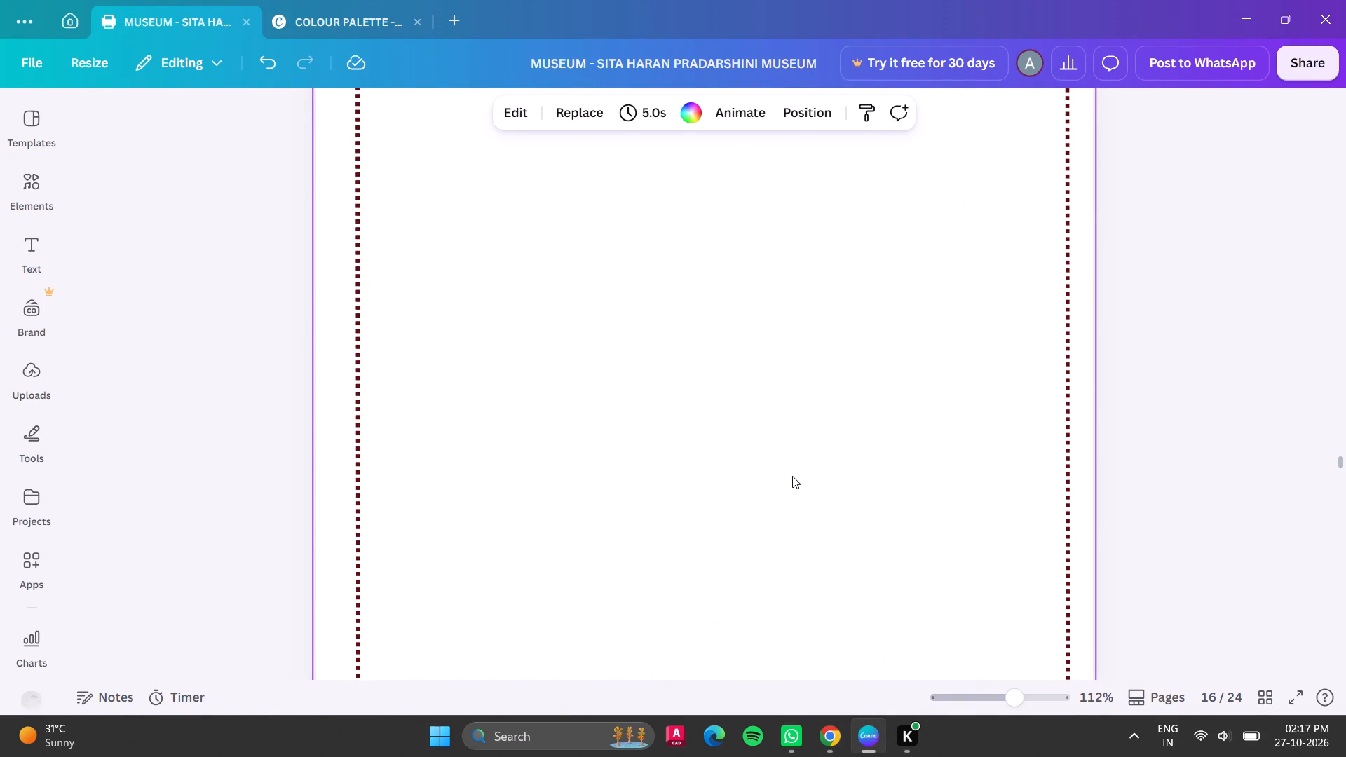
Crop the pasted image from its top and bottom edges to the courtyard photo strip, about 3.6 high.
{"action": "scroll", "coordinate": [699, 461], "scroll_direction": "down", "scroll_amount": 1}
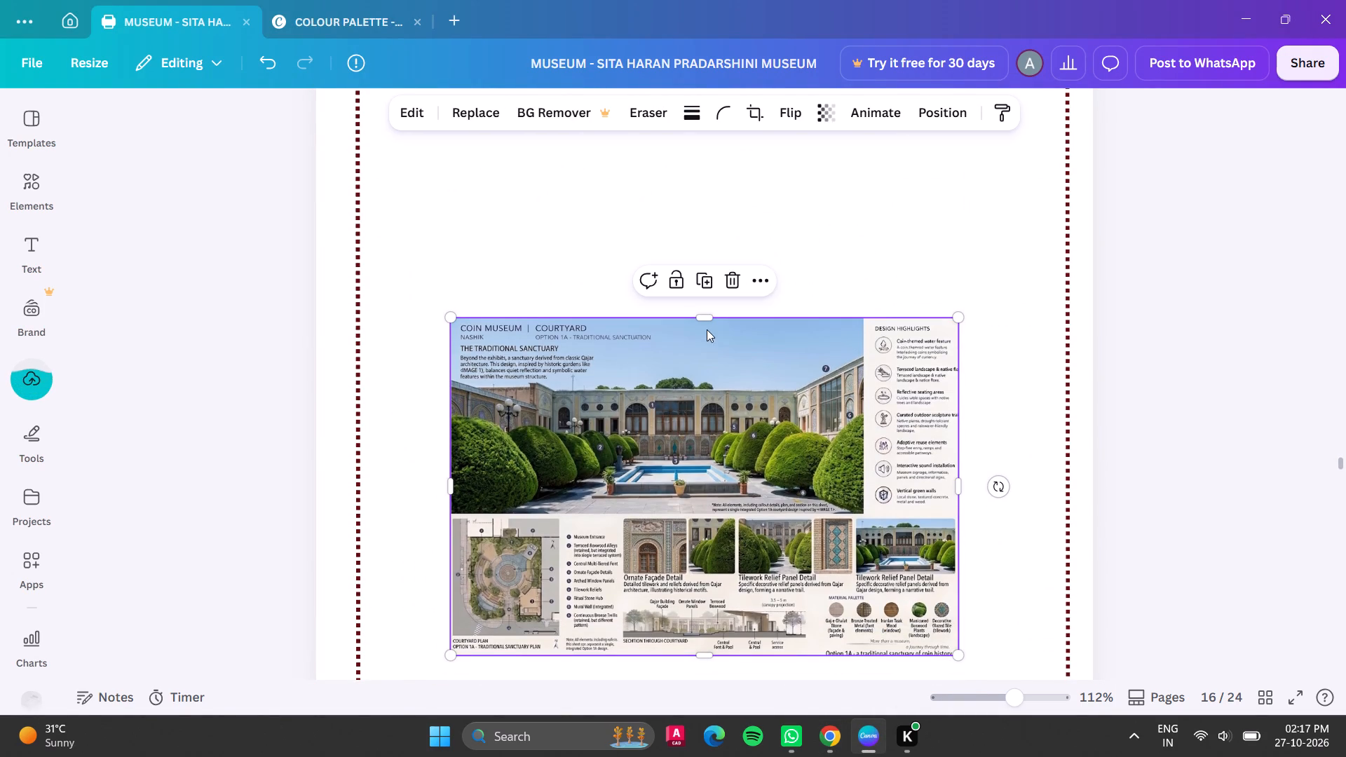
{"action": "left_click_drag", "start_coordinate": [705, 318], "coordinate": [704, 369]}
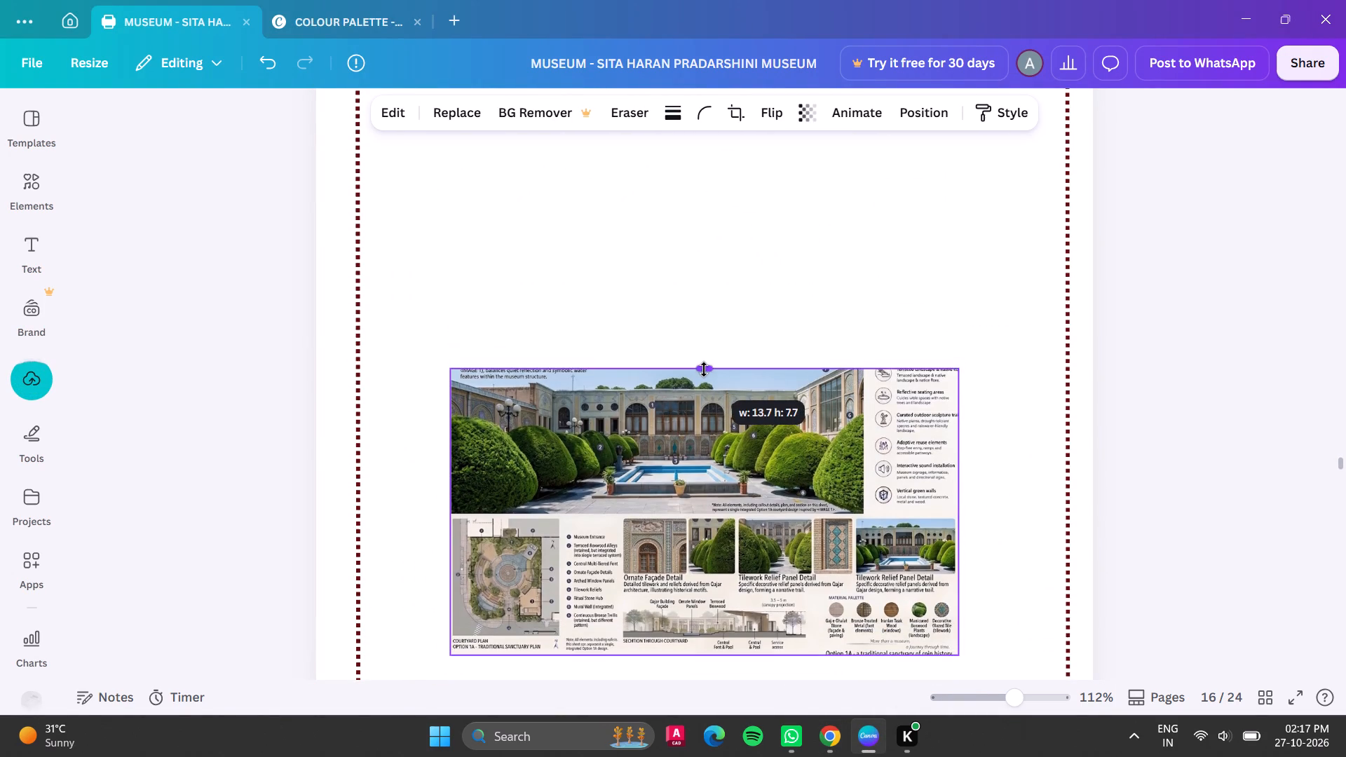
{"action": "left_click_drag", "start_coordinate": [704, 369], "coordinate": [705, 376]}
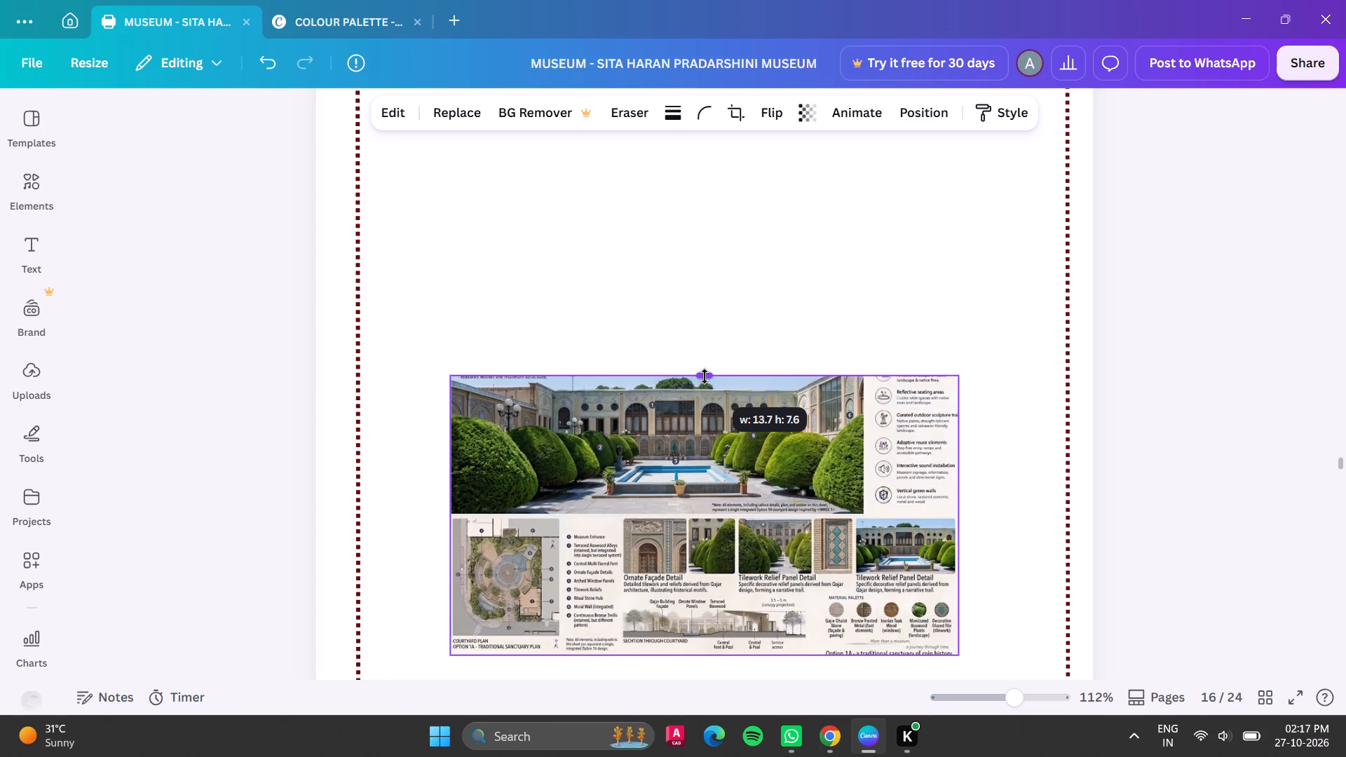
{"action": "left_click_drag", "start_coordinate": [705, 376], "coordinate": [705, 381]}
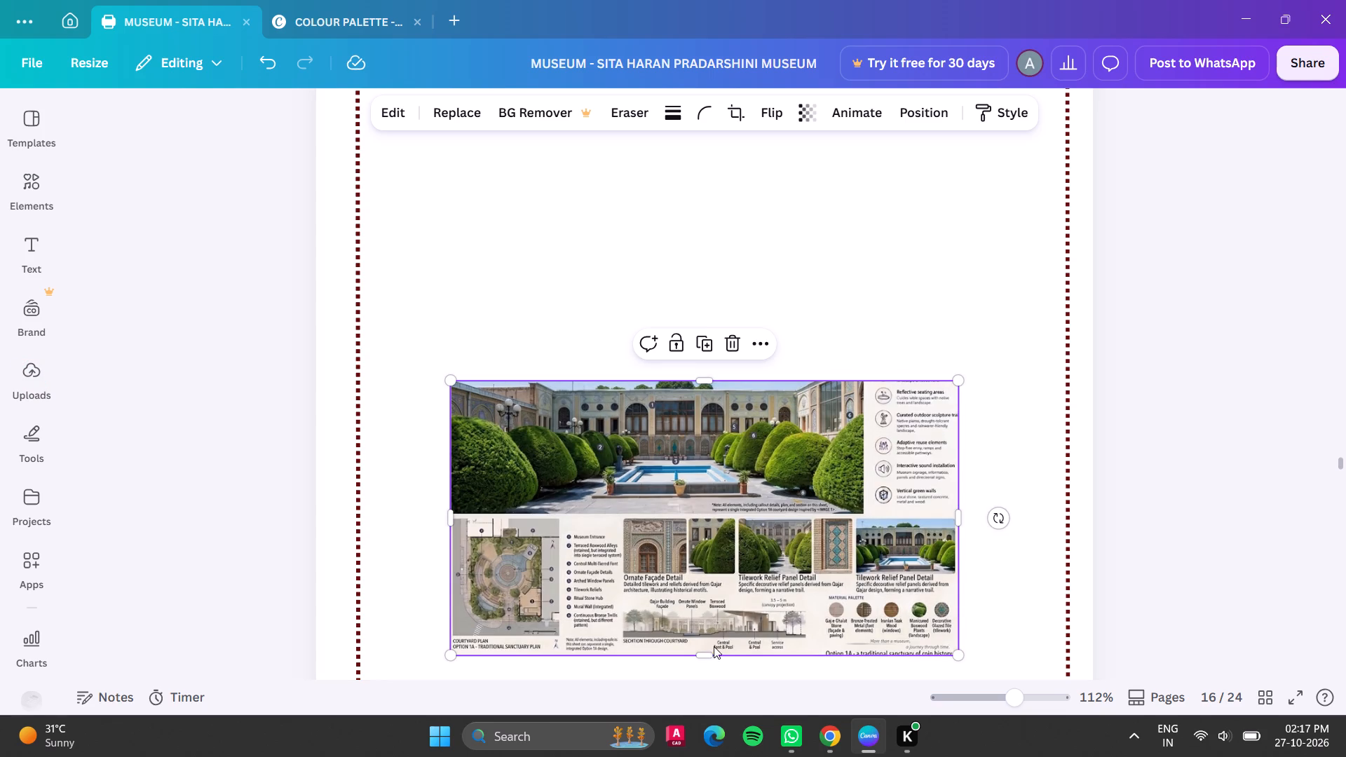
{"action": "left_click_drag", "start_coordinate": [703, 660], "coordinate": [806, 517]}
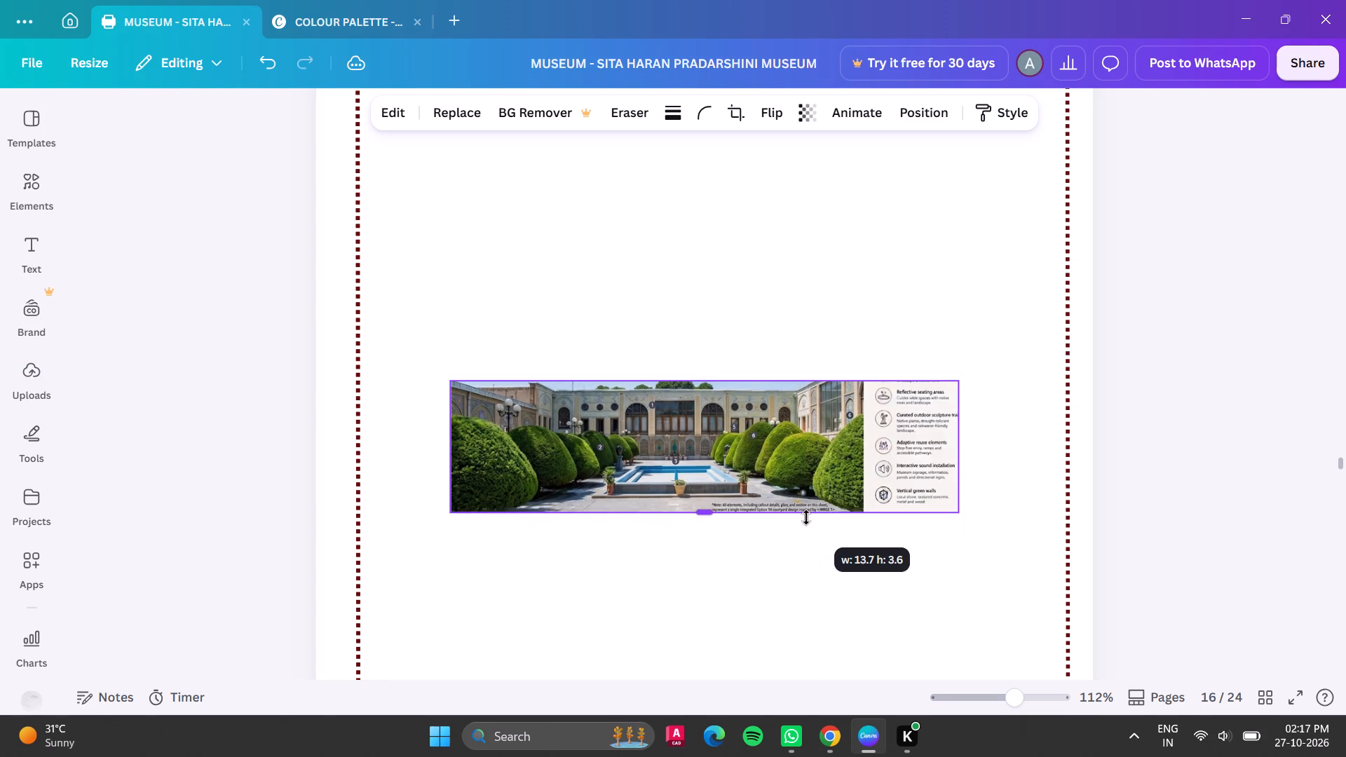
{"action": "left_click_drag", "start_coordinate": [806, 517], "coordinate": [809, 519]}
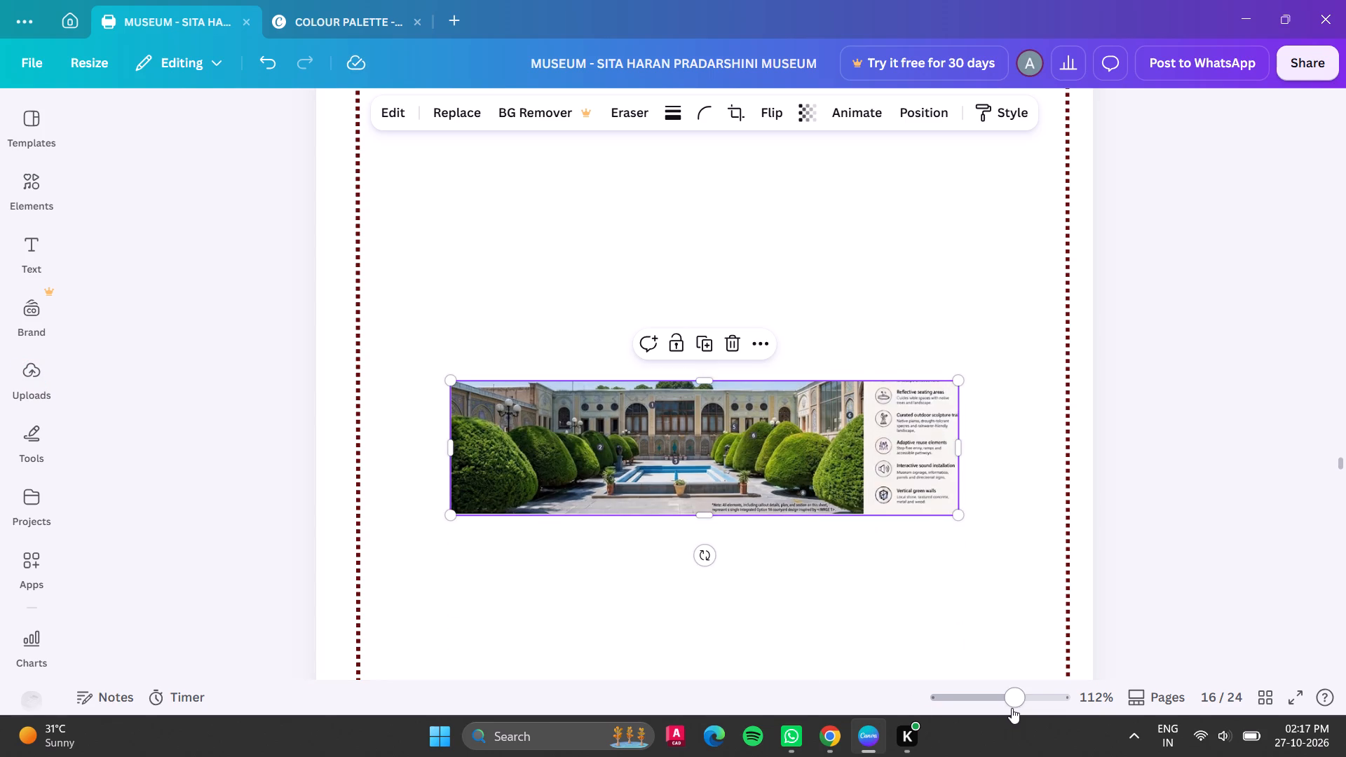
Crop the image's side to remove the design highlights column, and trim its bottom edge flush with the courtyard photo.
{"action": "left_click_drag", "start_coordinate": [1013, 702], "coordinate": [1038, 702]}
{"action": "scroll", "coordinate": [723, 543], "scroll_direction": "down", "scroll_amount": 3}
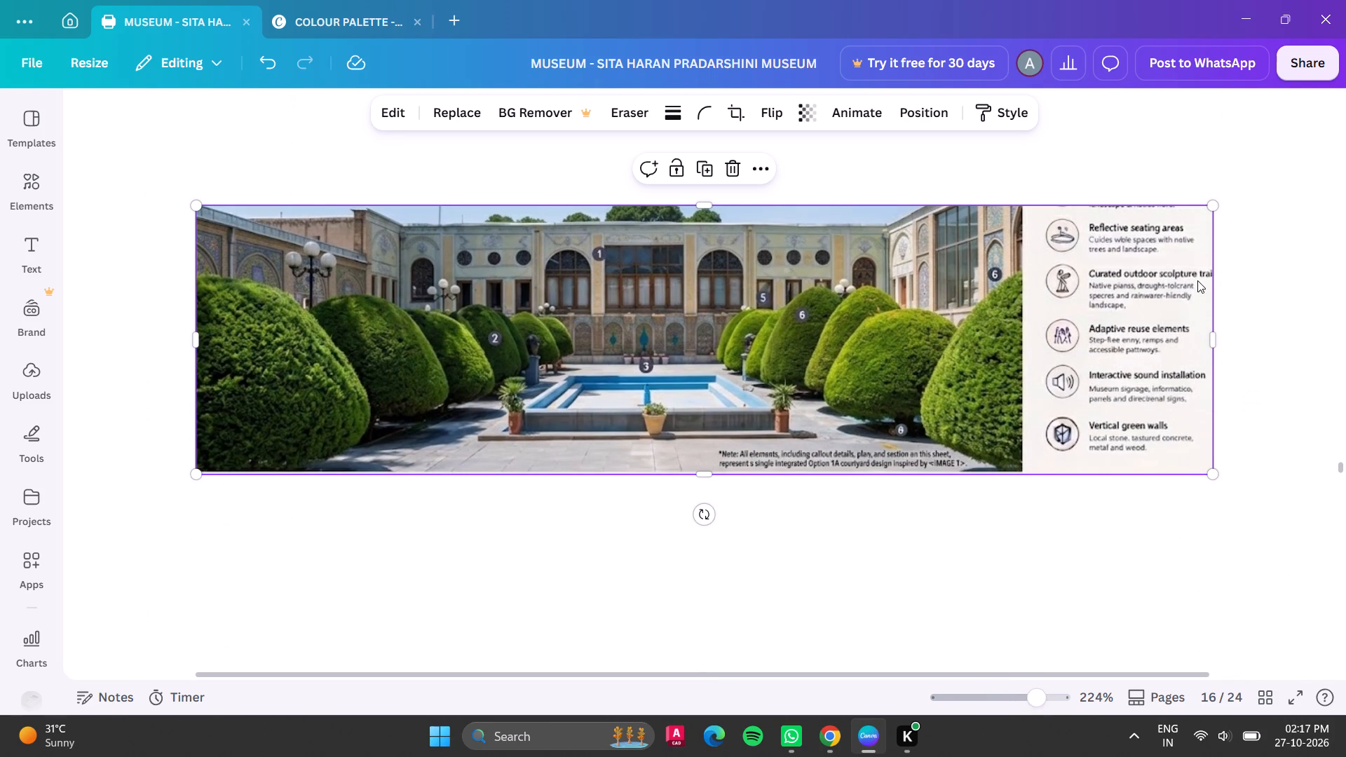
{"action": "left_click_drag", "start_coordinate": [1209, 339], "coordinate": [1038, 408]}
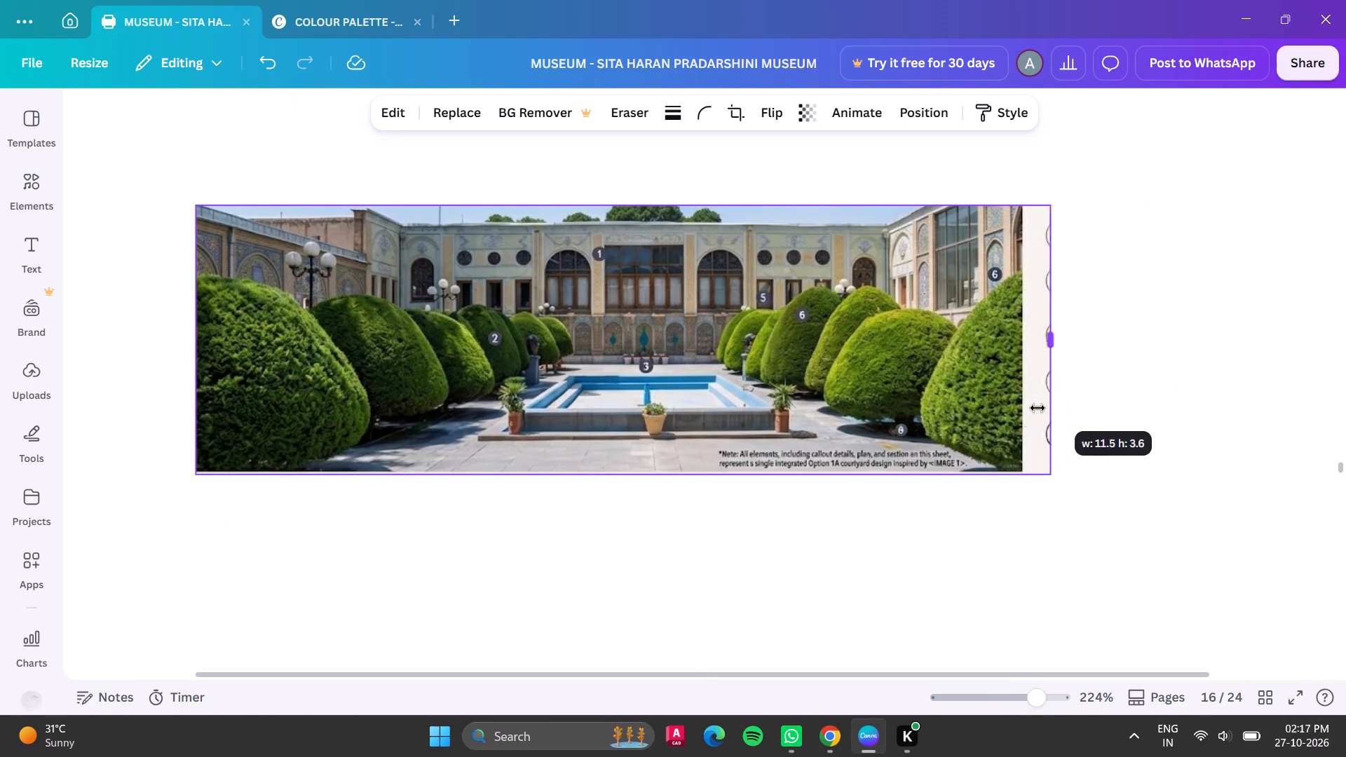
{"action": "left_click_drag", "start_coordinate": [1038, 408], "coordinate": [1022, 431]}
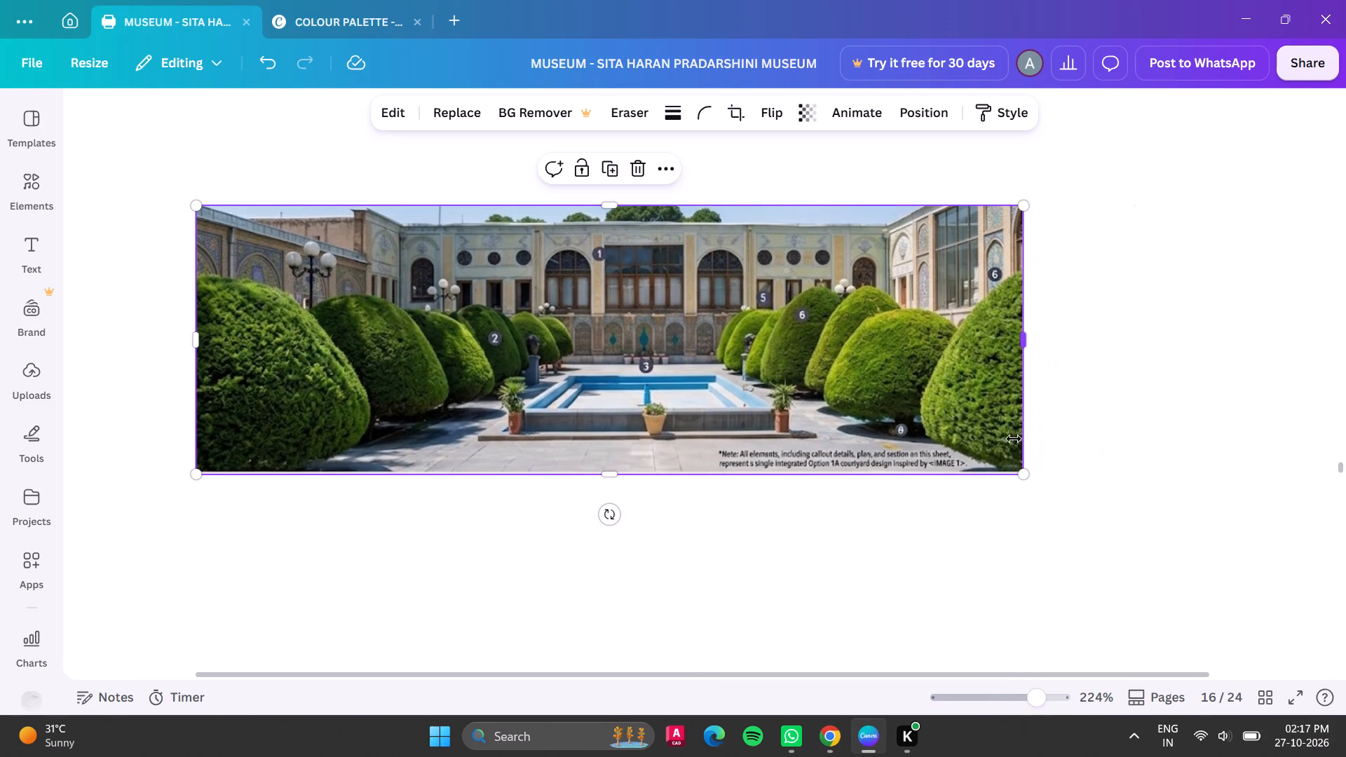
{"action": "left_click", "coordinate": [616, 476]}
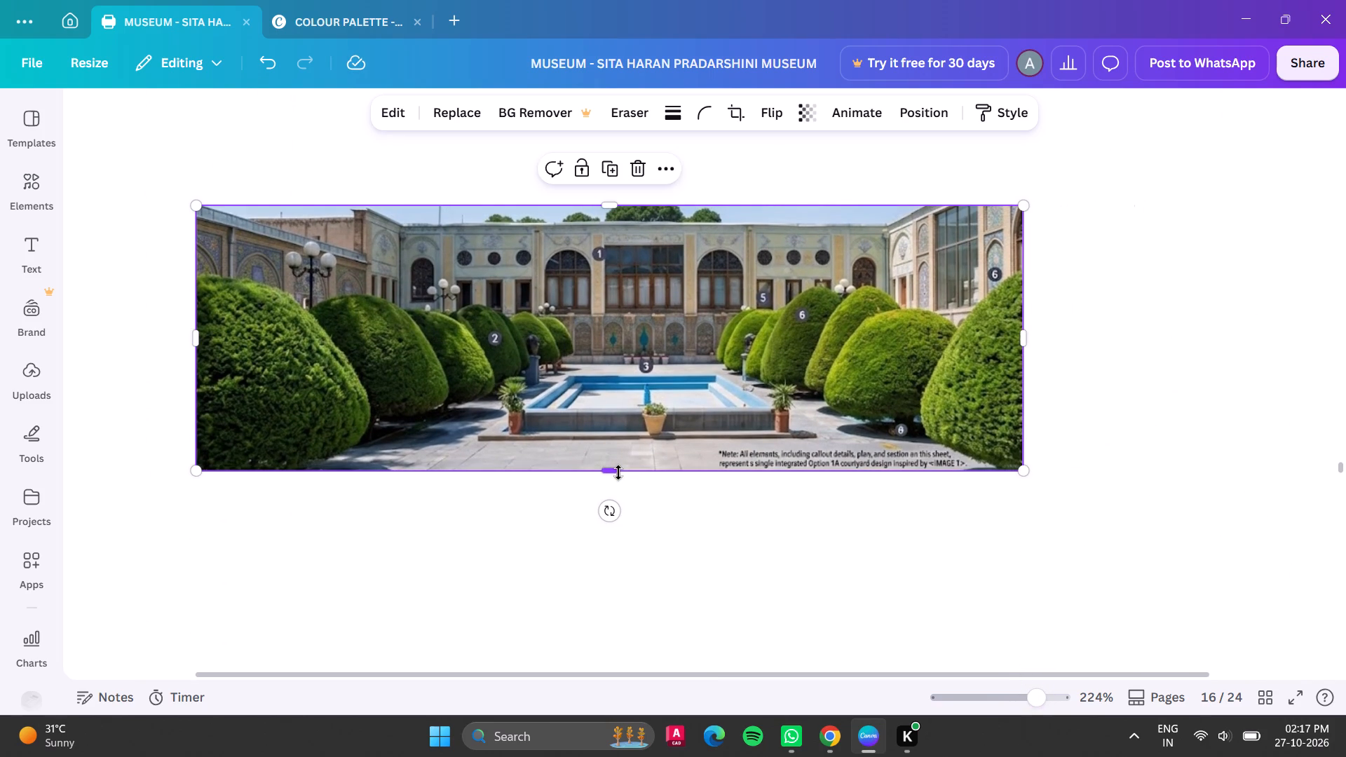
{"action": "left_click", "coordinate": [802, 526]}
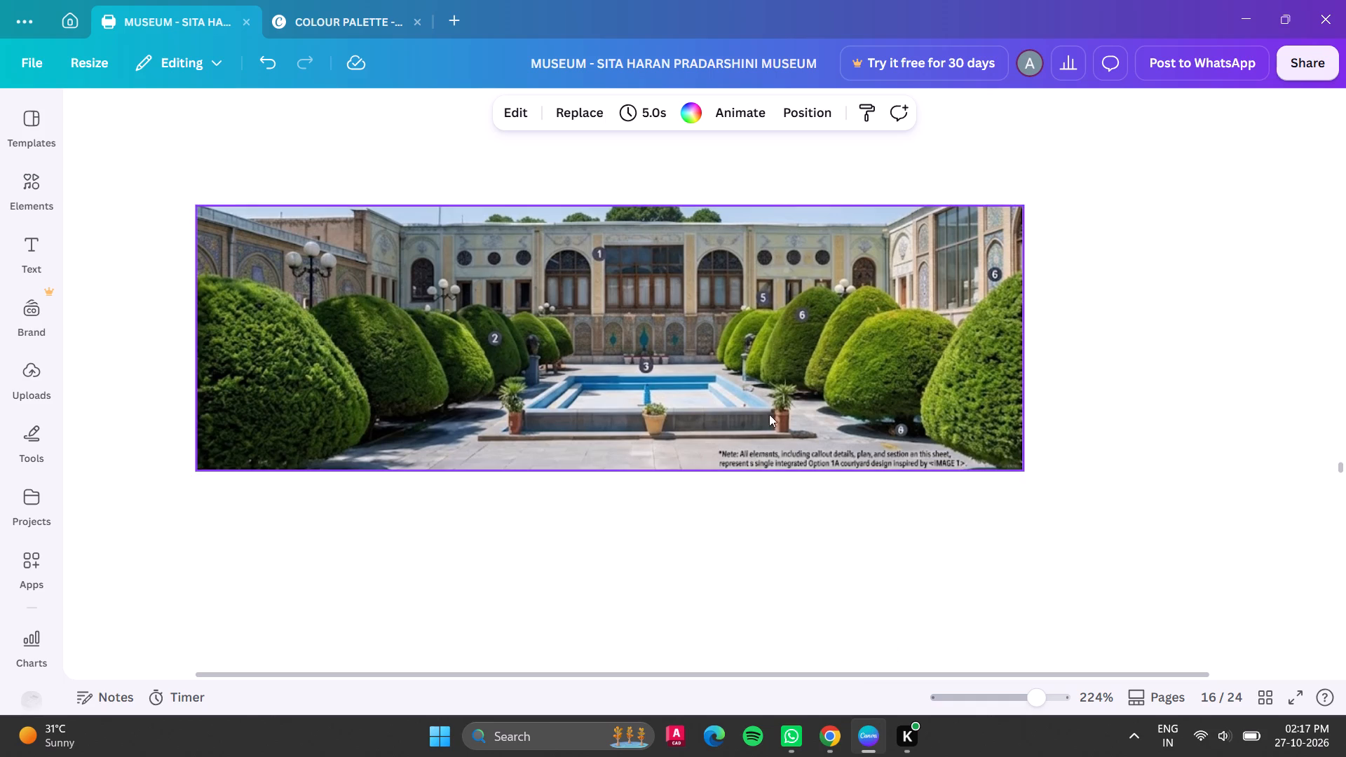
Extend the image's top crop edge upward to include more sky and the descriptive paragraph.
{"action": "left_click", "coordinate": [599, 204]}
{"action": "left_click", "coordinate": [615, 236]}
{"action": "left_click", "coordinate": [608, 198]}
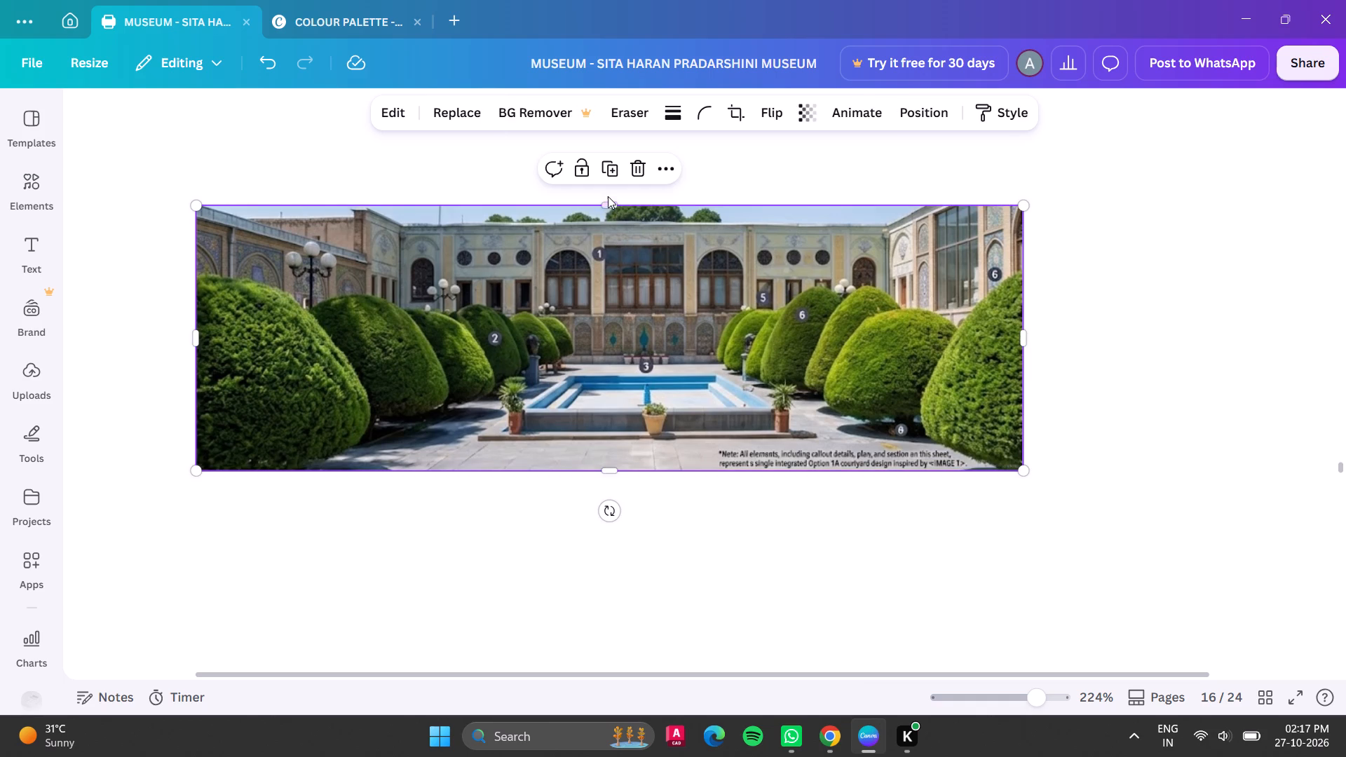
{"action": "left_click_drag", "start_coordinate": [608, 210], "coordinate": [623, 146]}
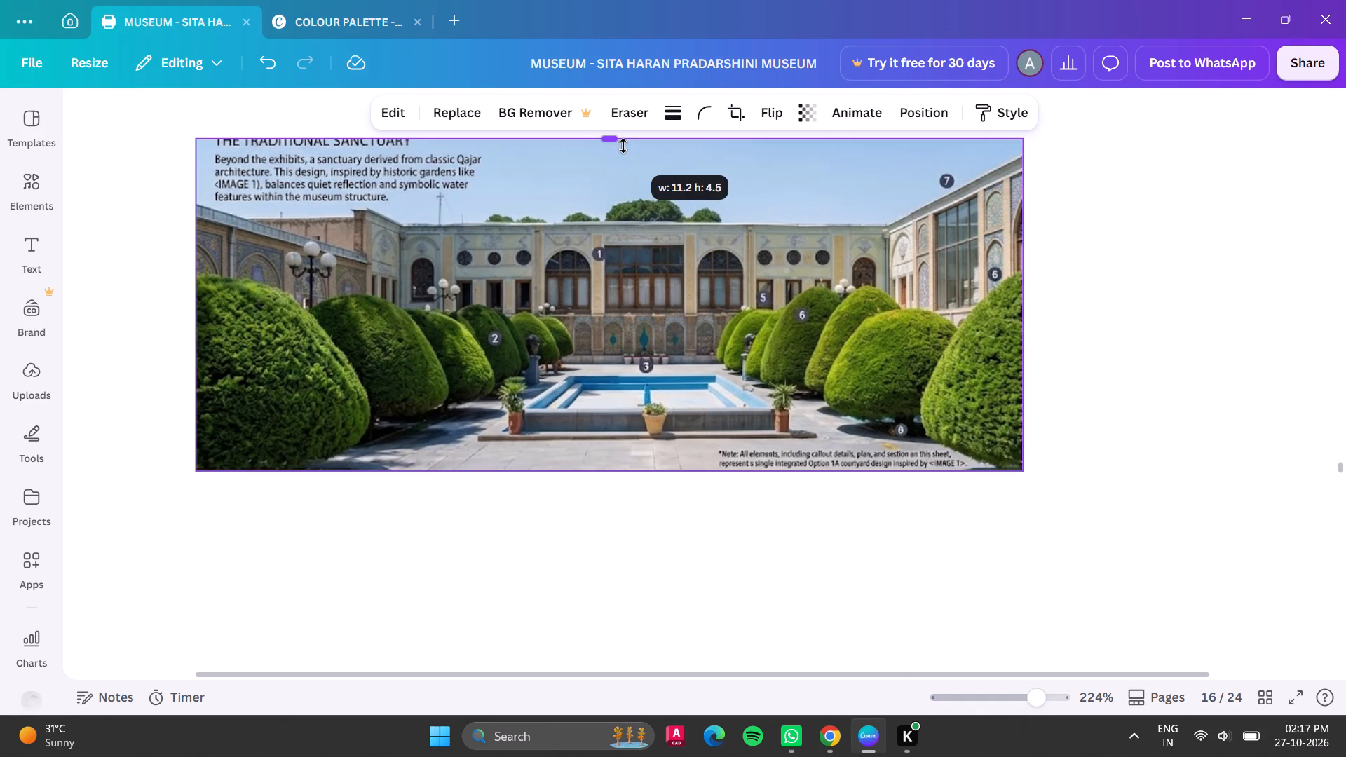
{"action": "left_click_drag", "start_coordinate": [623, 146], "coordinate": [623, 151]}
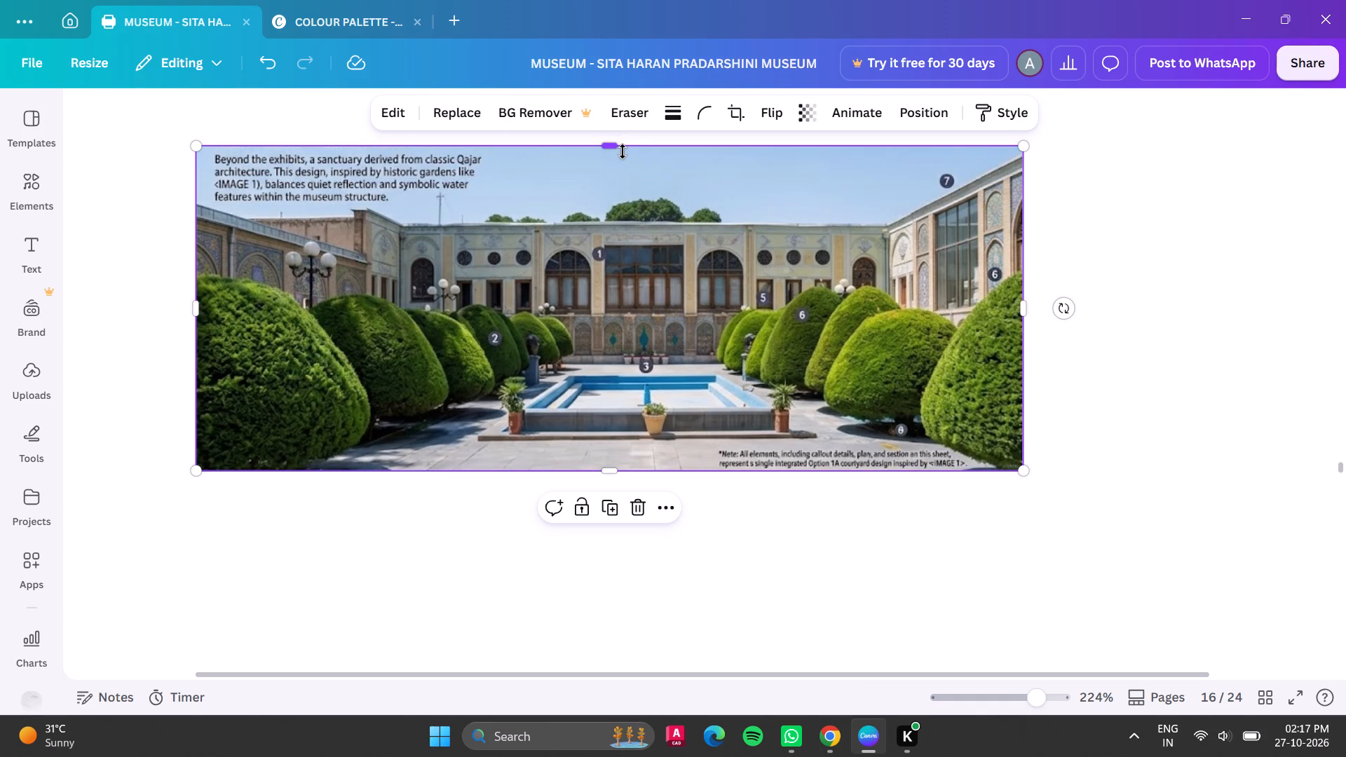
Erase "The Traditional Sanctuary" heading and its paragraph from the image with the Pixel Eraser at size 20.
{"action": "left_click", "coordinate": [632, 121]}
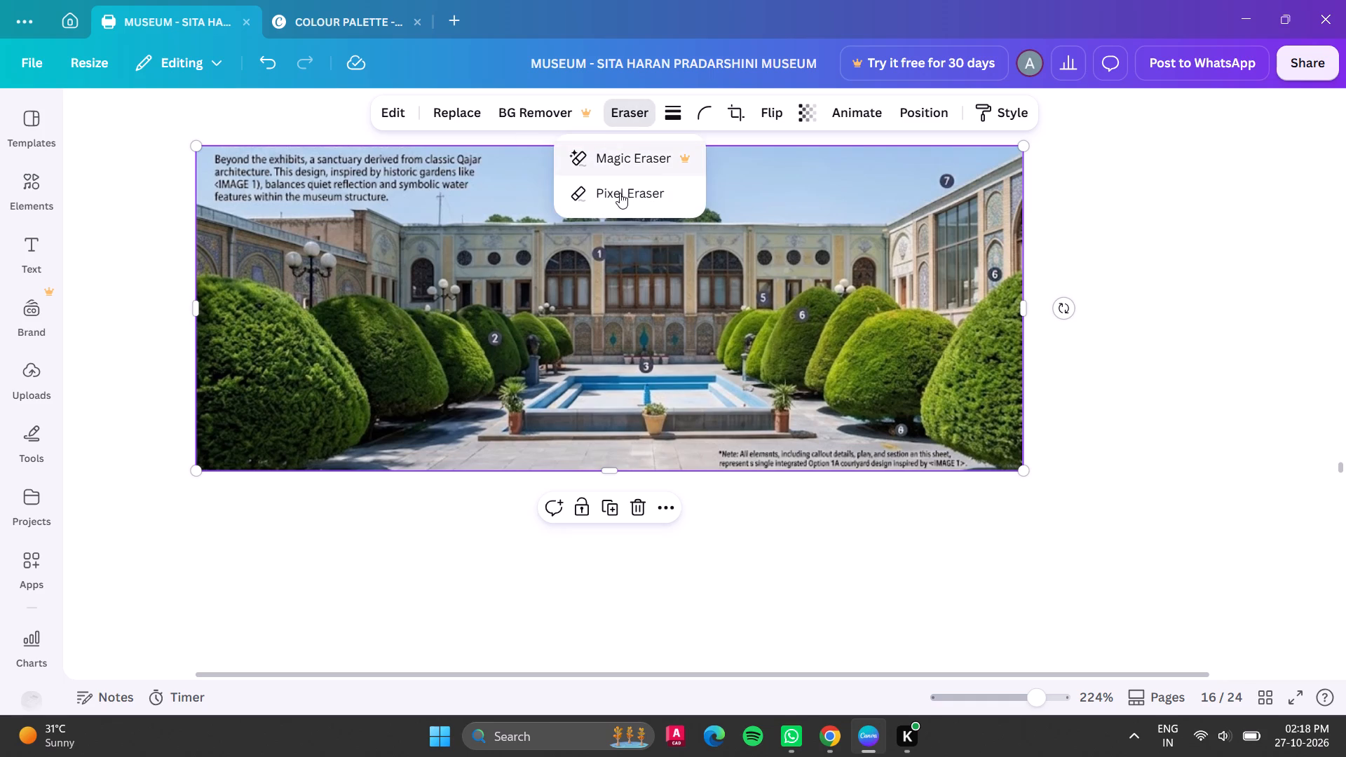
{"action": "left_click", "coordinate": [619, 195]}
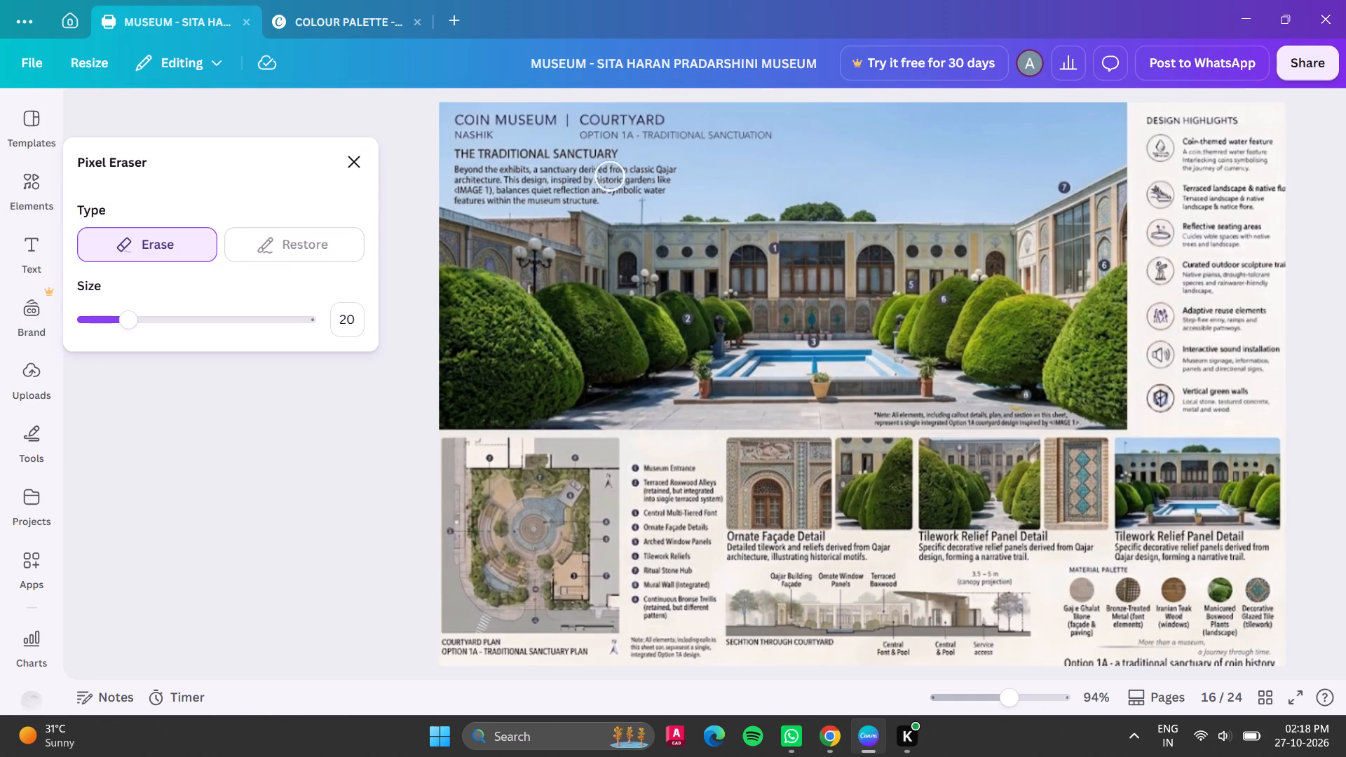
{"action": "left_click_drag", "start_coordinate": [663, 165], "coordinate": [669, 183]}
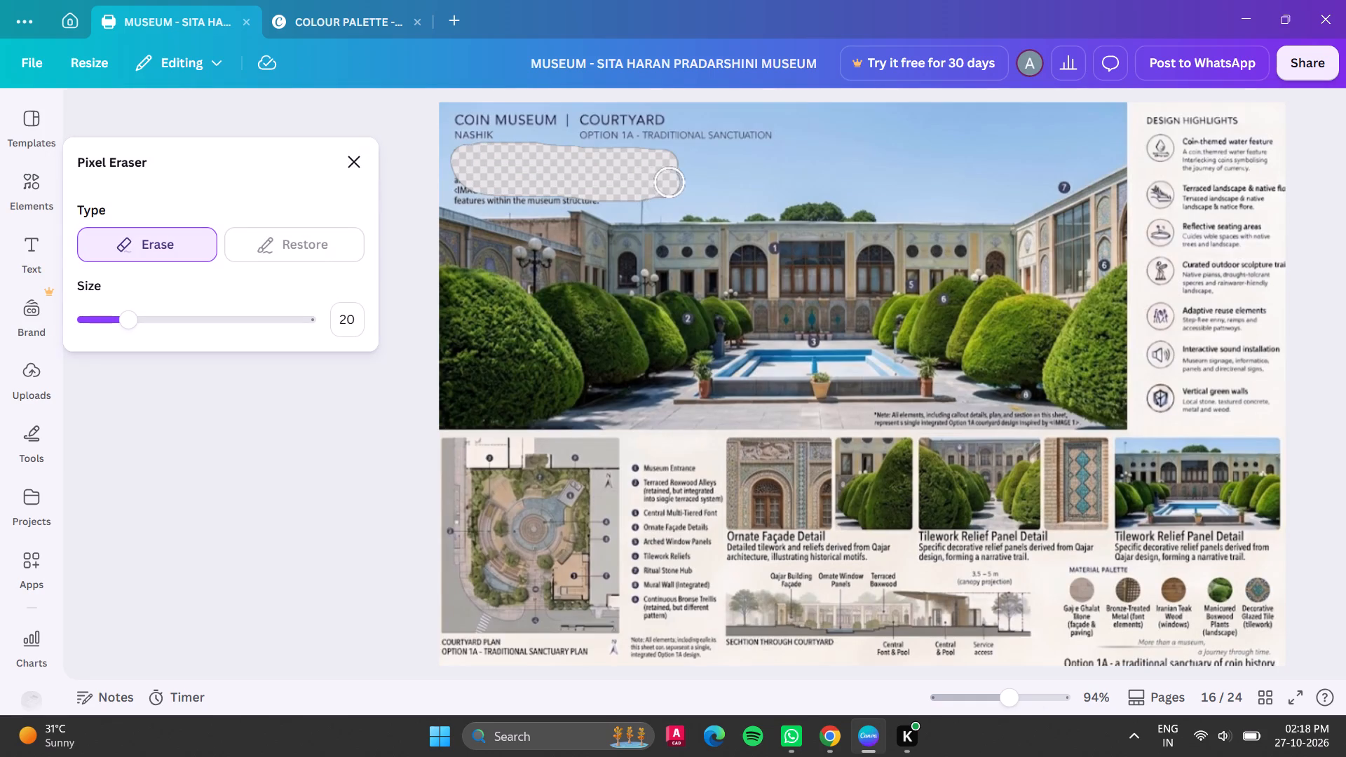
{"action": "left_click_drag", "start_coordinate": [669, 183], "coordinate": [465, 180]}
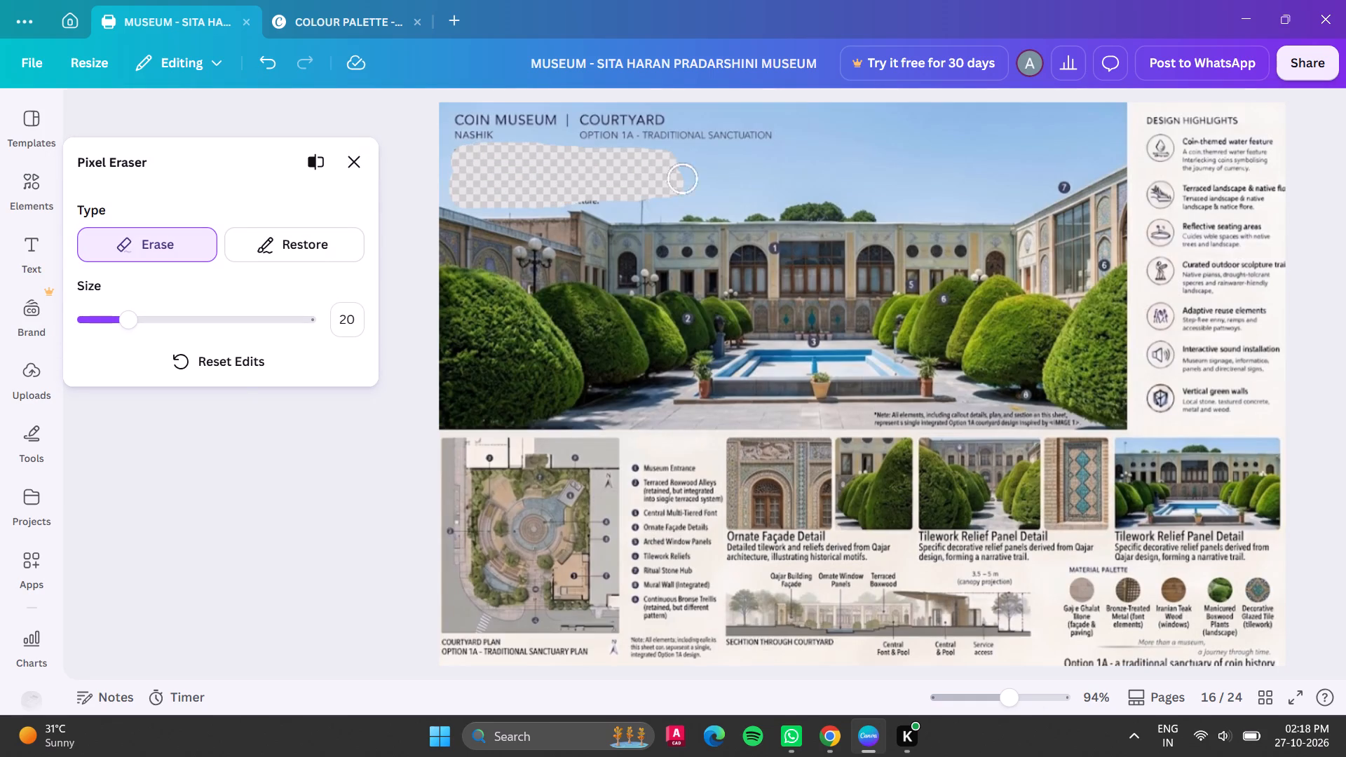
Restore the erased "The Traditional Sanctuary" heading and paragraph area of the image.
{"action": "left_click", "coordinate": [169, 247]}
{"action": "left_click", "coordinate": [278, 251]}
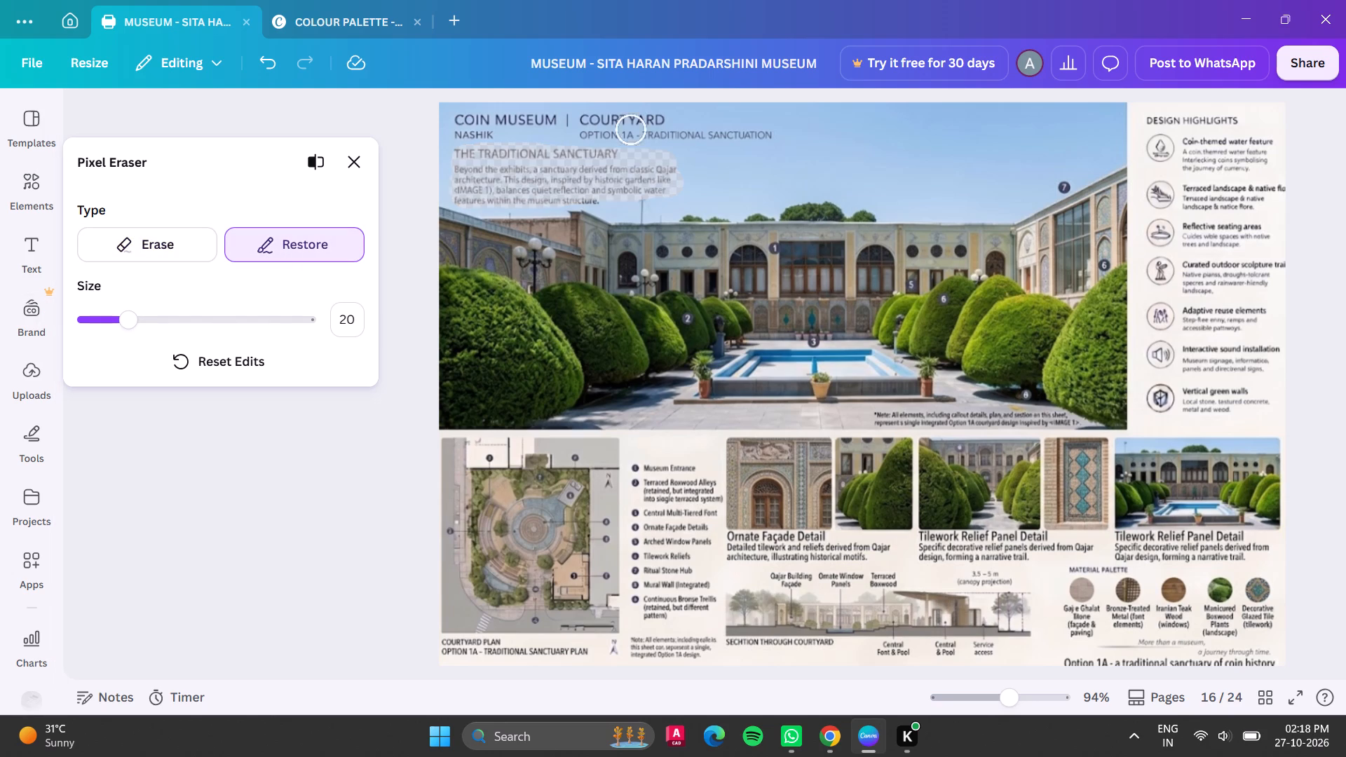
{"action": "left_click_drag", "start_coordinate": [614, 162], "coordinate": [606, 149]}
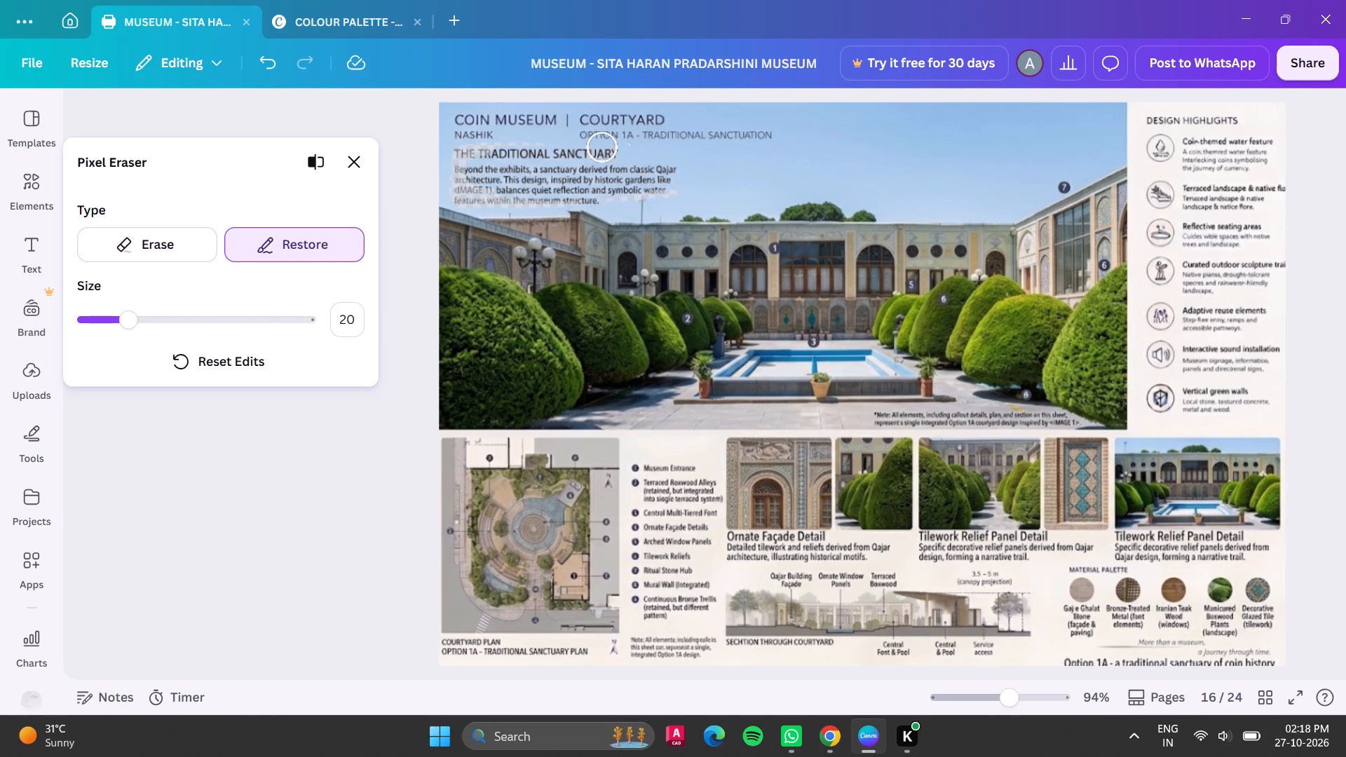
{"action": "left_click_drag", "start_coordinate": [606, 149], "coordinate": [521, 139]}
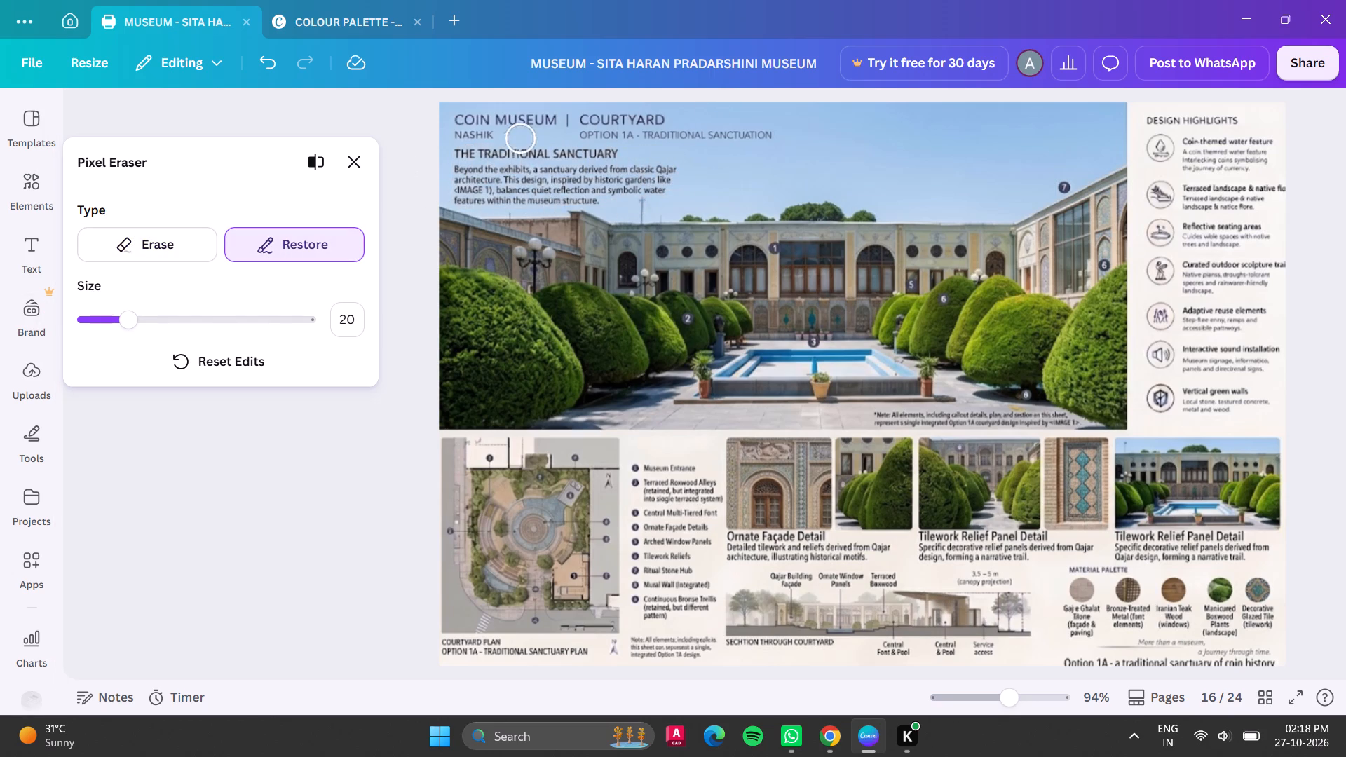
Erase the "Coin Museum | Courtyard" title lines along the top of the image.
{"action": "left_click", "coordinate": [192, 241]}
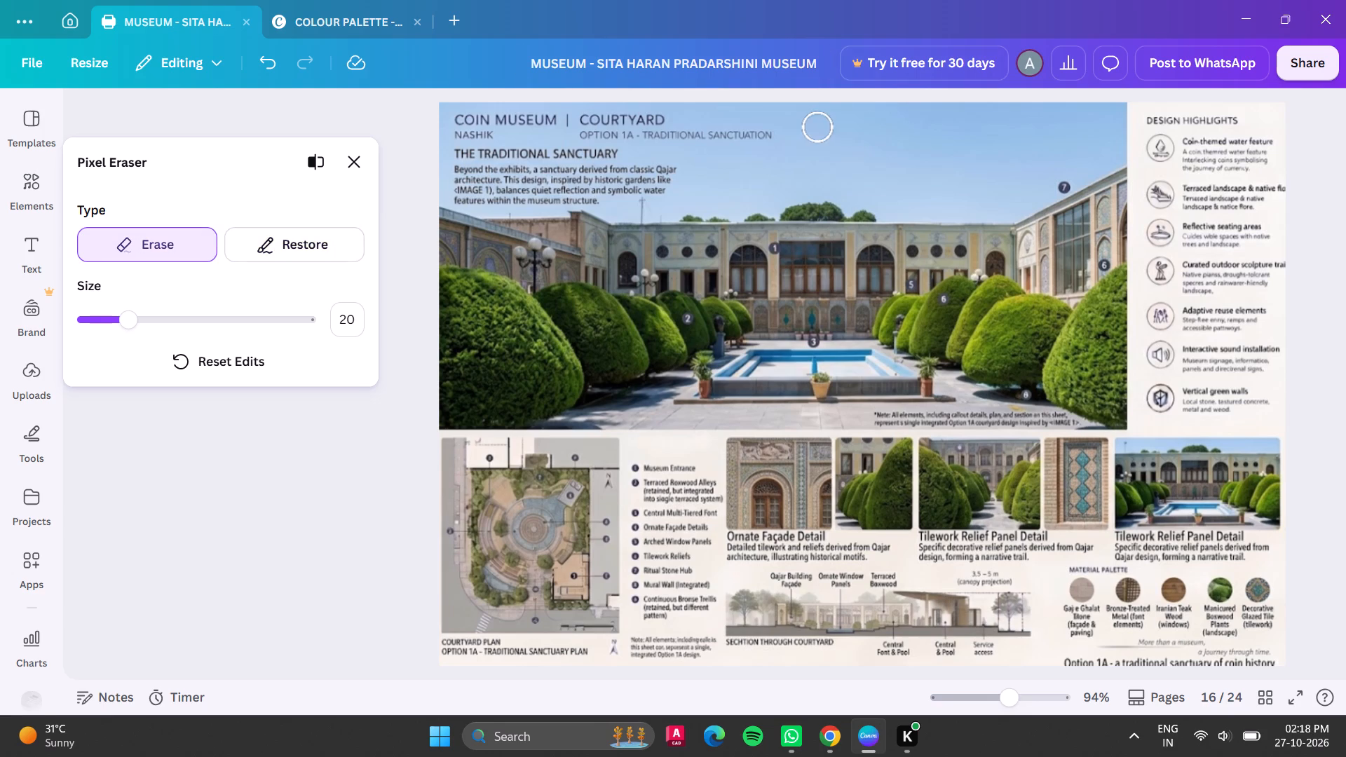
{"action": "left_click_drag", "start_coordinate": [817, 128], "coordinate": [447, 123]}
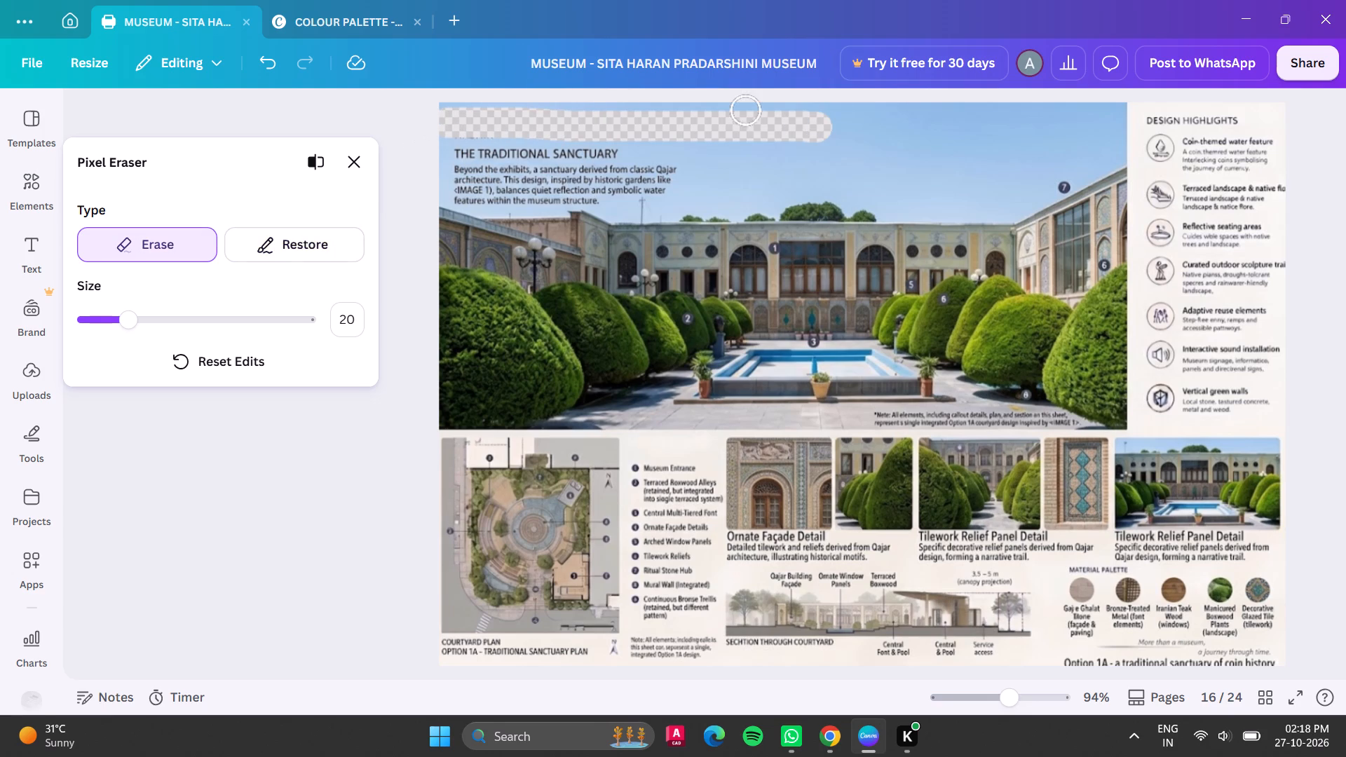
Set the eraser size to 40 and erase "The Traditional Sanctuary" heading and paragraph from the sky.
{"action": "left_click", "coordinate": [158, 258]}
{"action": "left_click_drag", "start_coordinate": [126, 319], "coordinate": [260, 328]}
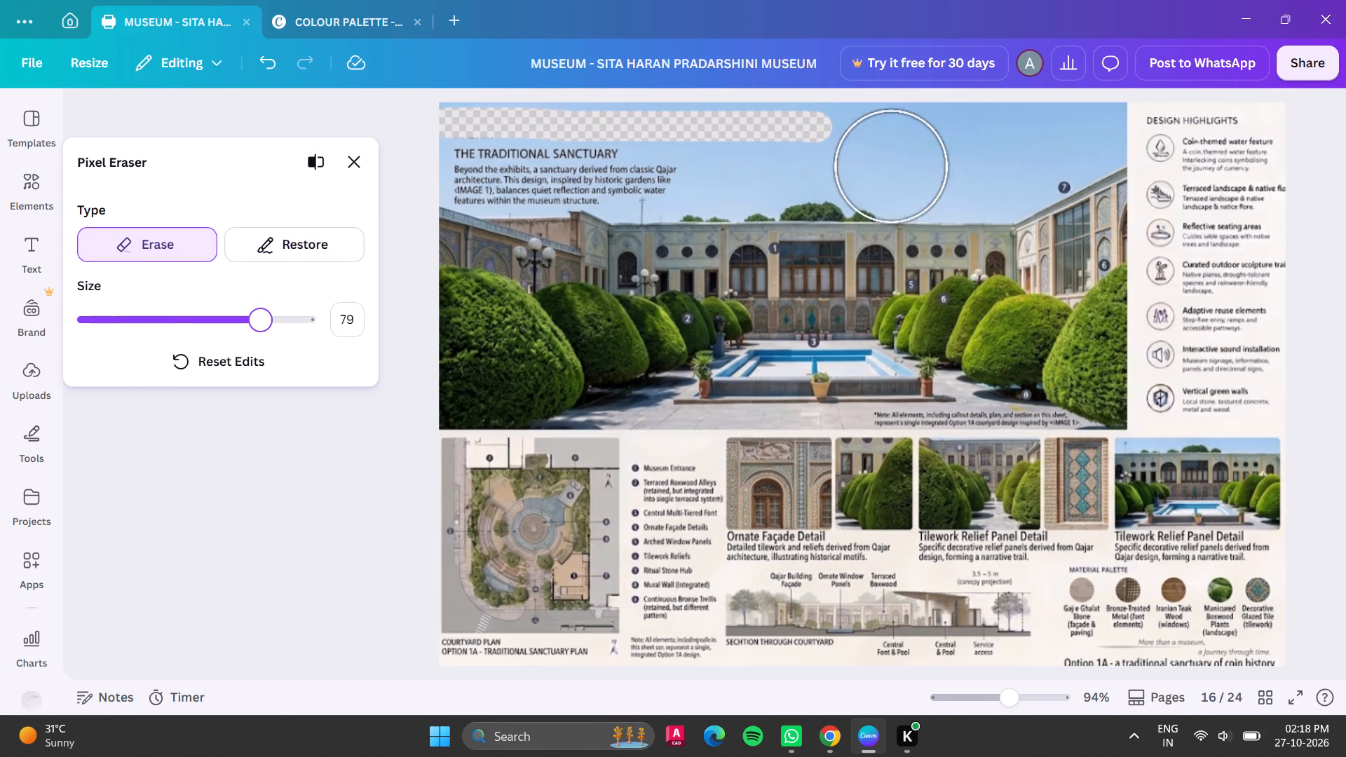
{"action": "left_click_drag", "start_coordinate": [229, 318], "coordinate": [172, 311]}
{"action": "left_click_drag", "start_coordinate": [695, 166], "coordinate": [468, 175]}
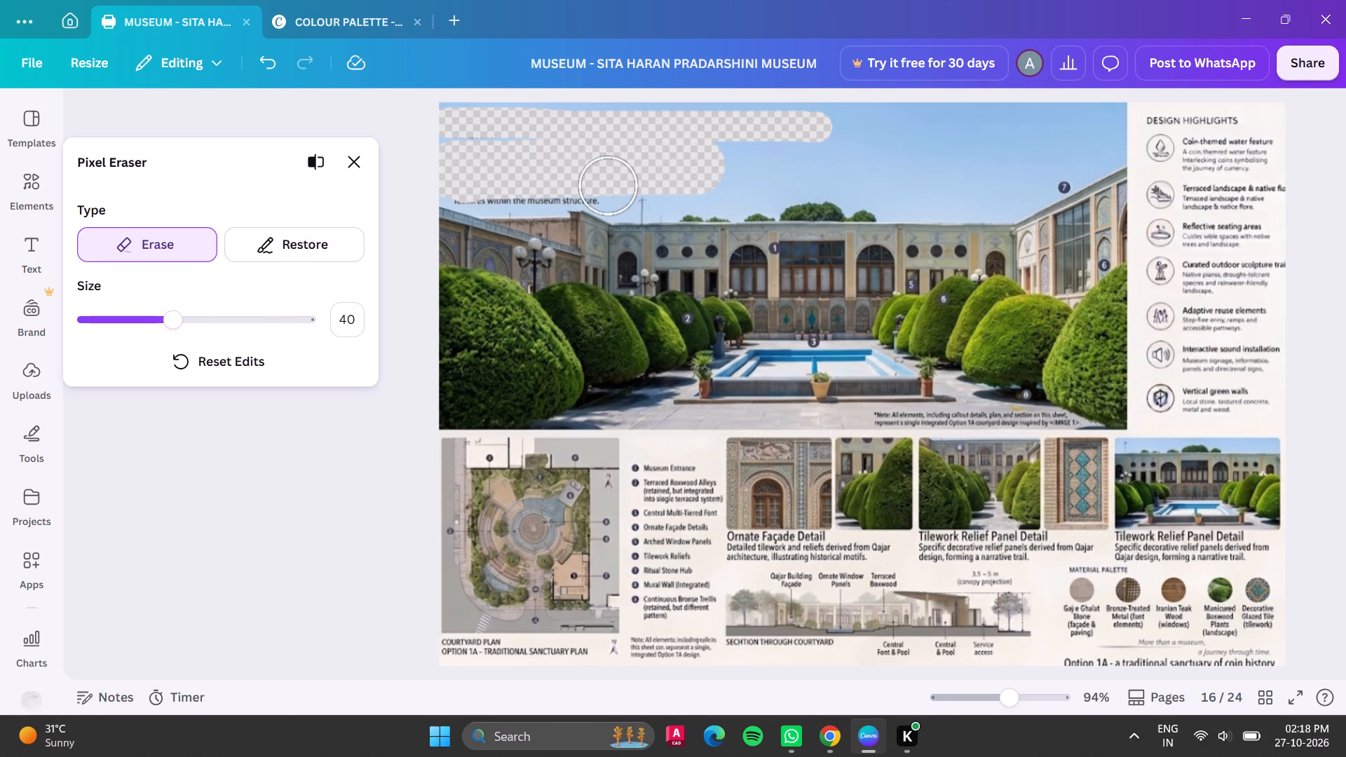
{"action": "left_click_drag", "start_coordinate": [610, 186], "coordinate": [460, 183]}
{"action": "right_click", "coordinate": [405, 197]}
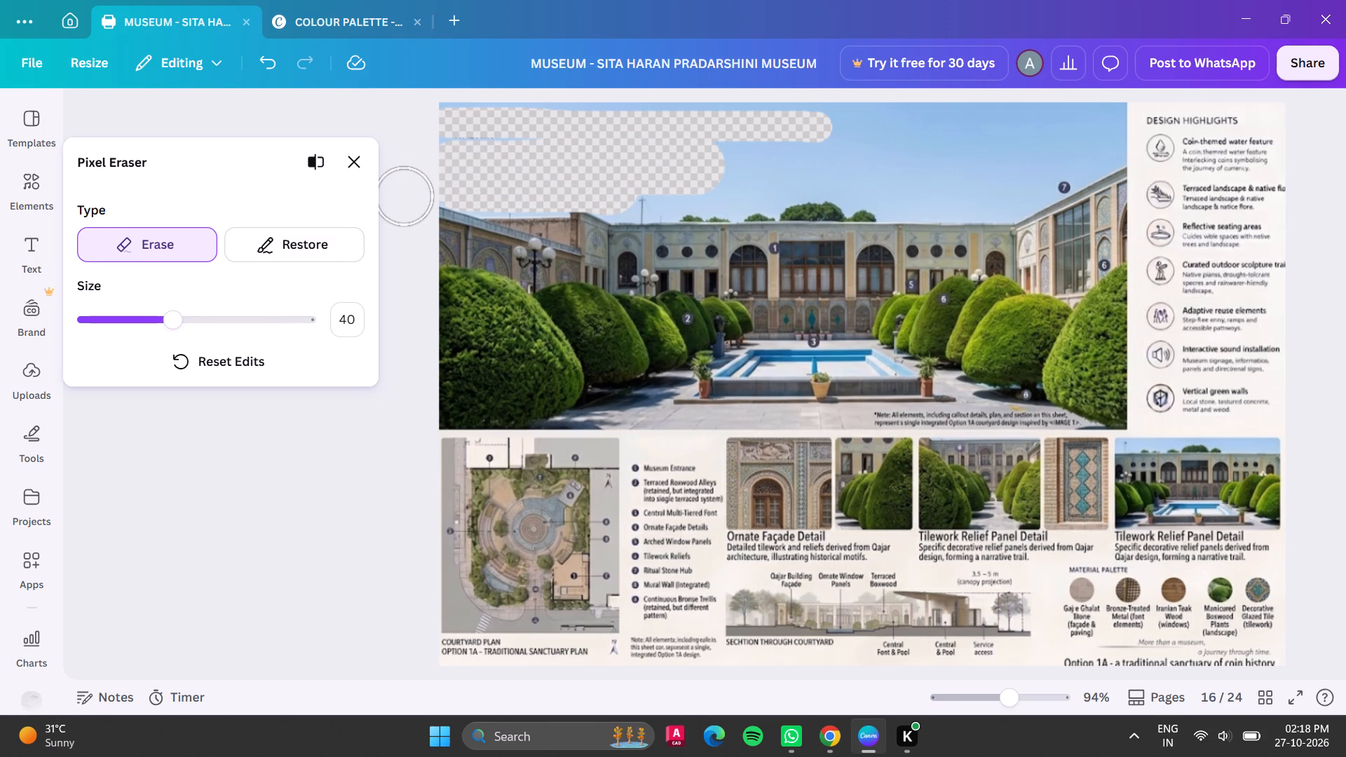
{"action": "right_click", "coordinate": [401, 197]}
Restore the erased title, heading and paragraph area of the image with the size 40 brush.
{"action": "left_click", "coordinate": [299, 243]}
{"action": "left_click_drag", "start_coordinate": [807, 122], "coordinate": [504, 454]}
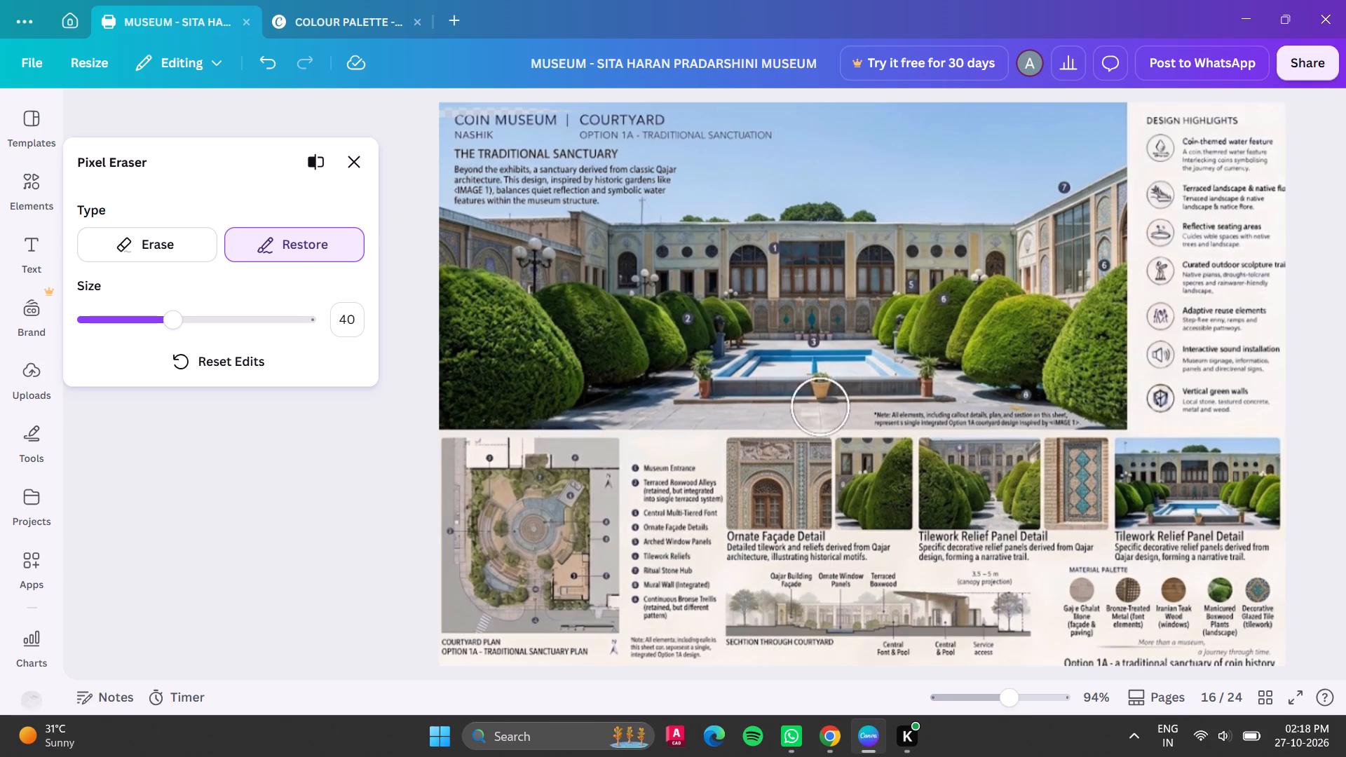
Finish restoring the courtyard image and leave the Pixel Eraser.
{"action": "left_click_drag", "start_coordinate": [504, 454], "coordinate": [444, 477]}
{"action": "right_click", "coordinate": [259, 467]}
{"action": "left_click", "coordinate": [363, 165]}
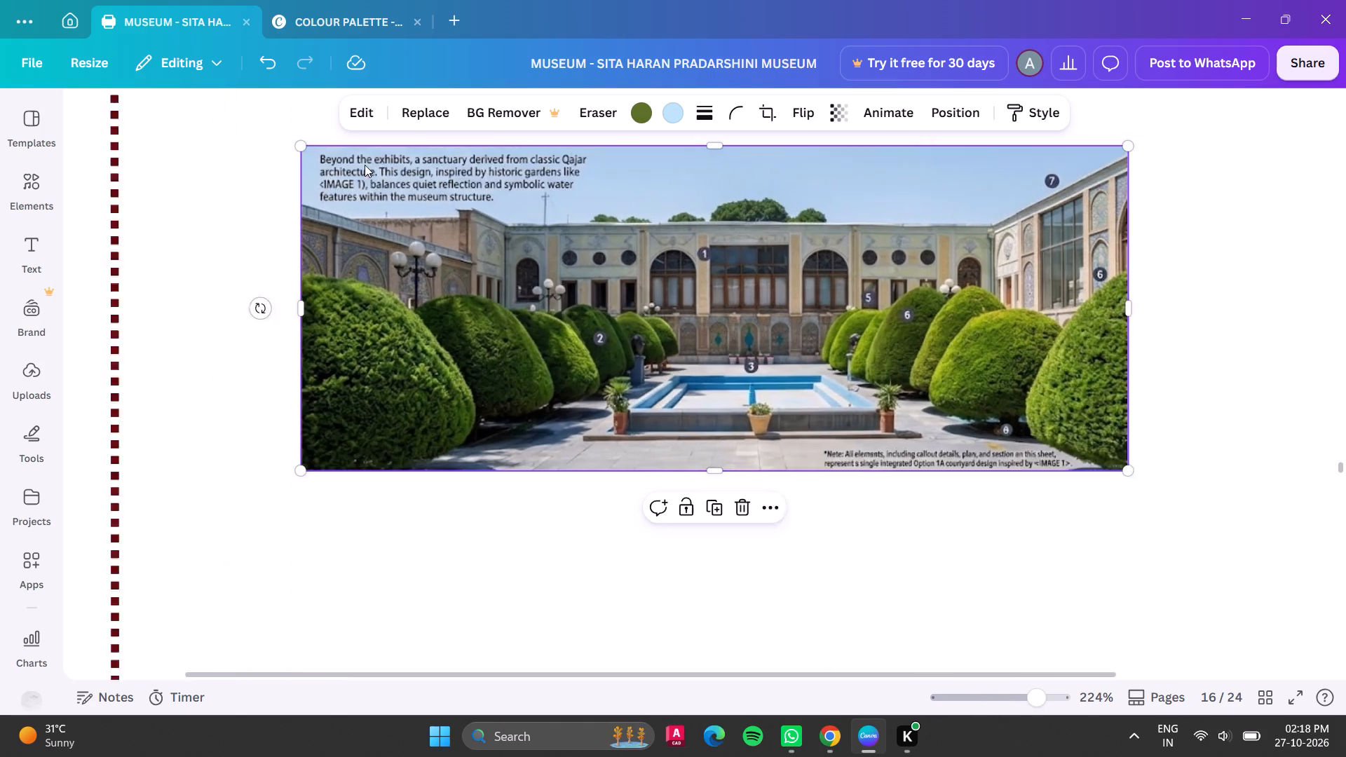
Change the courtyard image's light-blue swatch to the sky-blue photo colour taken from the image.
{"action": "left_click", "coordinate": [436, 219]}
{"action": "left_click", "coordinate": [427, 214]}
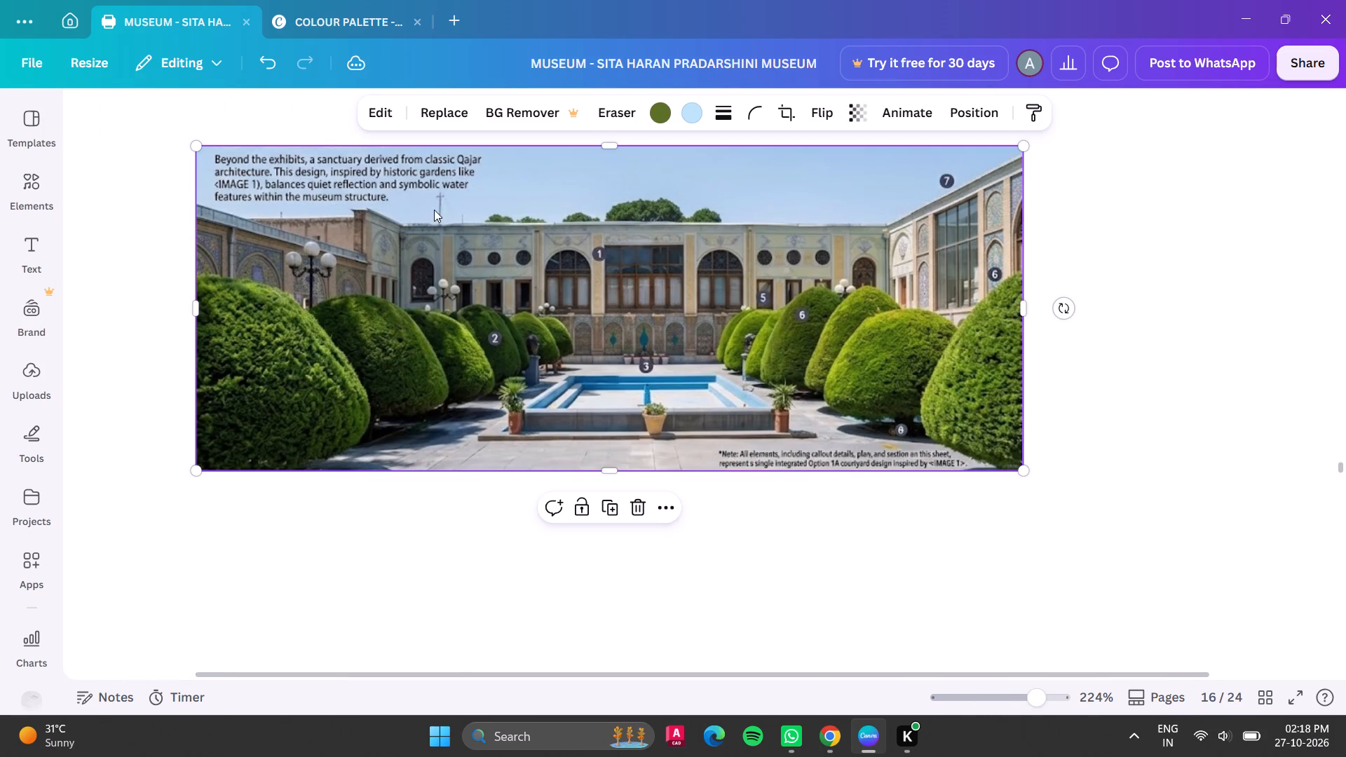
{"action": "left_click", "coordinate": [691, 112]}
{"action": "left_click_drag", "start_coordinate": [346, 191], "coordinate": [400, 190]}
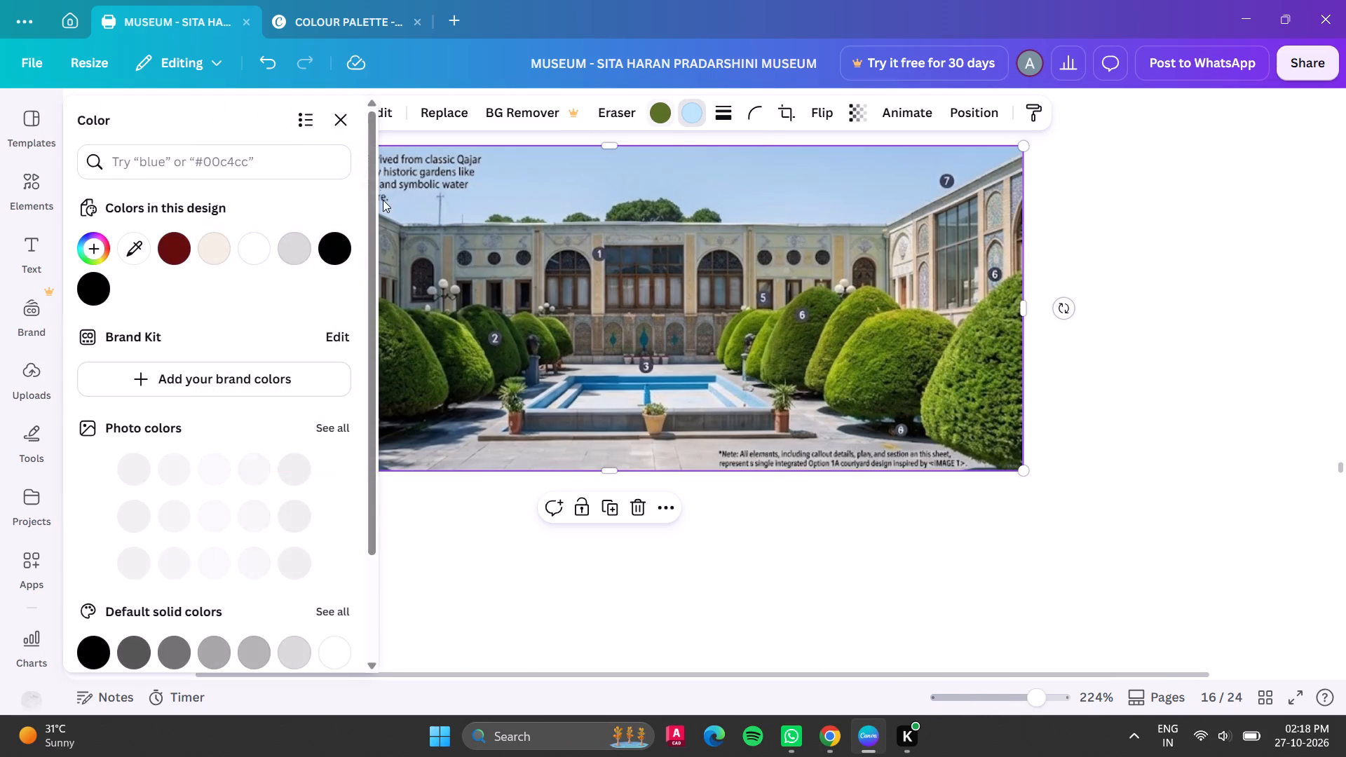
{"action": "left_click", "coordinate": [470, 175]}
{"action": "left_click_drag", "start_coordinate": [845, 168], "coordinate": [735, 168]}
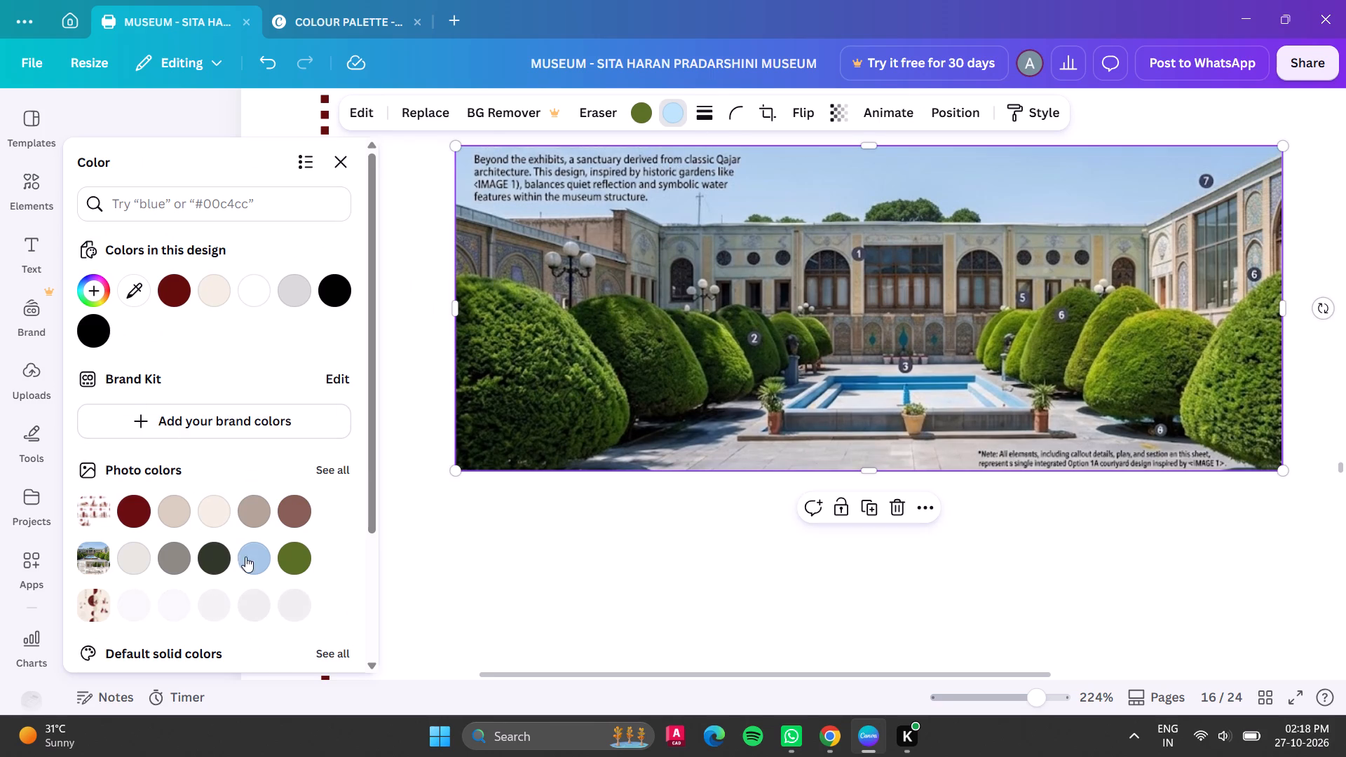
{"action": "left_click", "coordinate": [254, 557]}
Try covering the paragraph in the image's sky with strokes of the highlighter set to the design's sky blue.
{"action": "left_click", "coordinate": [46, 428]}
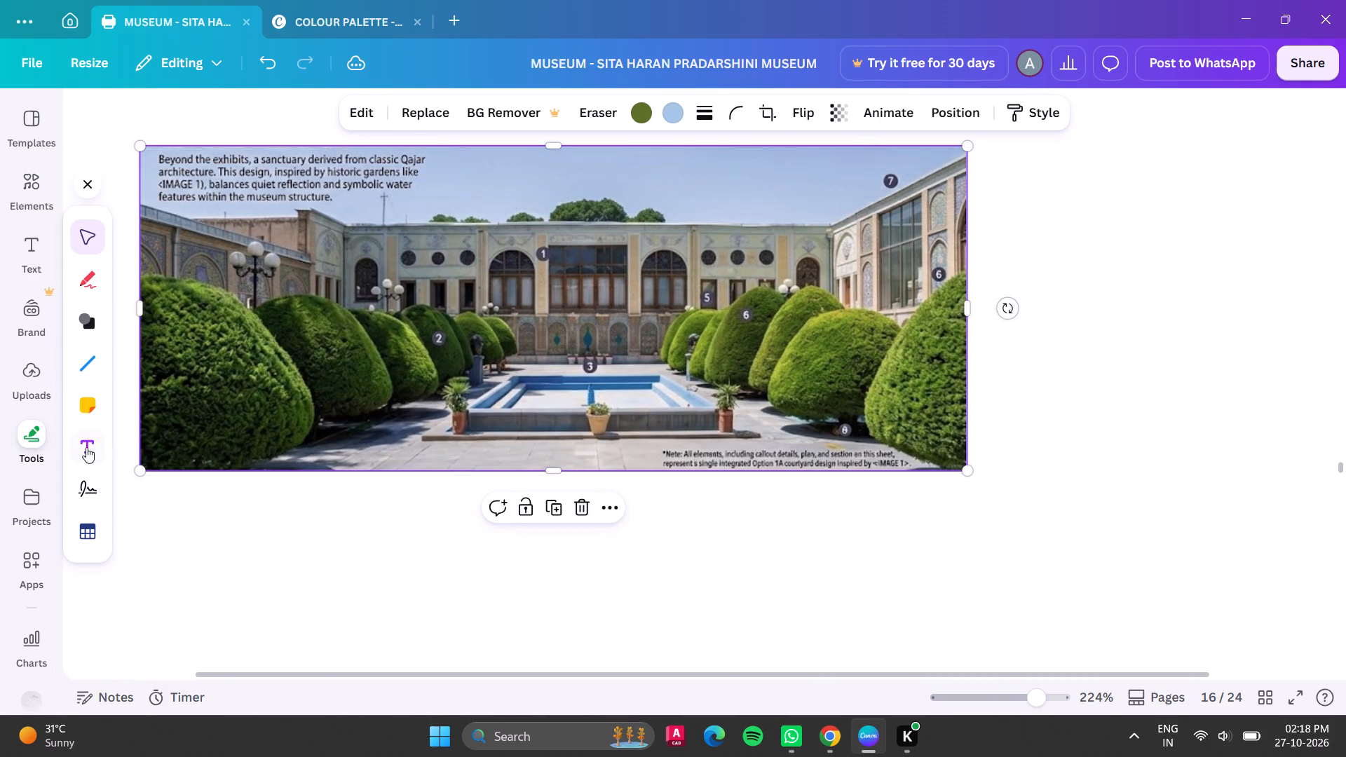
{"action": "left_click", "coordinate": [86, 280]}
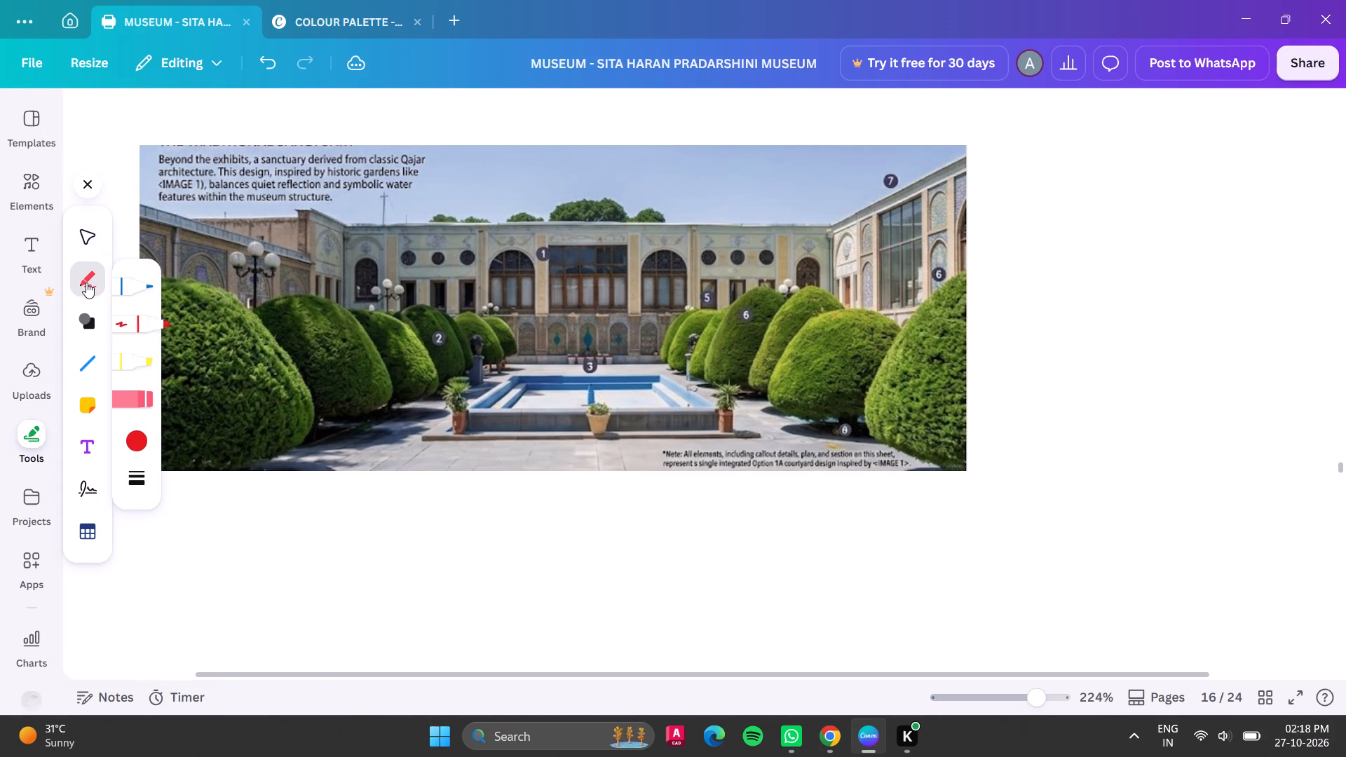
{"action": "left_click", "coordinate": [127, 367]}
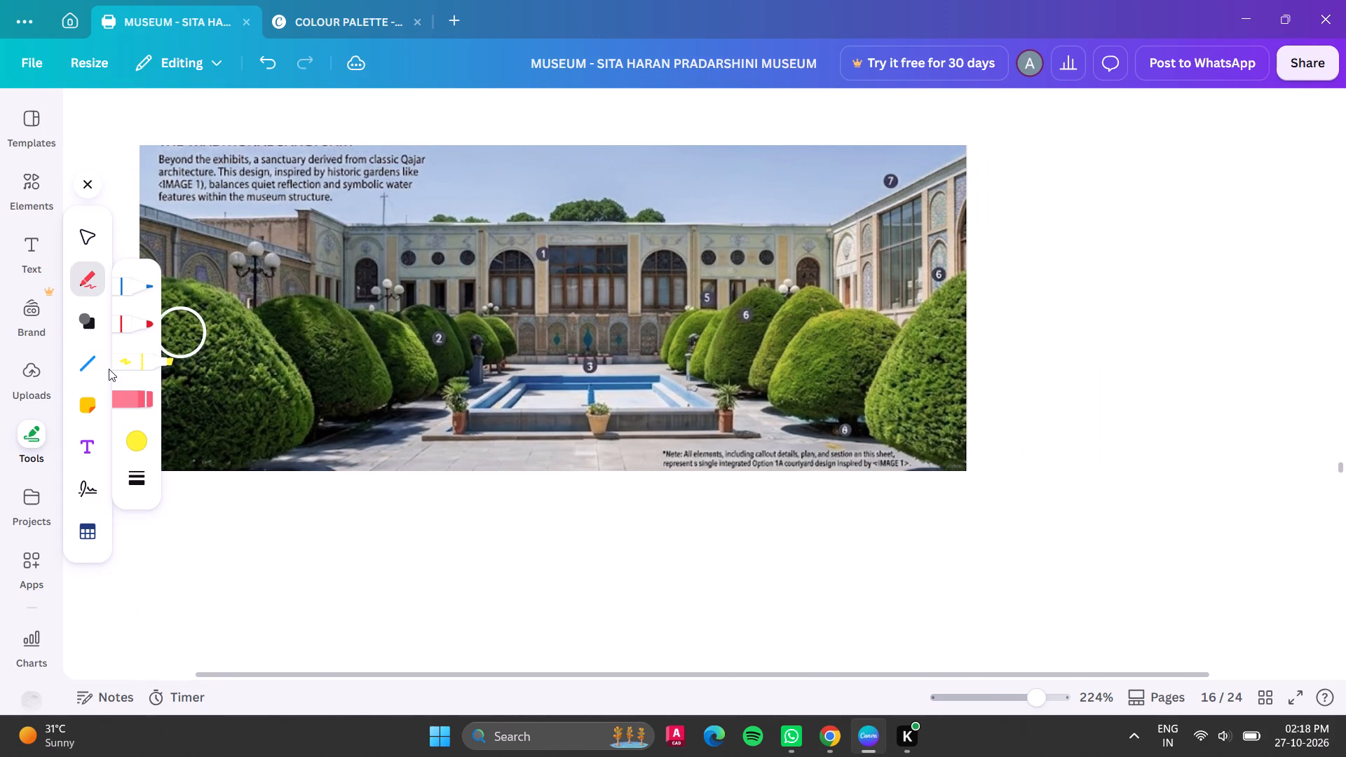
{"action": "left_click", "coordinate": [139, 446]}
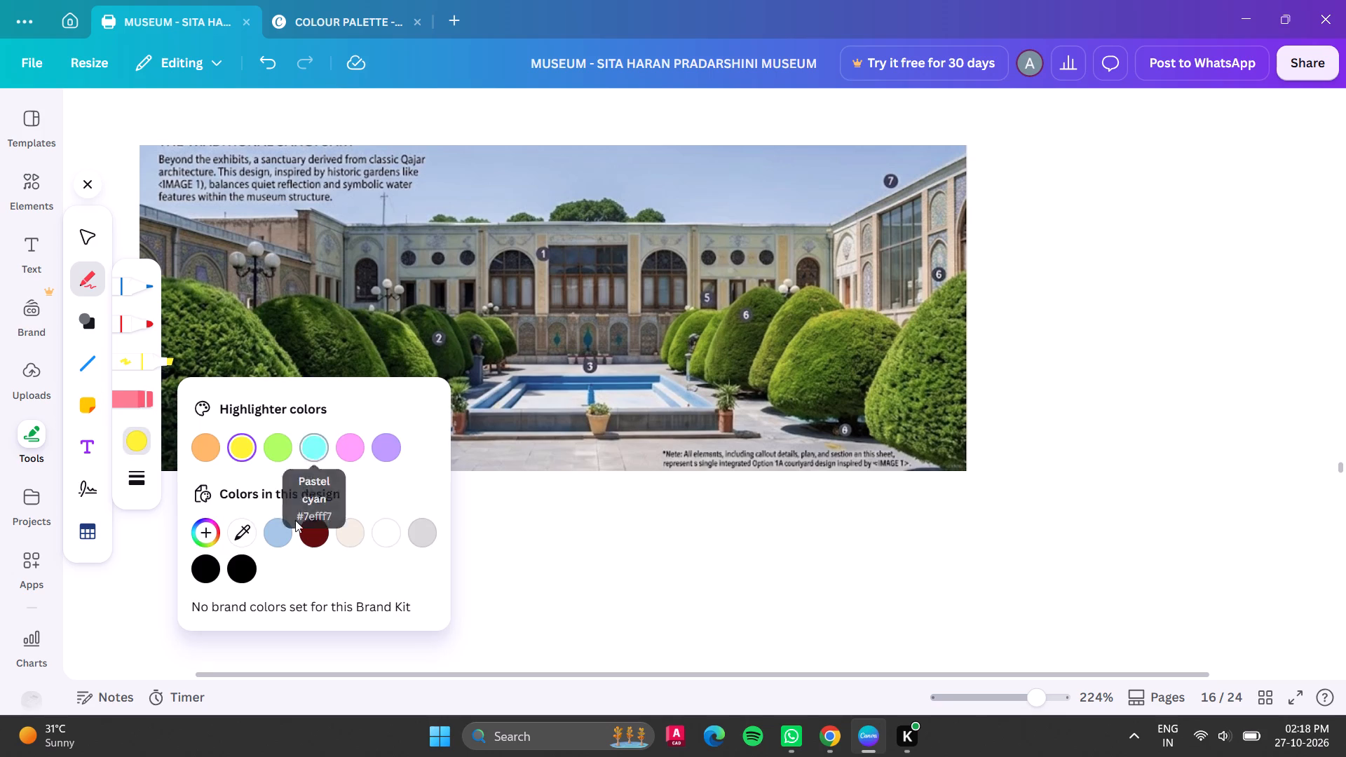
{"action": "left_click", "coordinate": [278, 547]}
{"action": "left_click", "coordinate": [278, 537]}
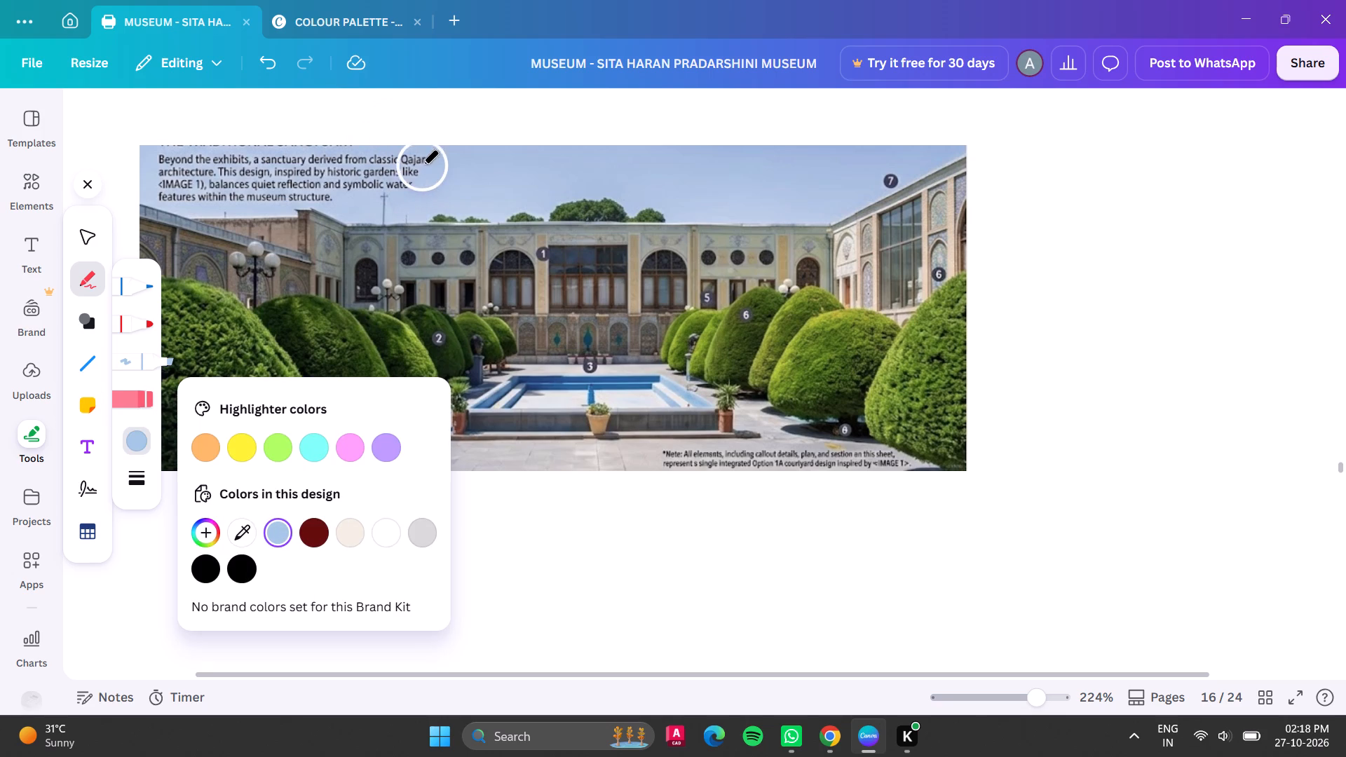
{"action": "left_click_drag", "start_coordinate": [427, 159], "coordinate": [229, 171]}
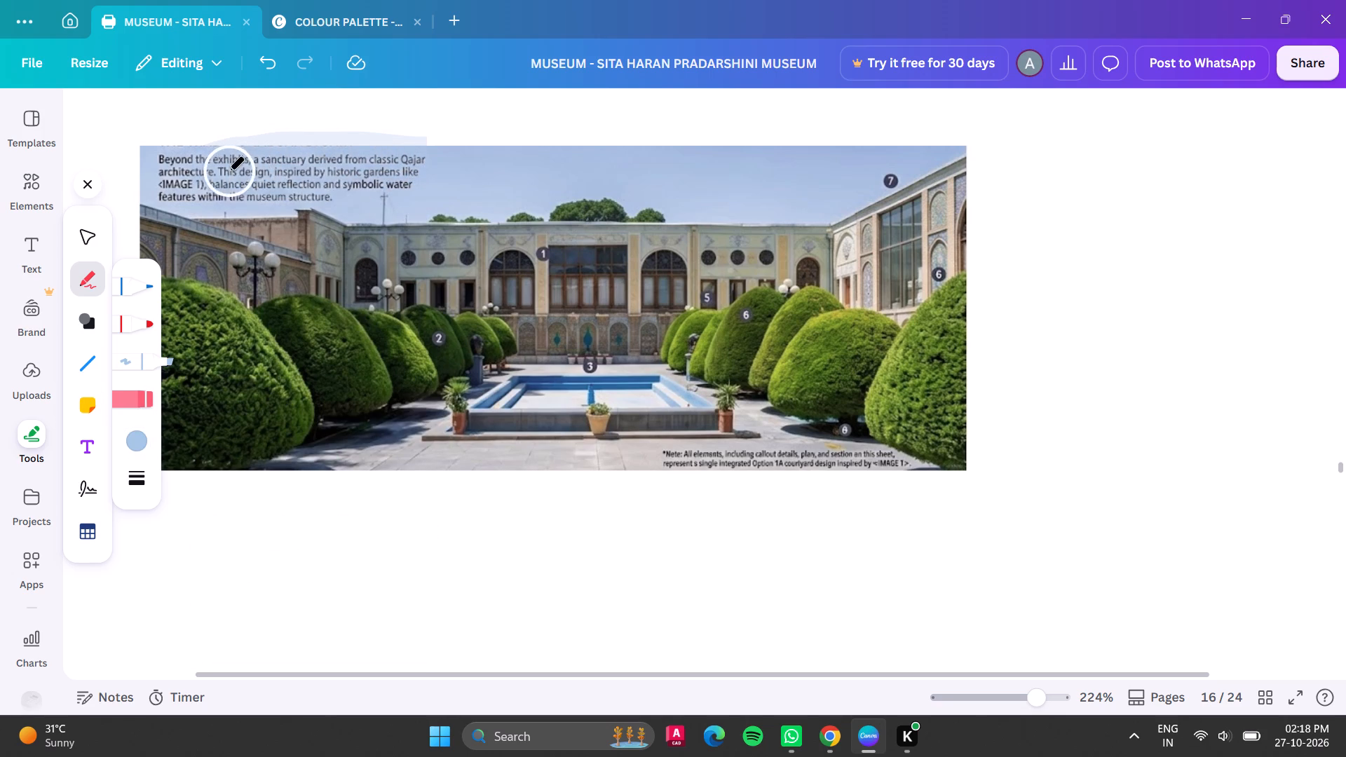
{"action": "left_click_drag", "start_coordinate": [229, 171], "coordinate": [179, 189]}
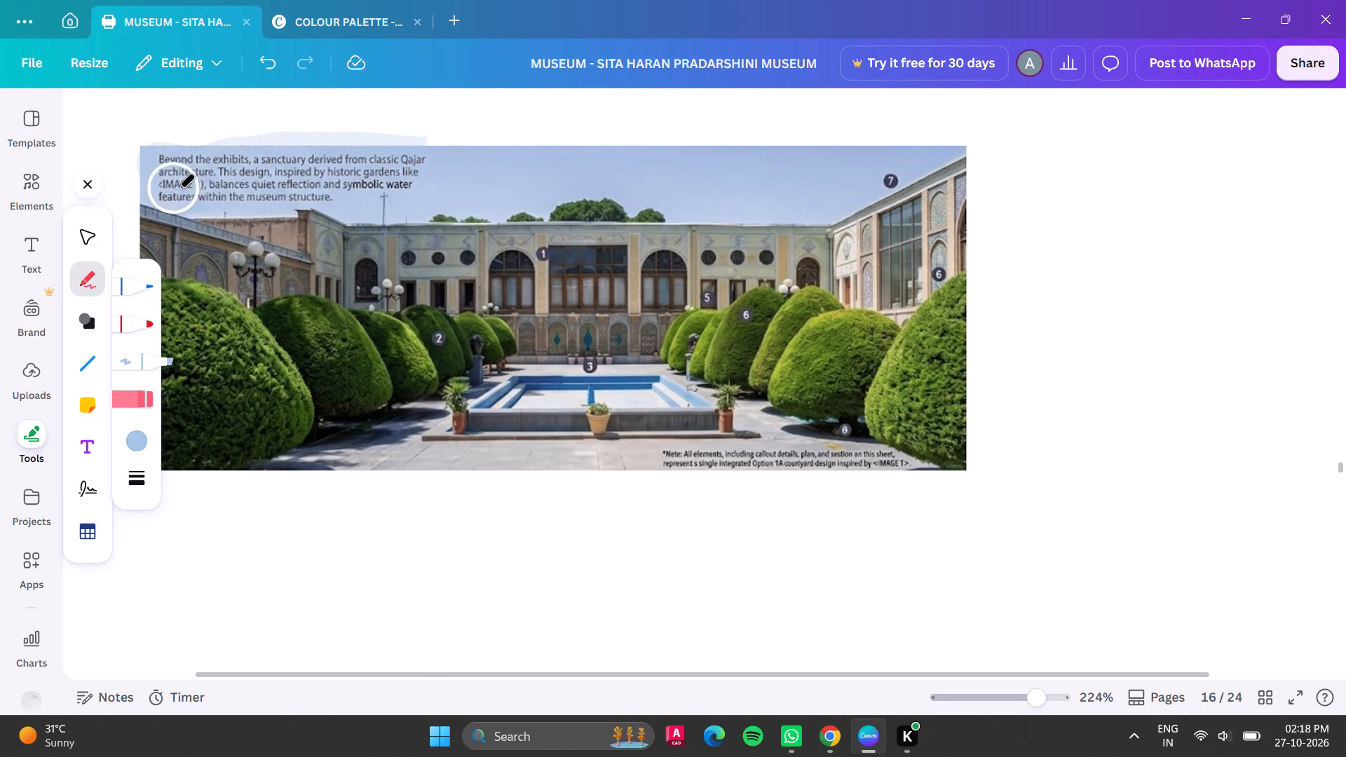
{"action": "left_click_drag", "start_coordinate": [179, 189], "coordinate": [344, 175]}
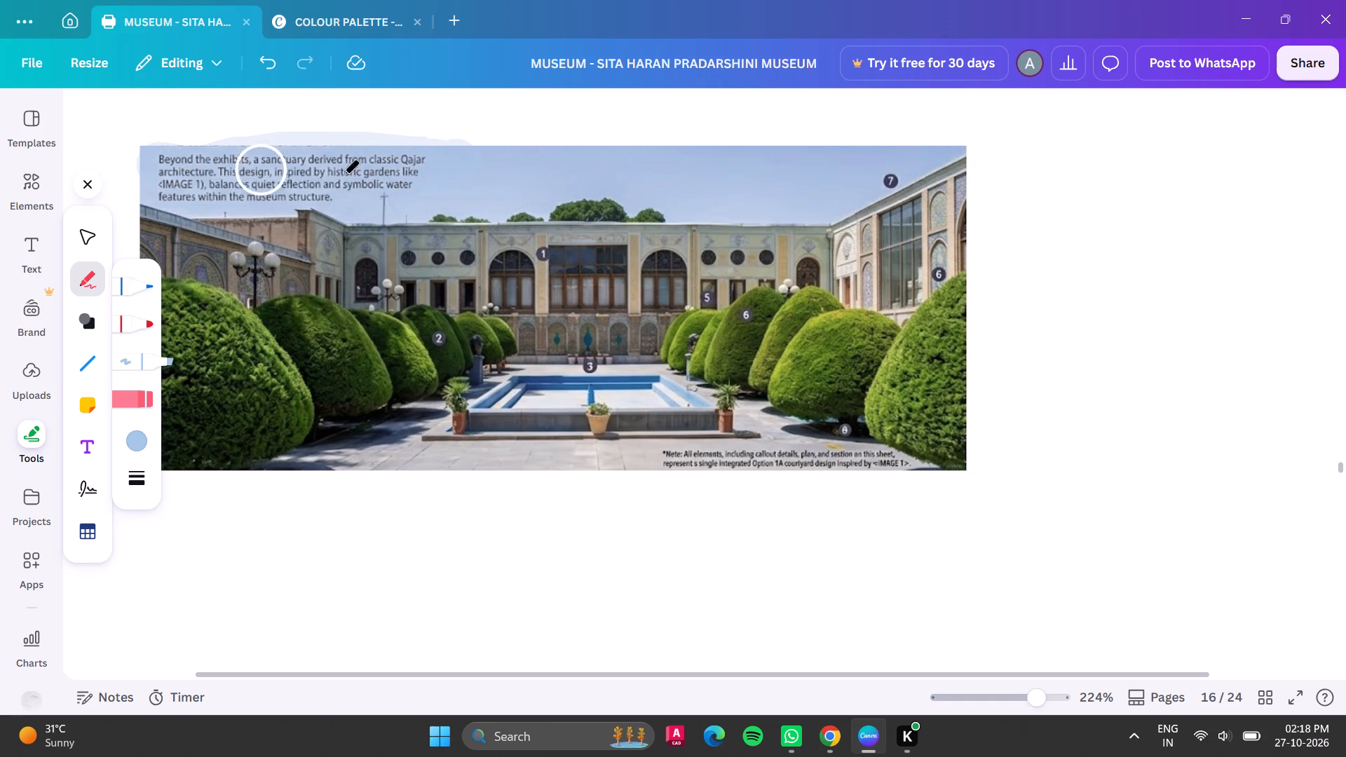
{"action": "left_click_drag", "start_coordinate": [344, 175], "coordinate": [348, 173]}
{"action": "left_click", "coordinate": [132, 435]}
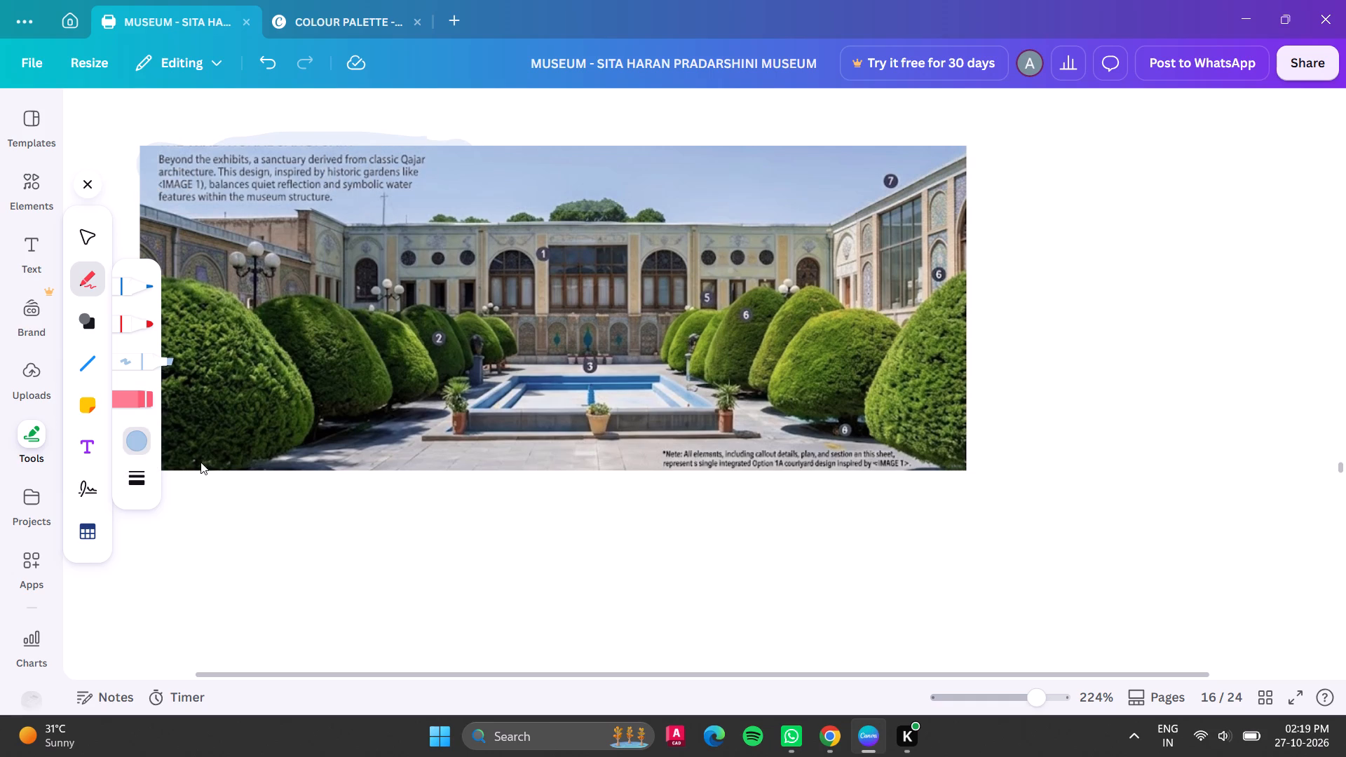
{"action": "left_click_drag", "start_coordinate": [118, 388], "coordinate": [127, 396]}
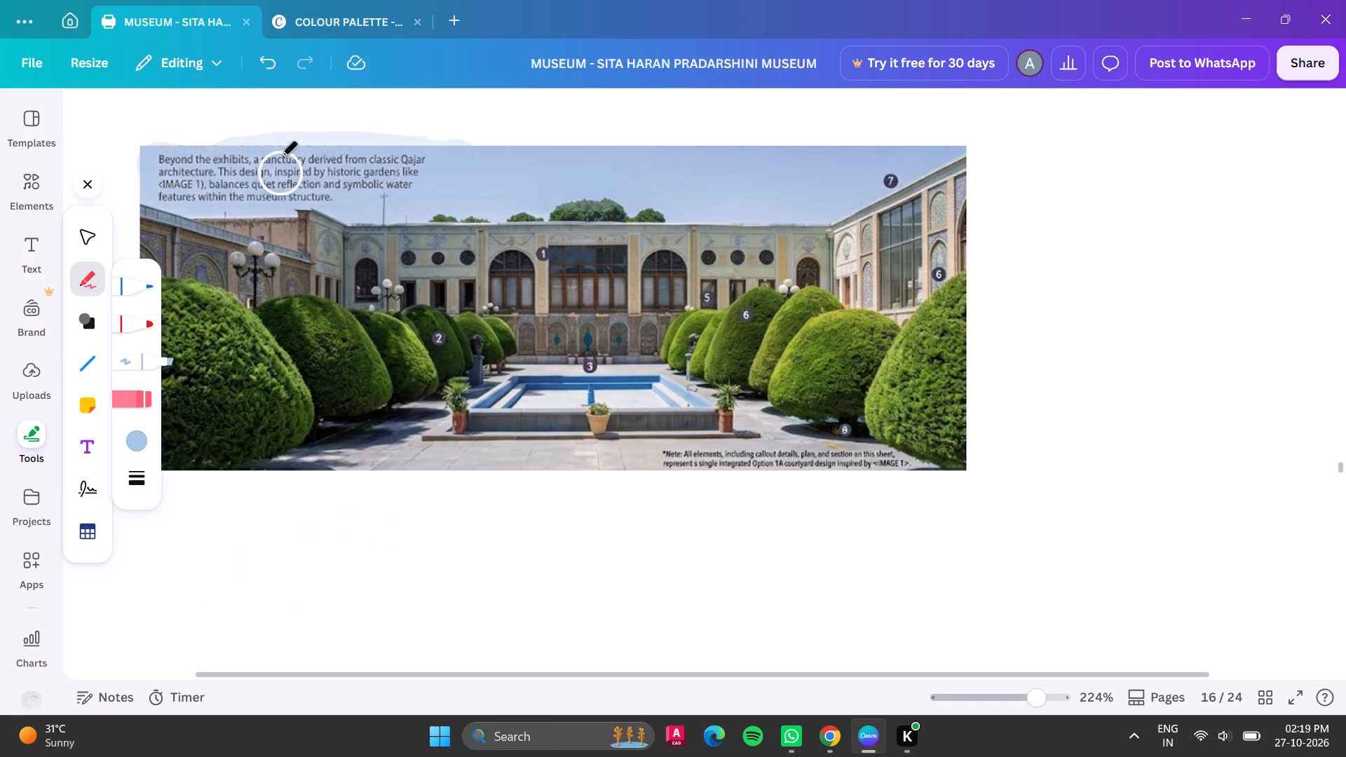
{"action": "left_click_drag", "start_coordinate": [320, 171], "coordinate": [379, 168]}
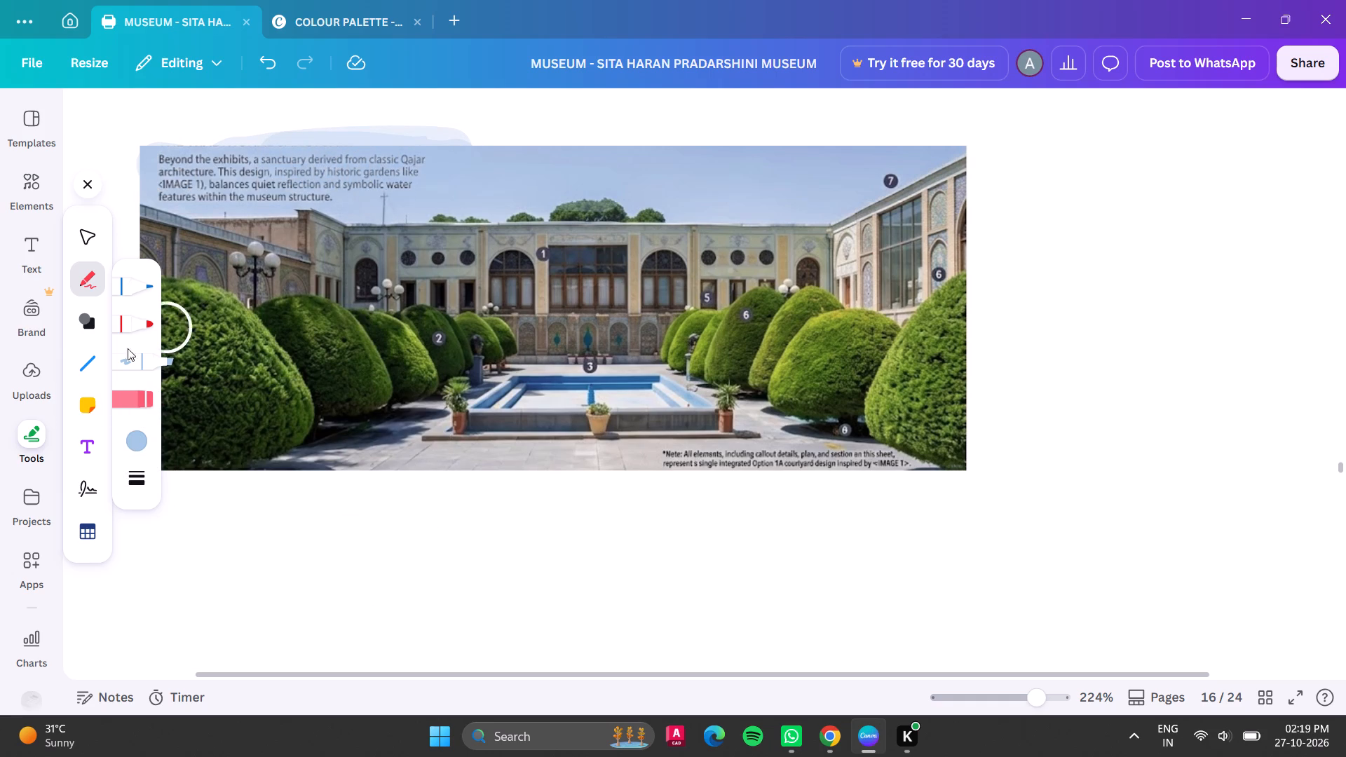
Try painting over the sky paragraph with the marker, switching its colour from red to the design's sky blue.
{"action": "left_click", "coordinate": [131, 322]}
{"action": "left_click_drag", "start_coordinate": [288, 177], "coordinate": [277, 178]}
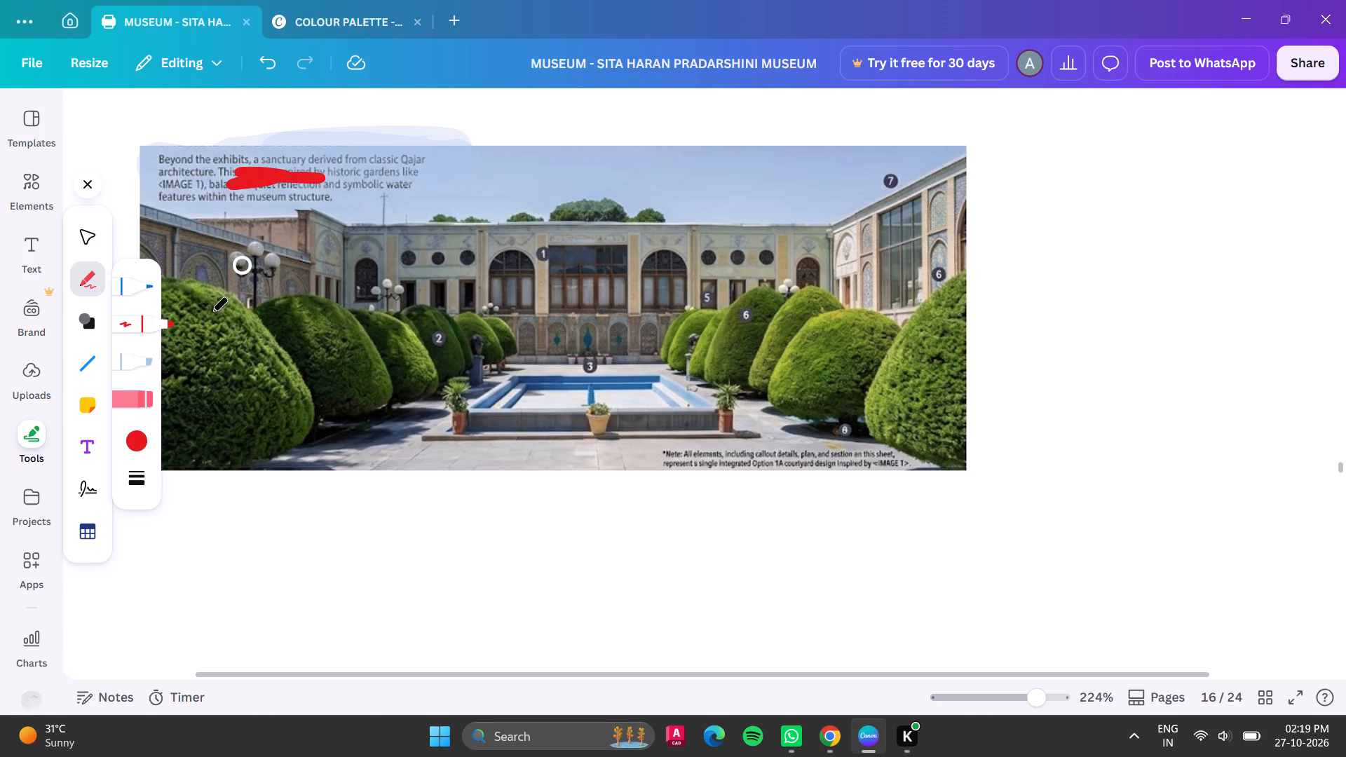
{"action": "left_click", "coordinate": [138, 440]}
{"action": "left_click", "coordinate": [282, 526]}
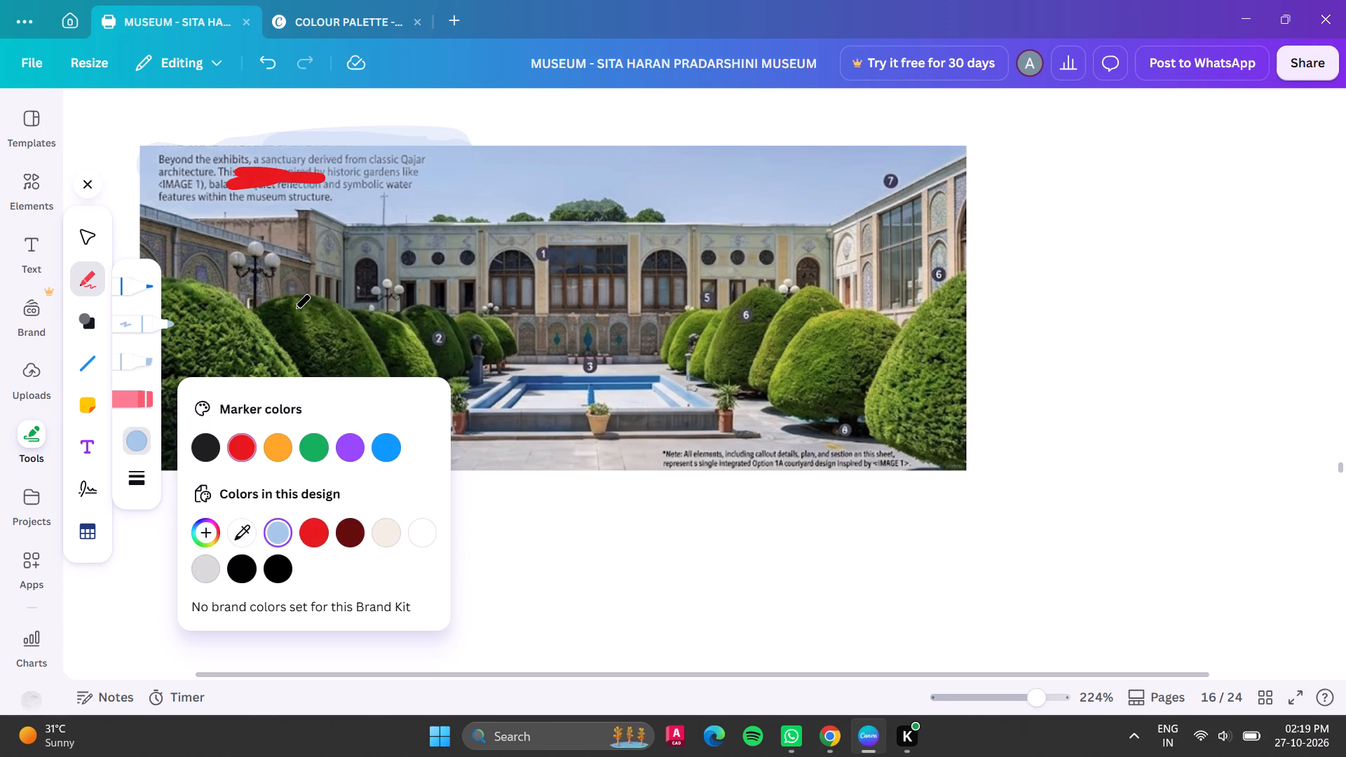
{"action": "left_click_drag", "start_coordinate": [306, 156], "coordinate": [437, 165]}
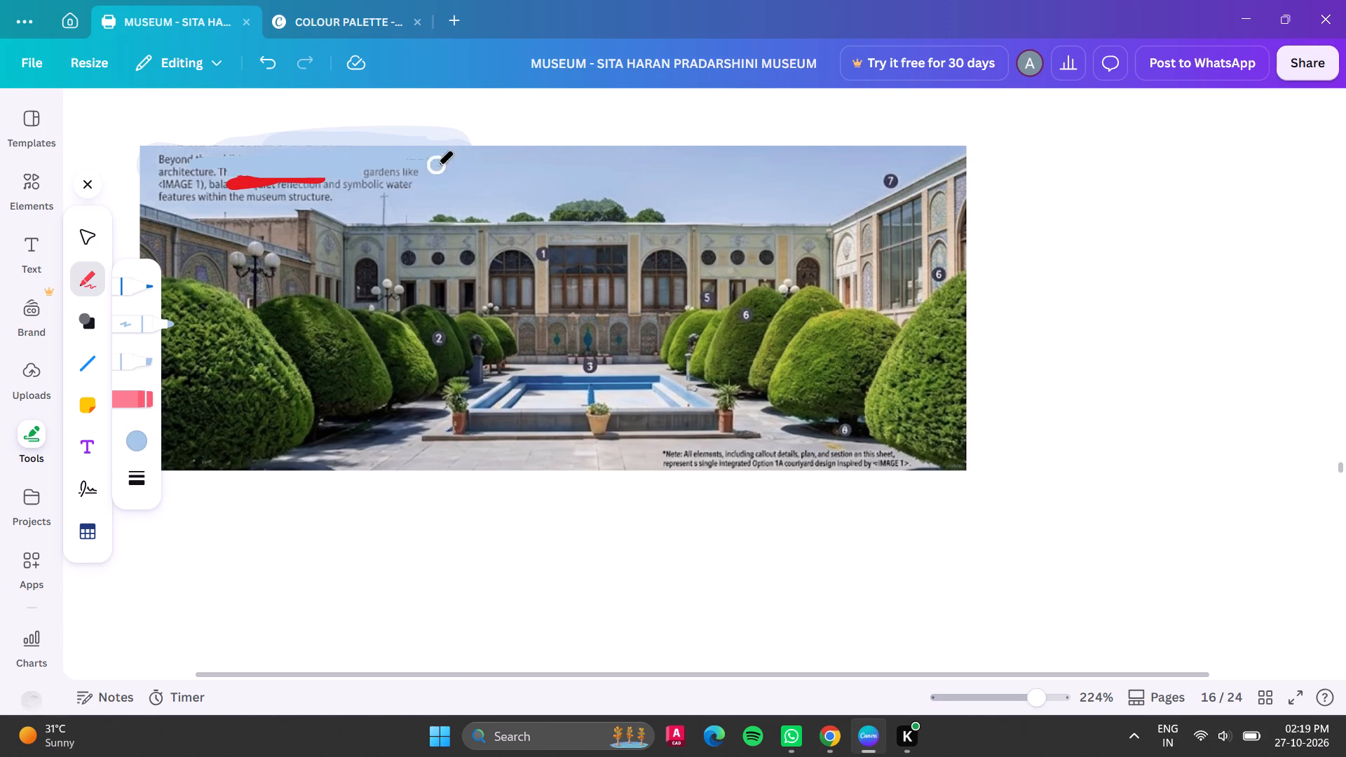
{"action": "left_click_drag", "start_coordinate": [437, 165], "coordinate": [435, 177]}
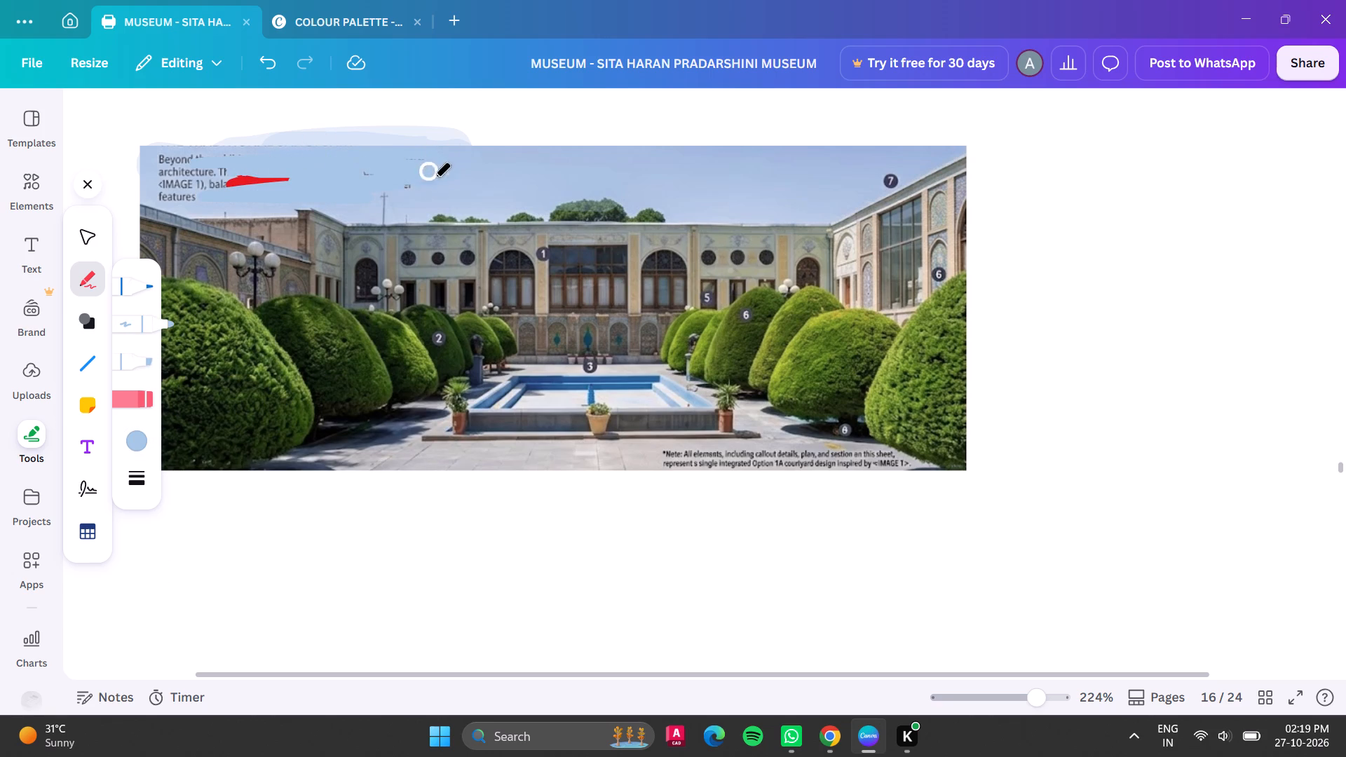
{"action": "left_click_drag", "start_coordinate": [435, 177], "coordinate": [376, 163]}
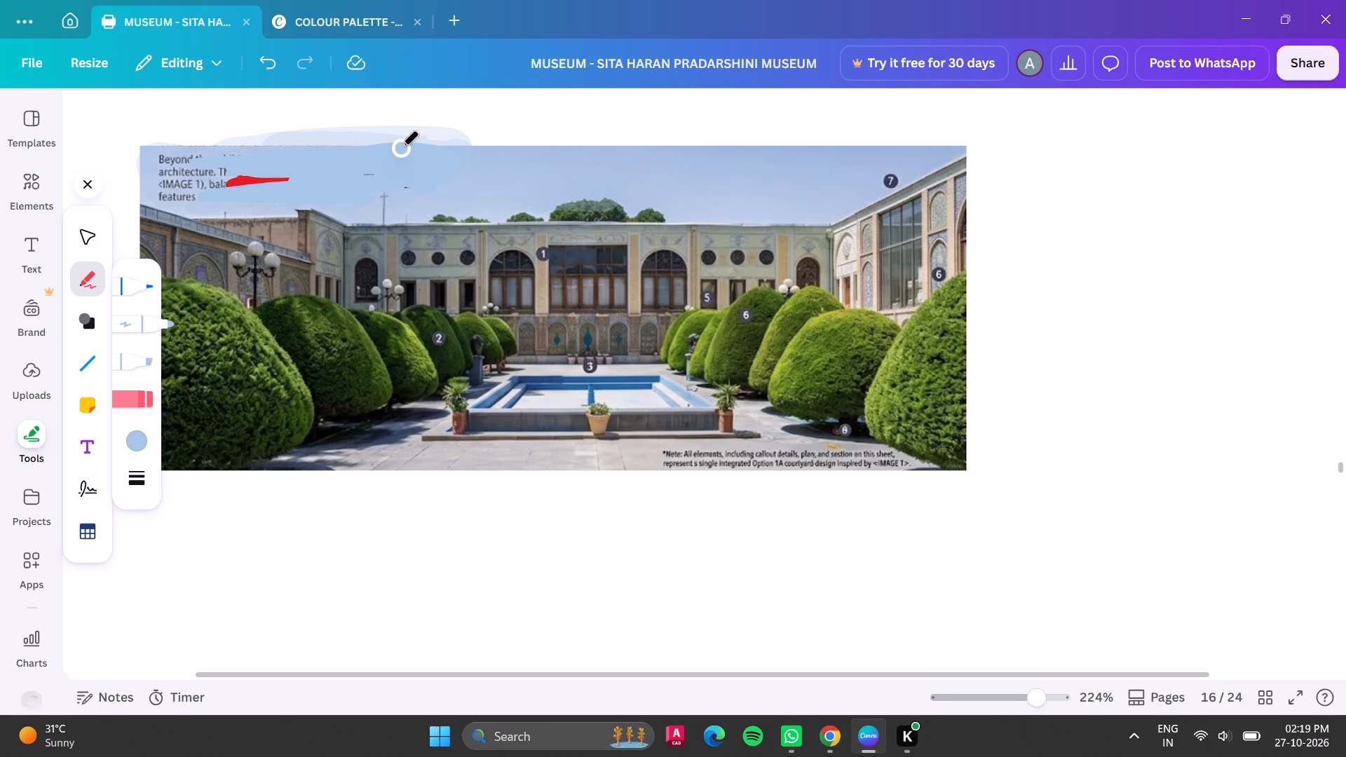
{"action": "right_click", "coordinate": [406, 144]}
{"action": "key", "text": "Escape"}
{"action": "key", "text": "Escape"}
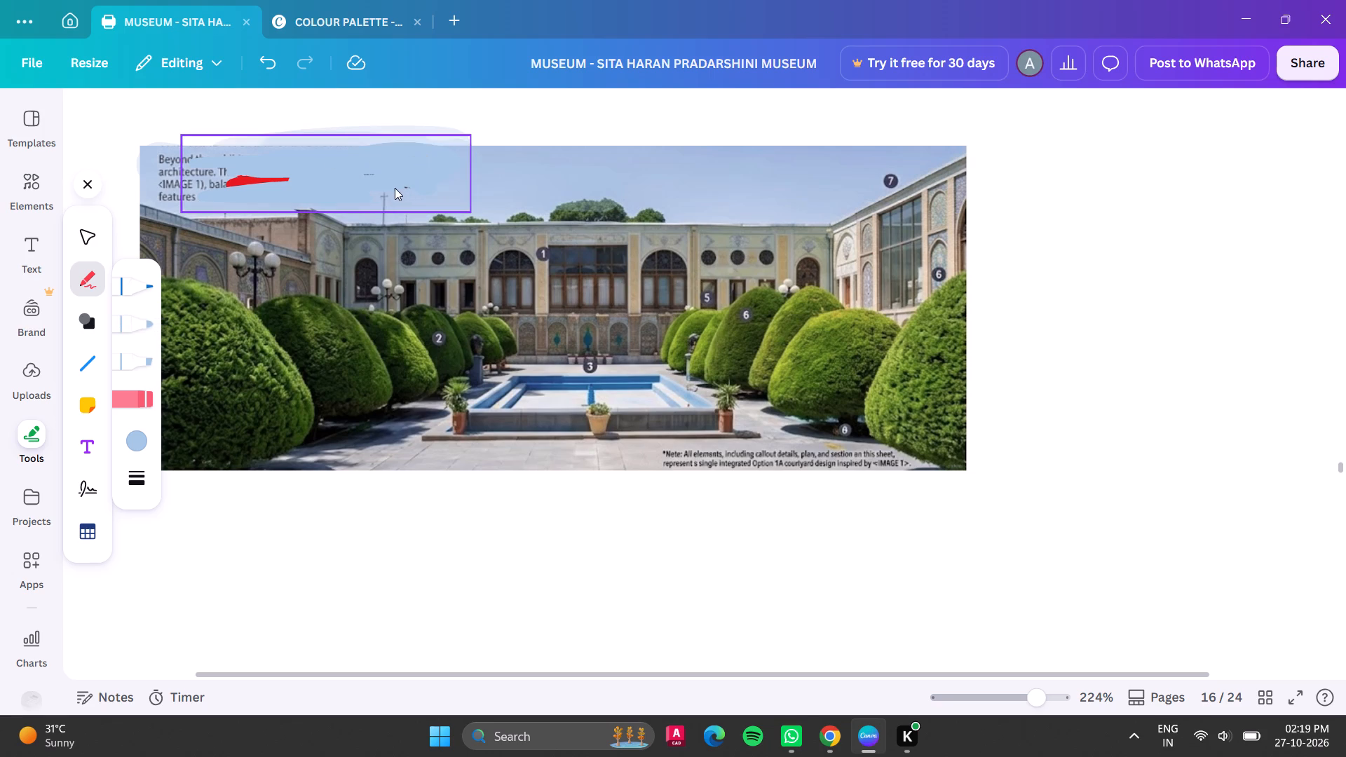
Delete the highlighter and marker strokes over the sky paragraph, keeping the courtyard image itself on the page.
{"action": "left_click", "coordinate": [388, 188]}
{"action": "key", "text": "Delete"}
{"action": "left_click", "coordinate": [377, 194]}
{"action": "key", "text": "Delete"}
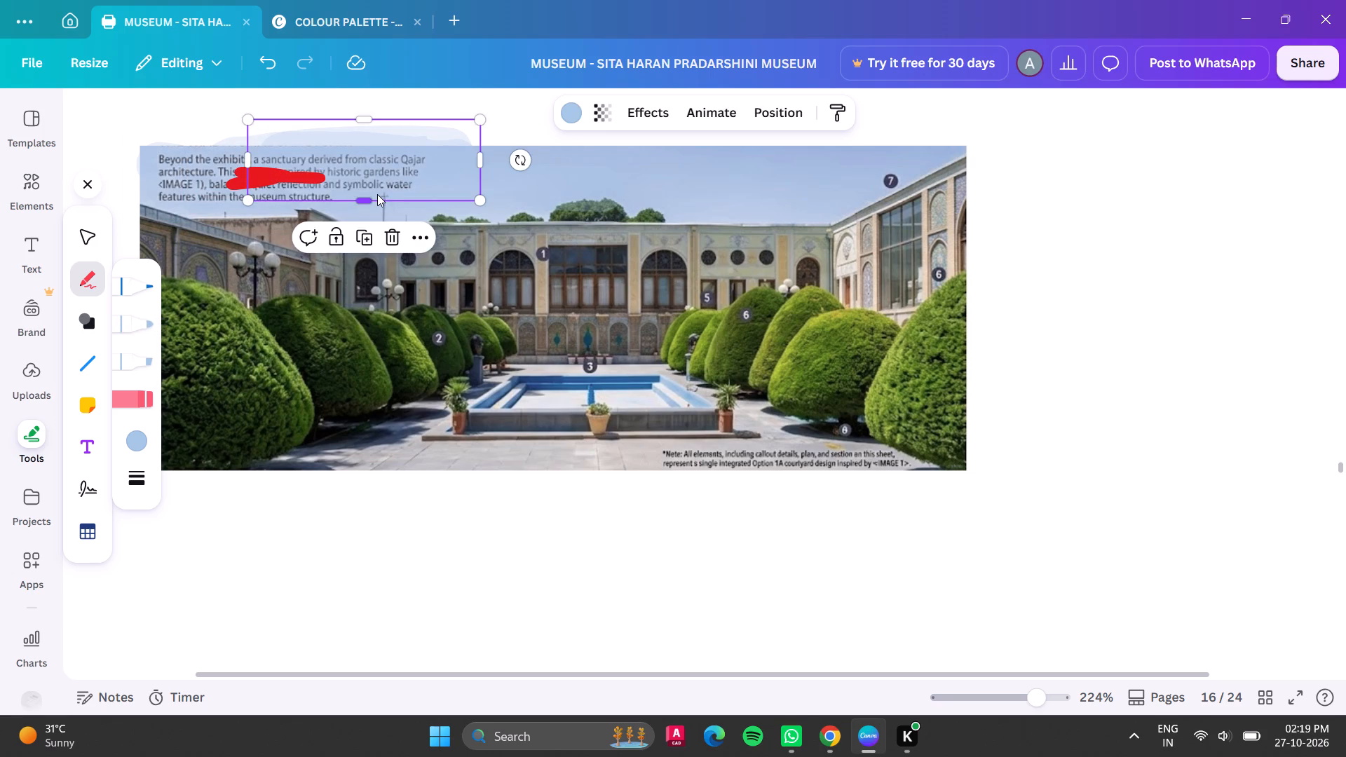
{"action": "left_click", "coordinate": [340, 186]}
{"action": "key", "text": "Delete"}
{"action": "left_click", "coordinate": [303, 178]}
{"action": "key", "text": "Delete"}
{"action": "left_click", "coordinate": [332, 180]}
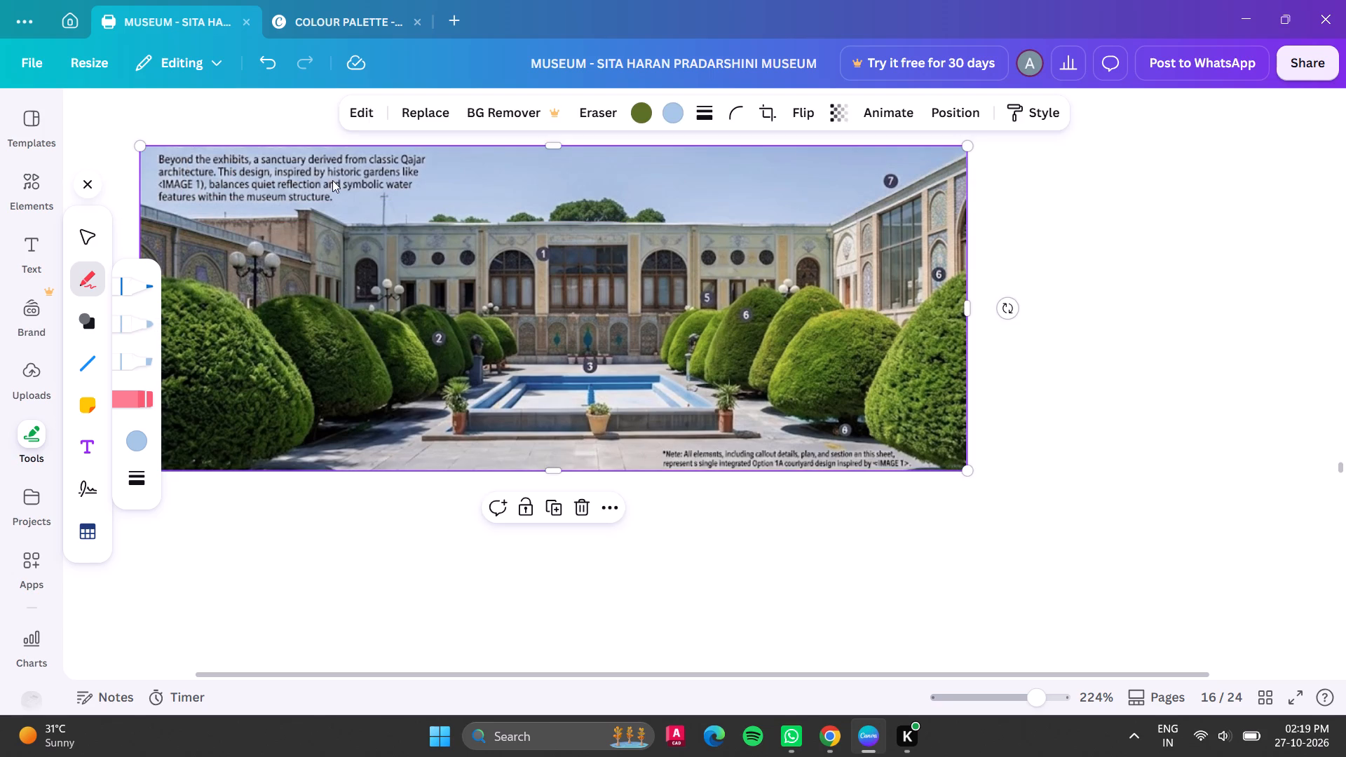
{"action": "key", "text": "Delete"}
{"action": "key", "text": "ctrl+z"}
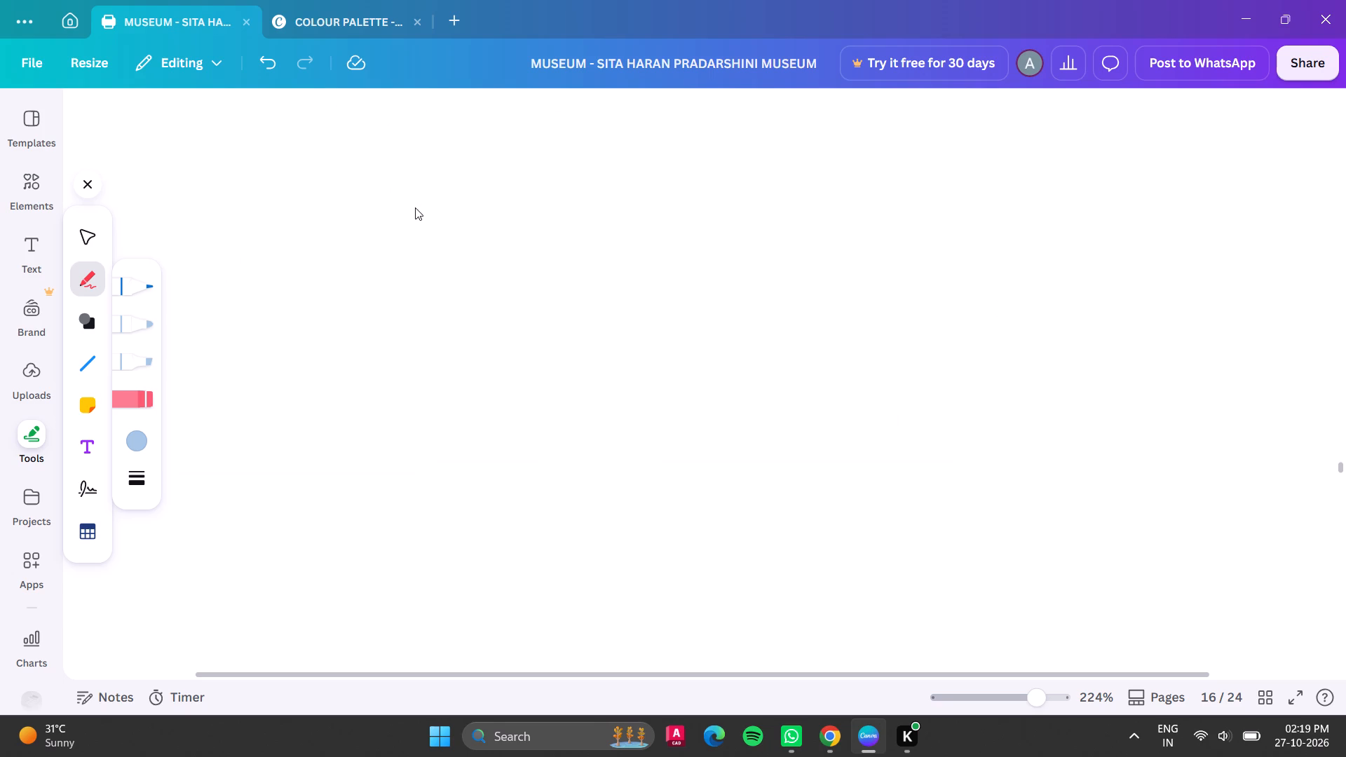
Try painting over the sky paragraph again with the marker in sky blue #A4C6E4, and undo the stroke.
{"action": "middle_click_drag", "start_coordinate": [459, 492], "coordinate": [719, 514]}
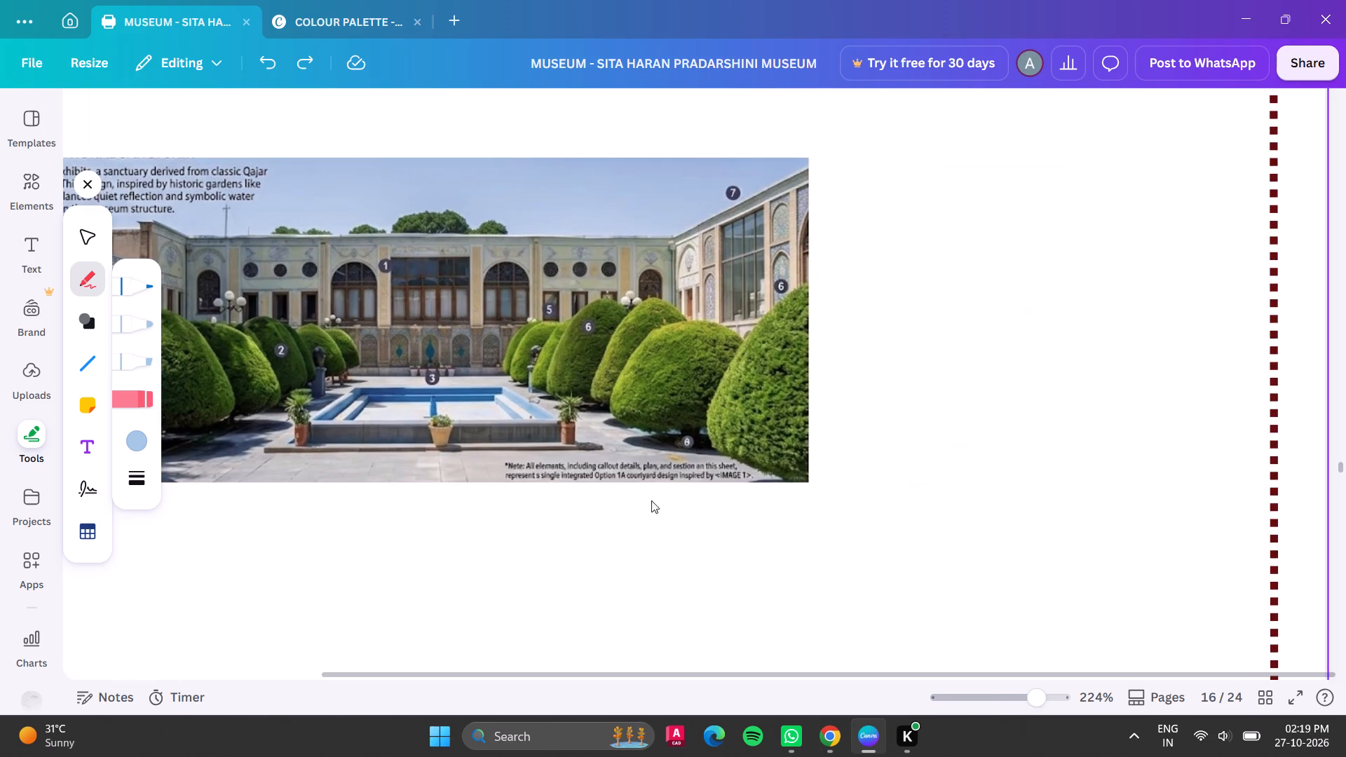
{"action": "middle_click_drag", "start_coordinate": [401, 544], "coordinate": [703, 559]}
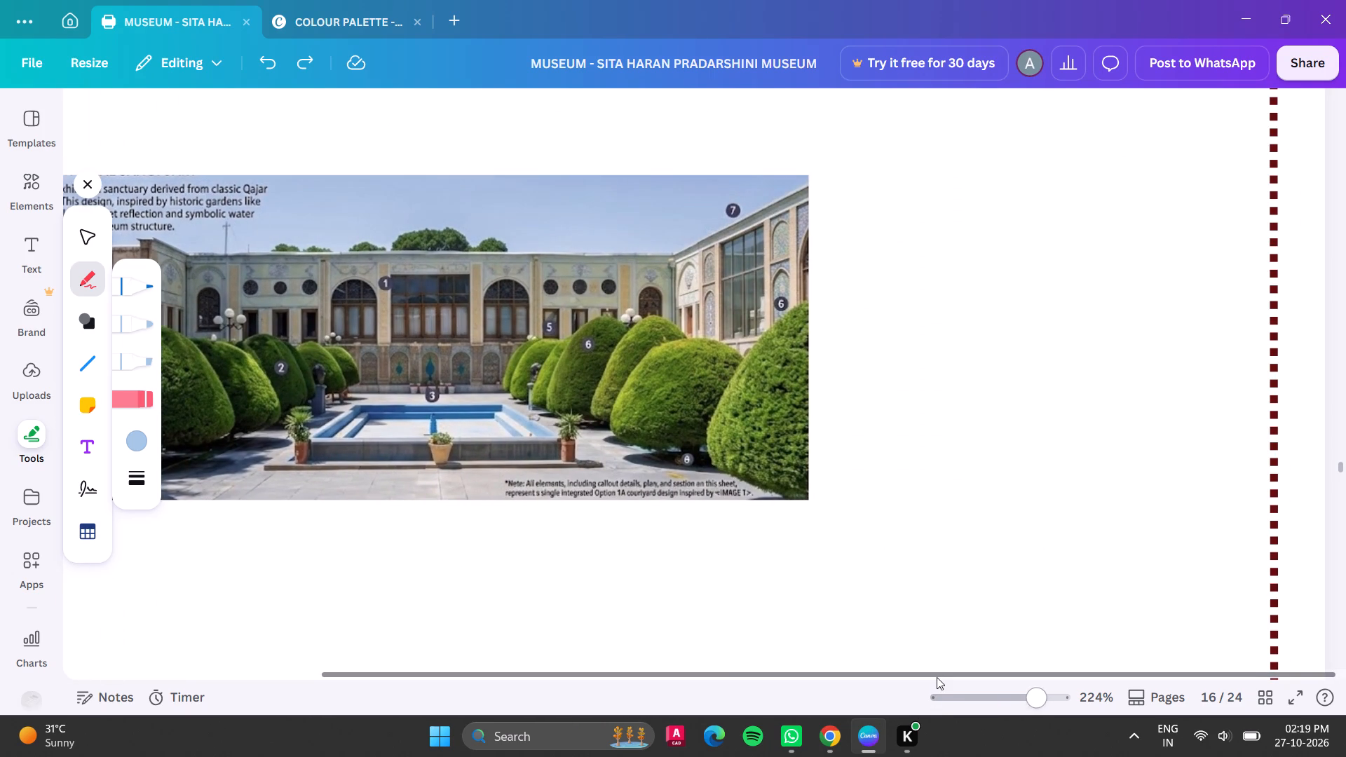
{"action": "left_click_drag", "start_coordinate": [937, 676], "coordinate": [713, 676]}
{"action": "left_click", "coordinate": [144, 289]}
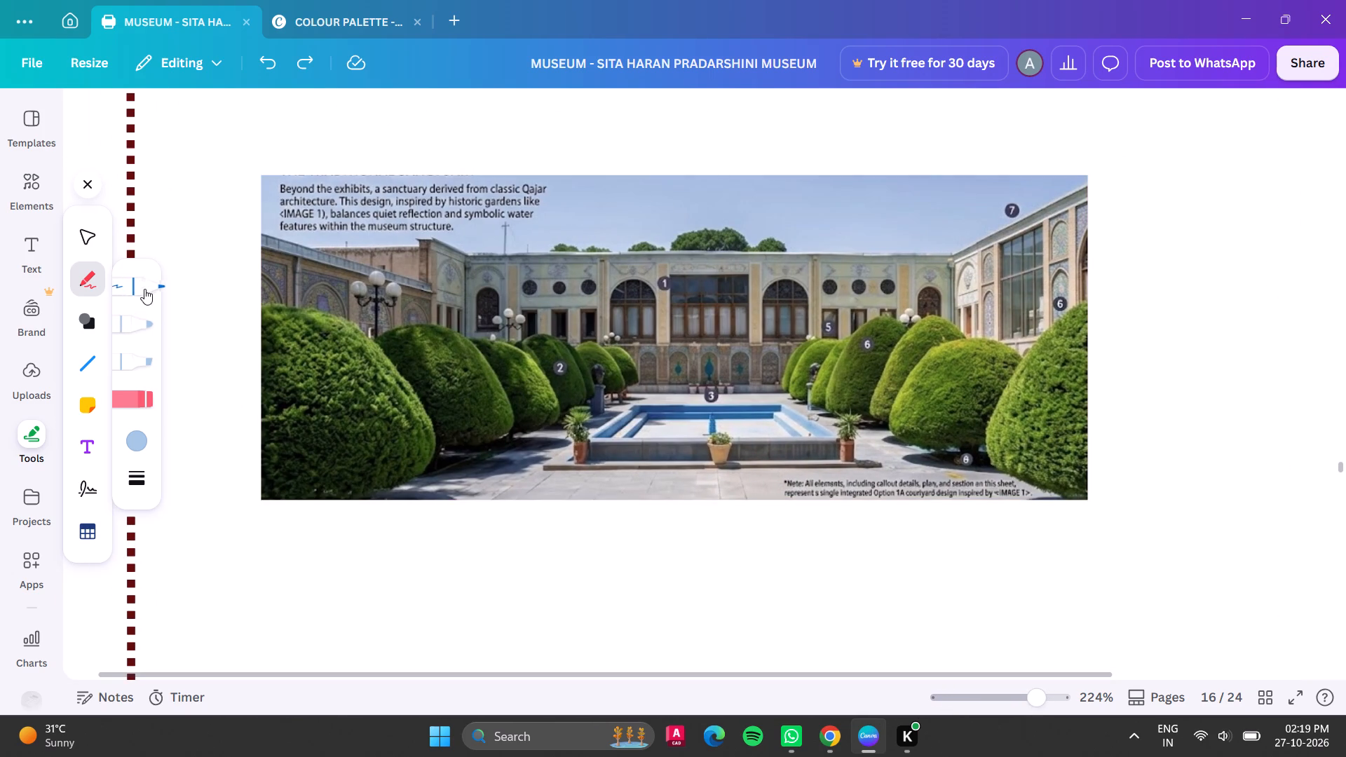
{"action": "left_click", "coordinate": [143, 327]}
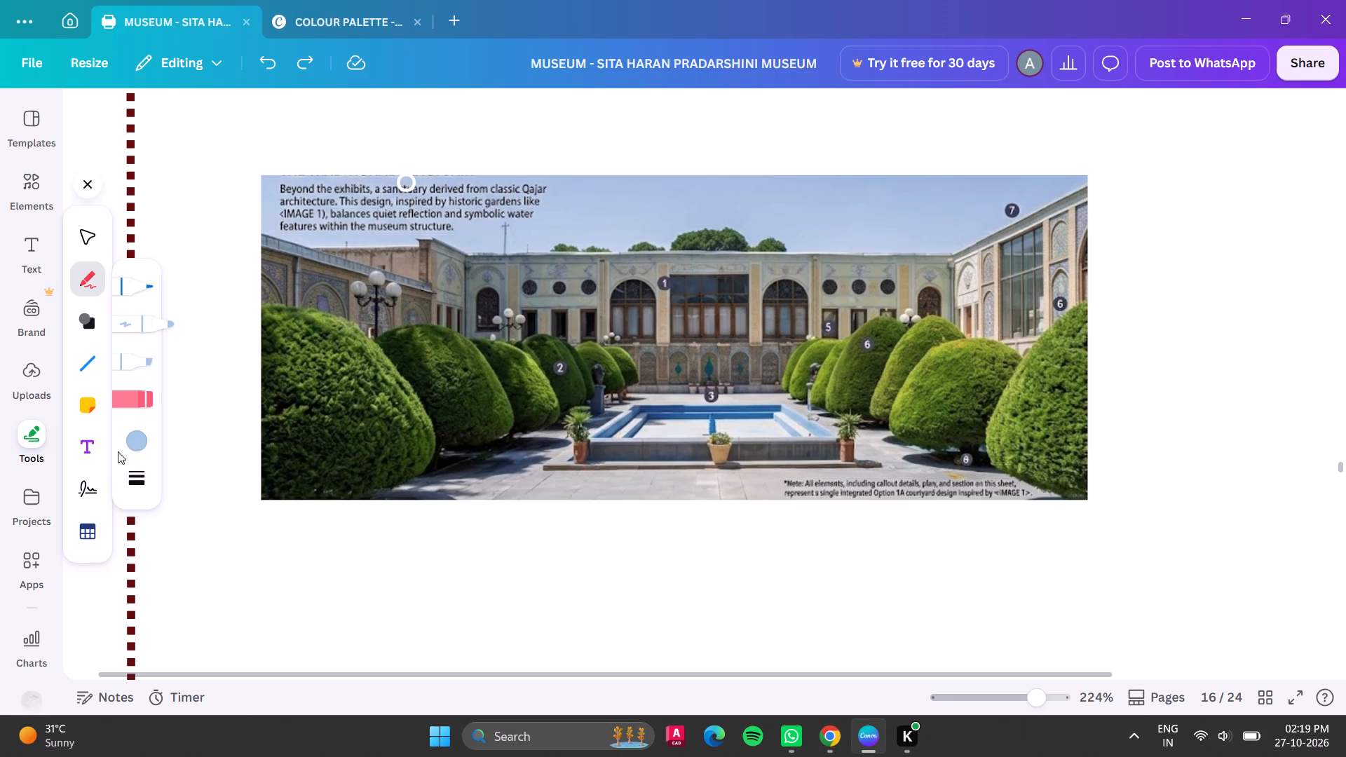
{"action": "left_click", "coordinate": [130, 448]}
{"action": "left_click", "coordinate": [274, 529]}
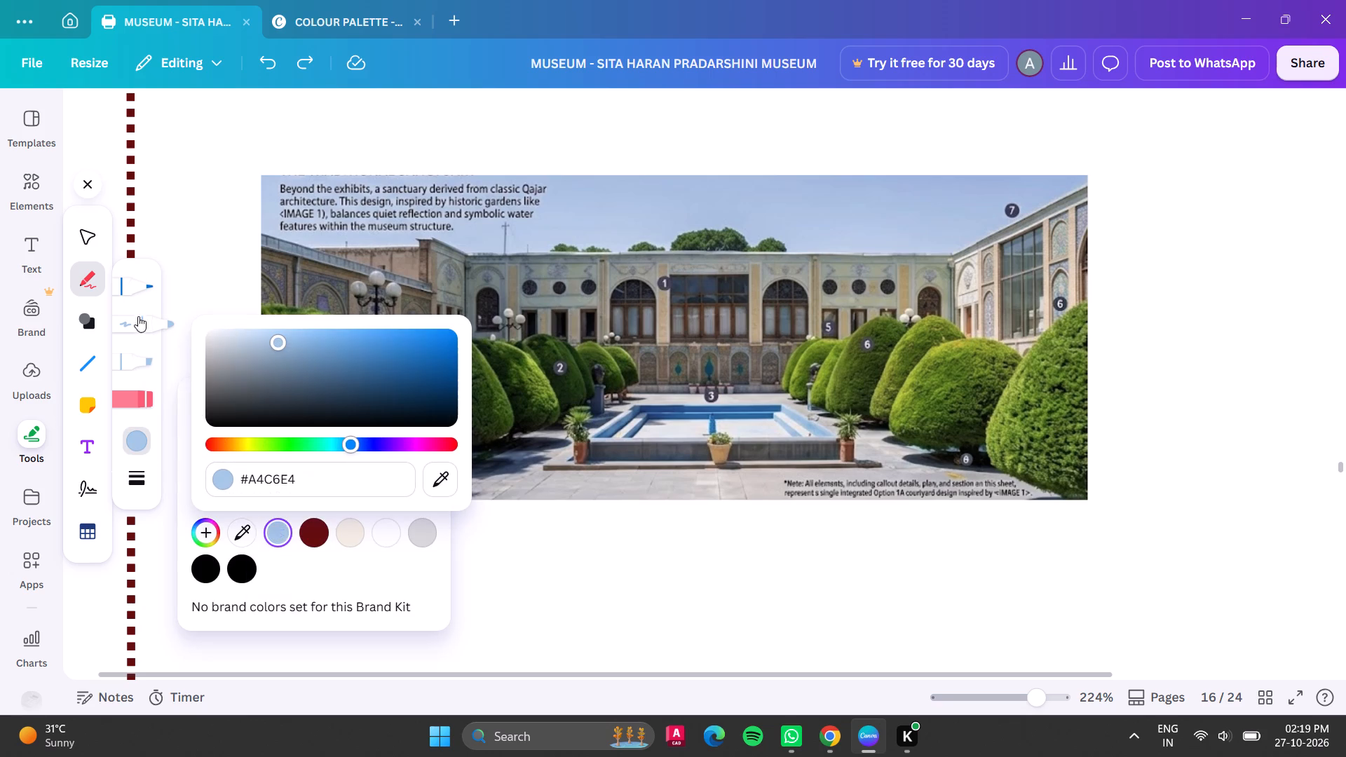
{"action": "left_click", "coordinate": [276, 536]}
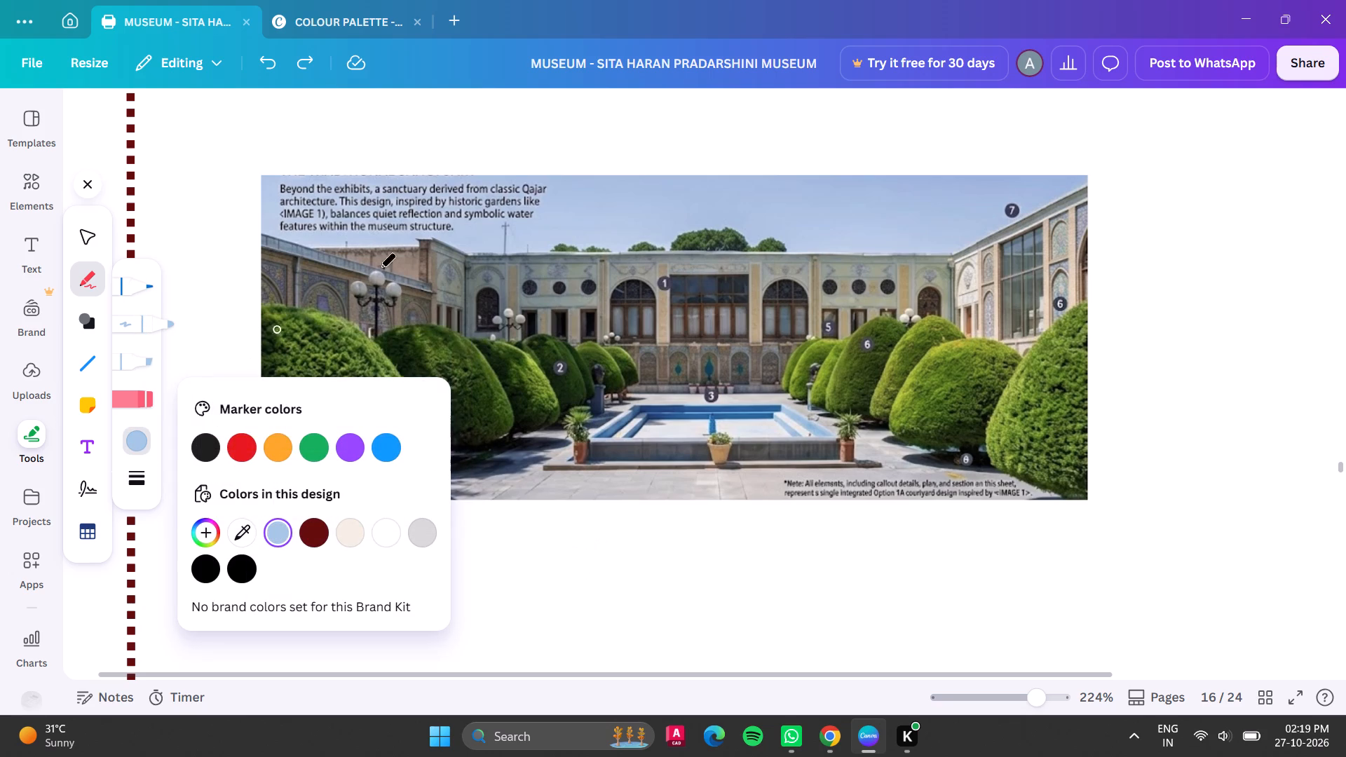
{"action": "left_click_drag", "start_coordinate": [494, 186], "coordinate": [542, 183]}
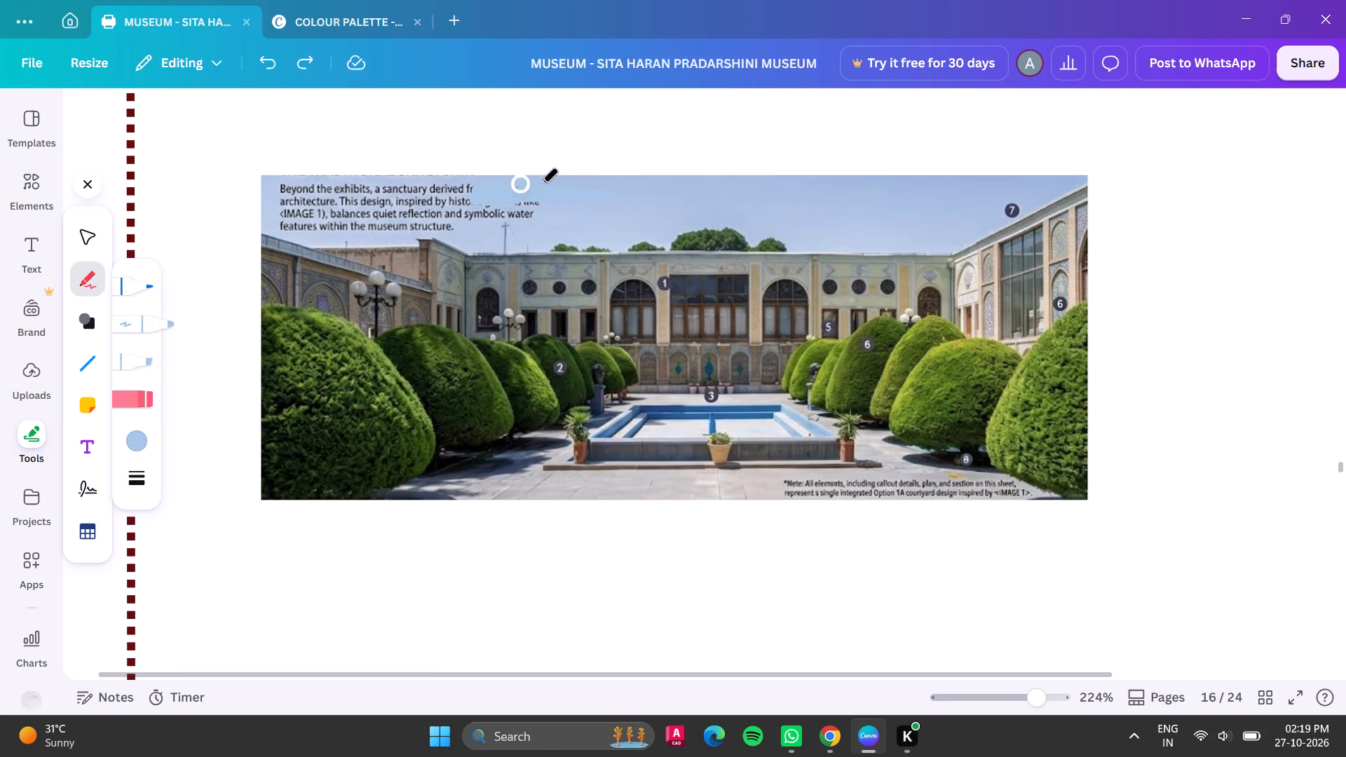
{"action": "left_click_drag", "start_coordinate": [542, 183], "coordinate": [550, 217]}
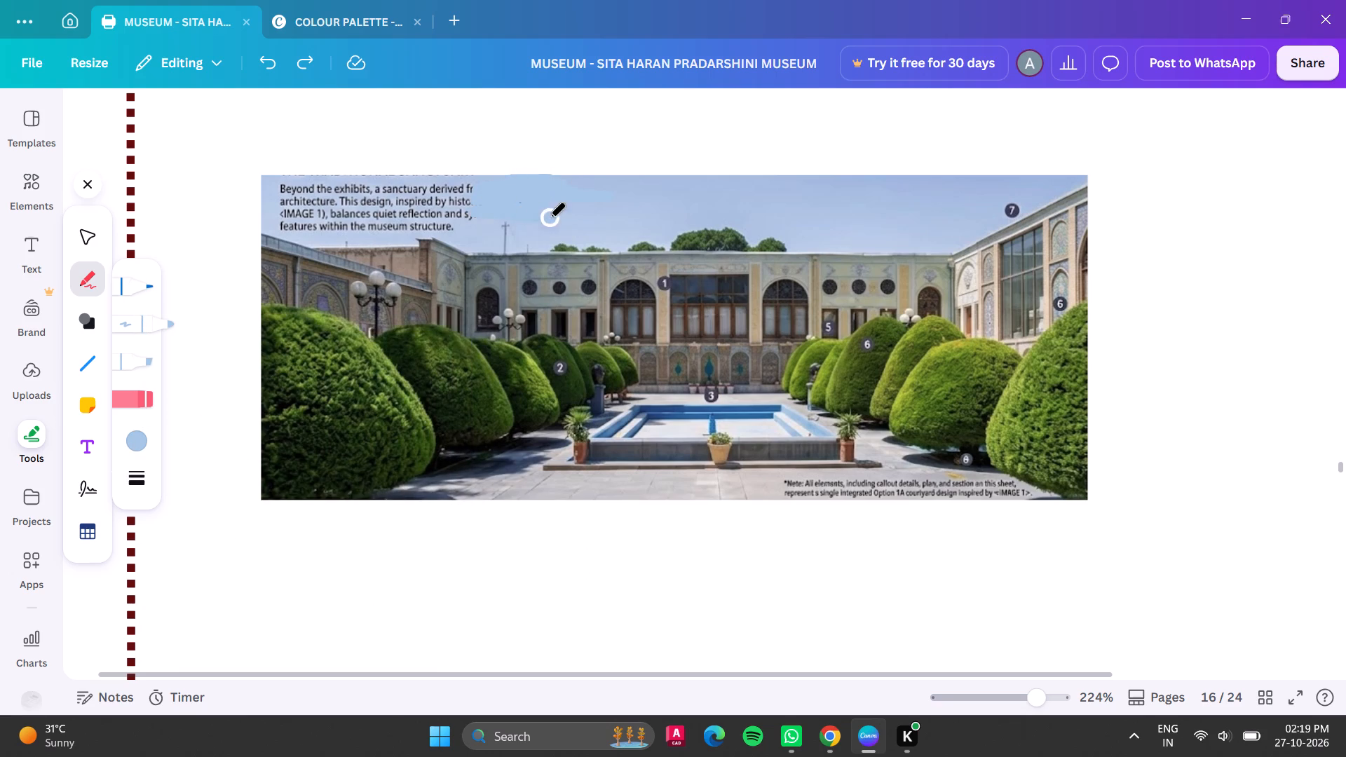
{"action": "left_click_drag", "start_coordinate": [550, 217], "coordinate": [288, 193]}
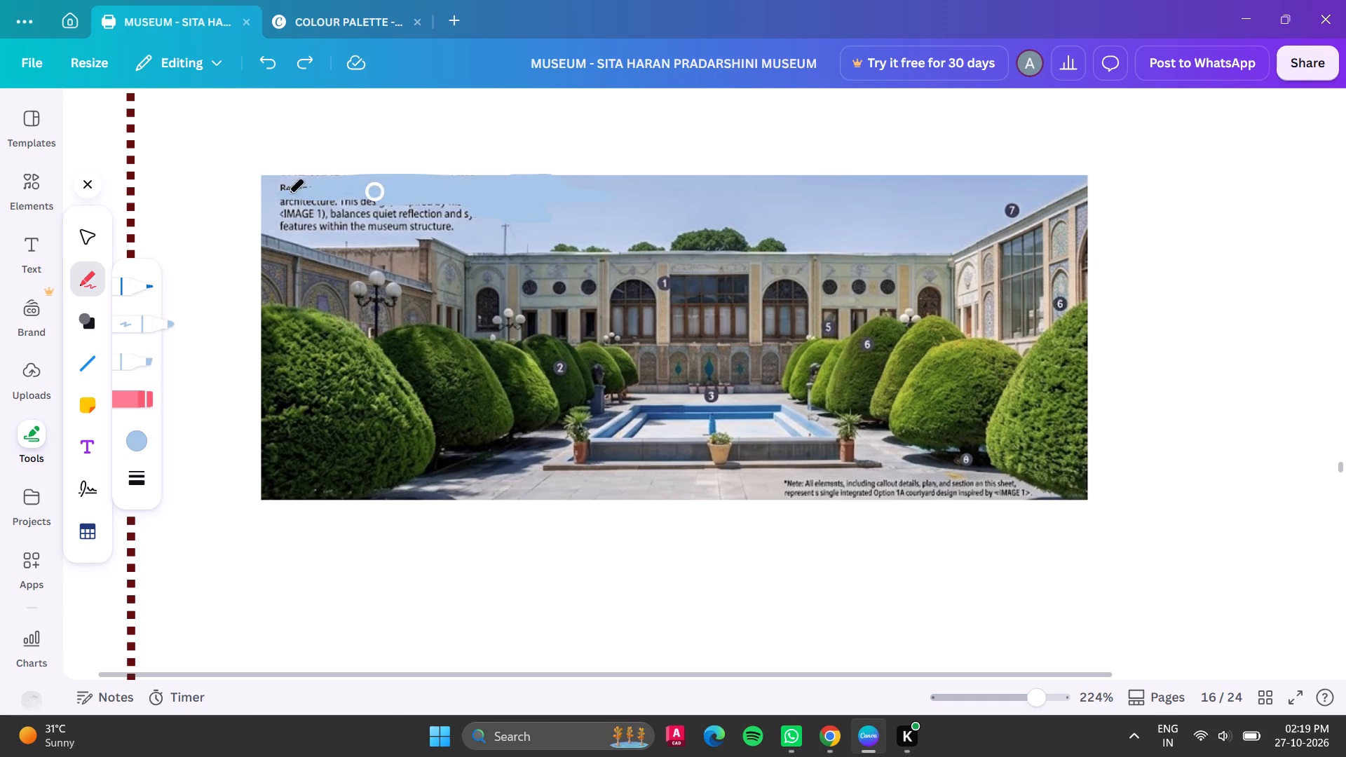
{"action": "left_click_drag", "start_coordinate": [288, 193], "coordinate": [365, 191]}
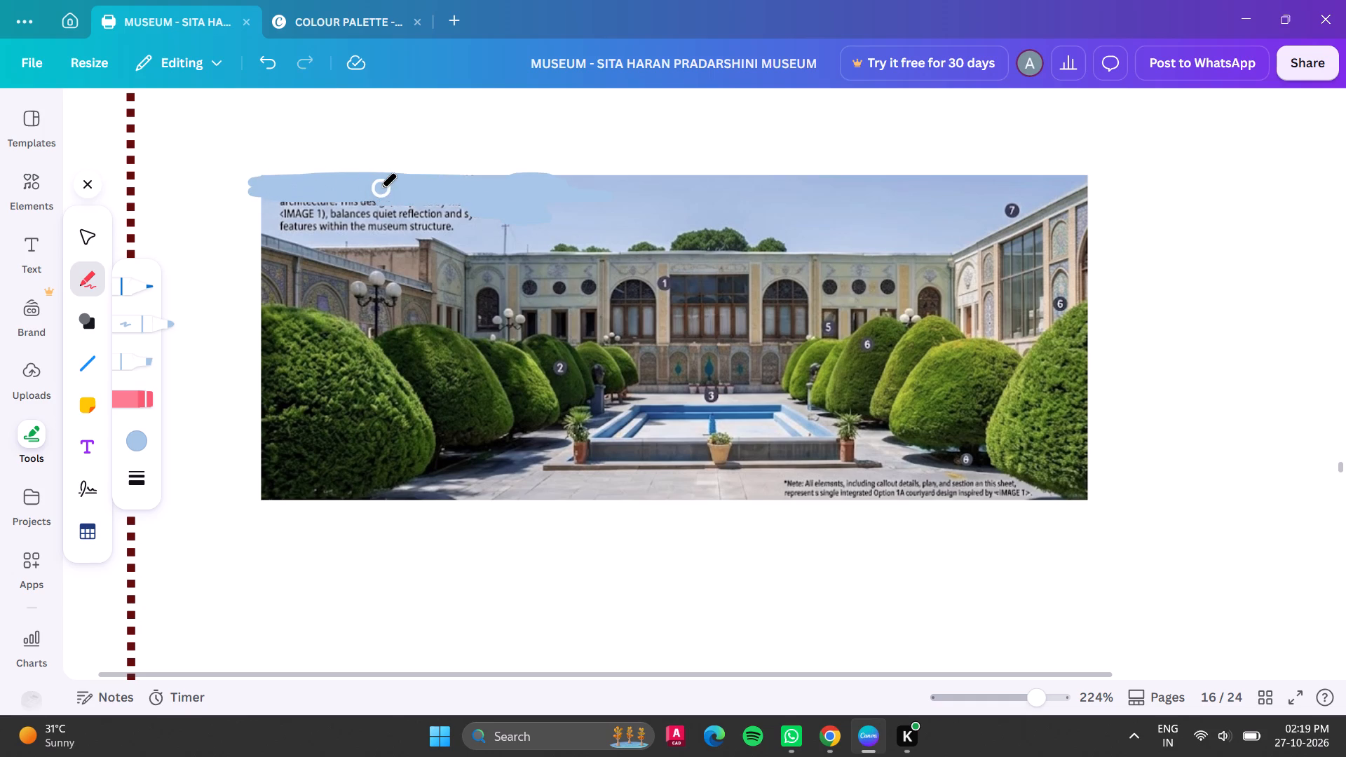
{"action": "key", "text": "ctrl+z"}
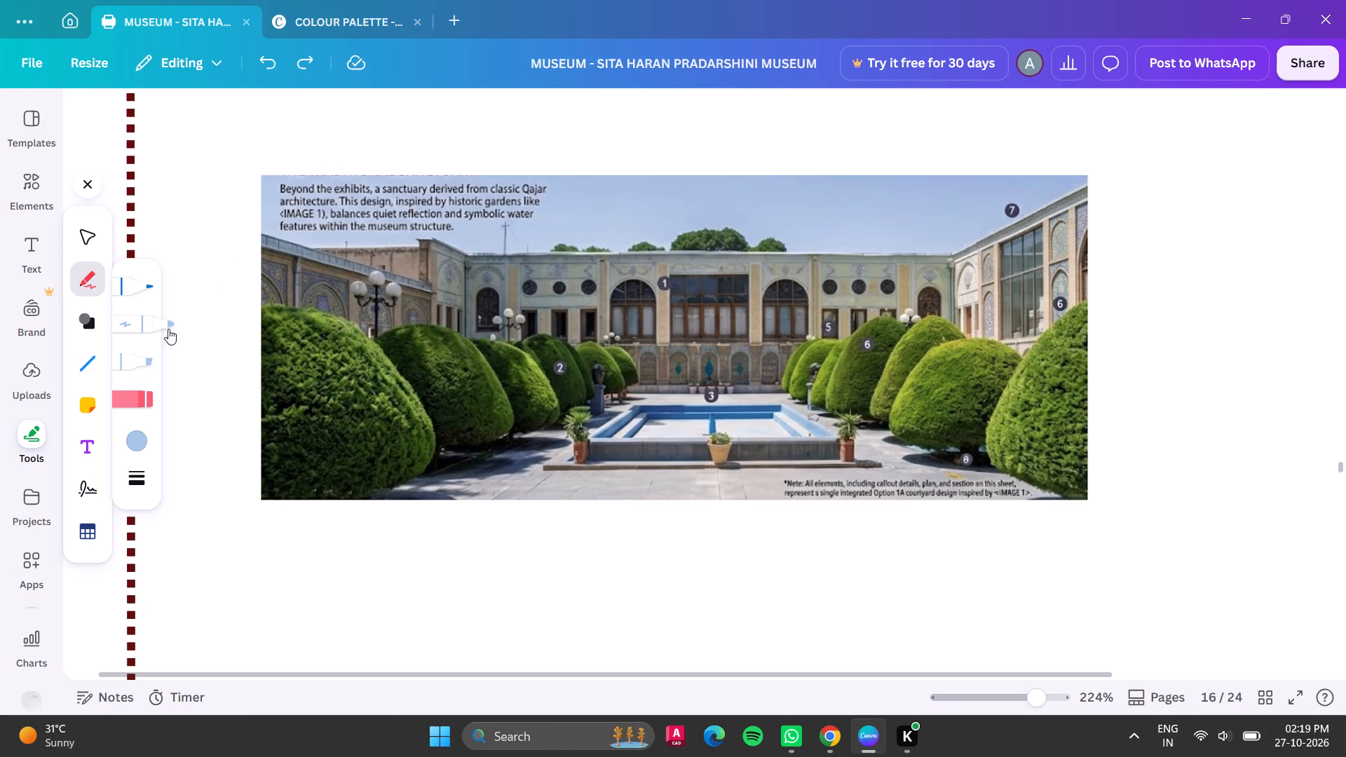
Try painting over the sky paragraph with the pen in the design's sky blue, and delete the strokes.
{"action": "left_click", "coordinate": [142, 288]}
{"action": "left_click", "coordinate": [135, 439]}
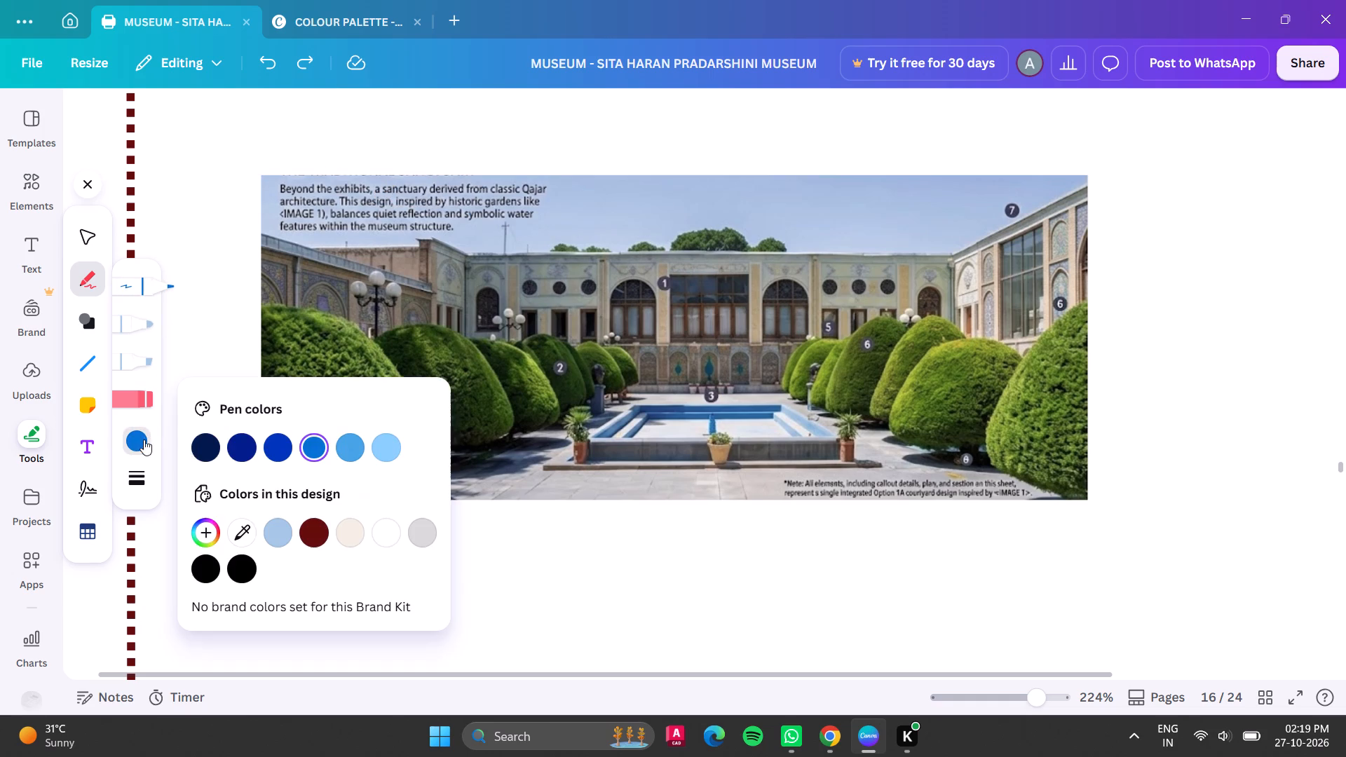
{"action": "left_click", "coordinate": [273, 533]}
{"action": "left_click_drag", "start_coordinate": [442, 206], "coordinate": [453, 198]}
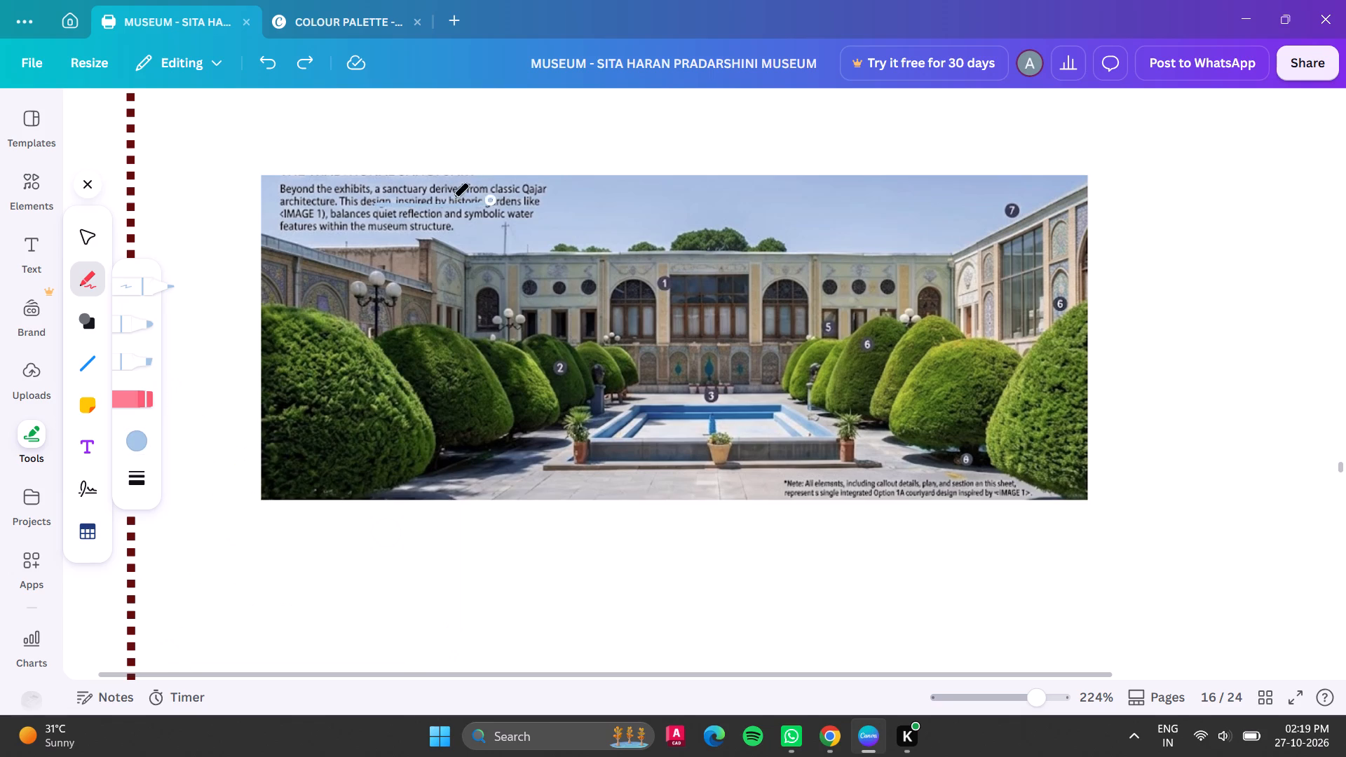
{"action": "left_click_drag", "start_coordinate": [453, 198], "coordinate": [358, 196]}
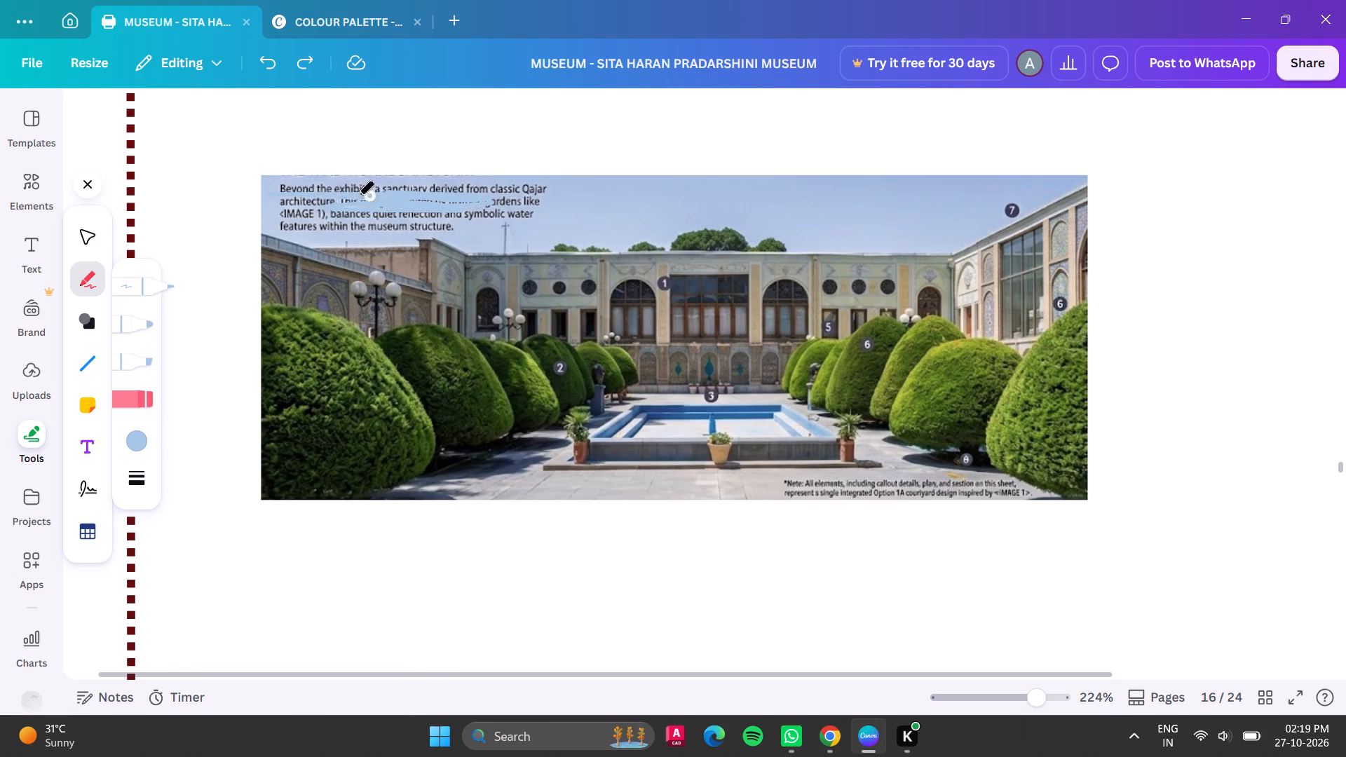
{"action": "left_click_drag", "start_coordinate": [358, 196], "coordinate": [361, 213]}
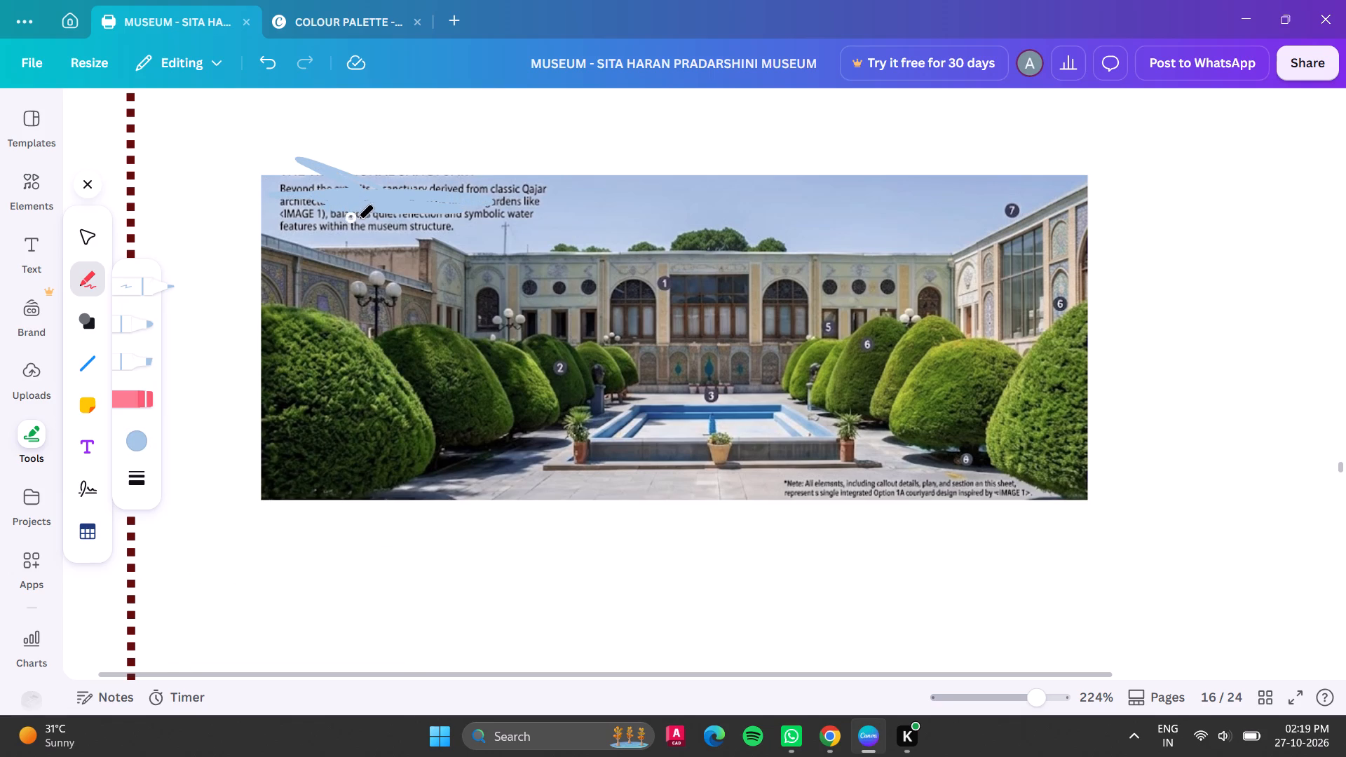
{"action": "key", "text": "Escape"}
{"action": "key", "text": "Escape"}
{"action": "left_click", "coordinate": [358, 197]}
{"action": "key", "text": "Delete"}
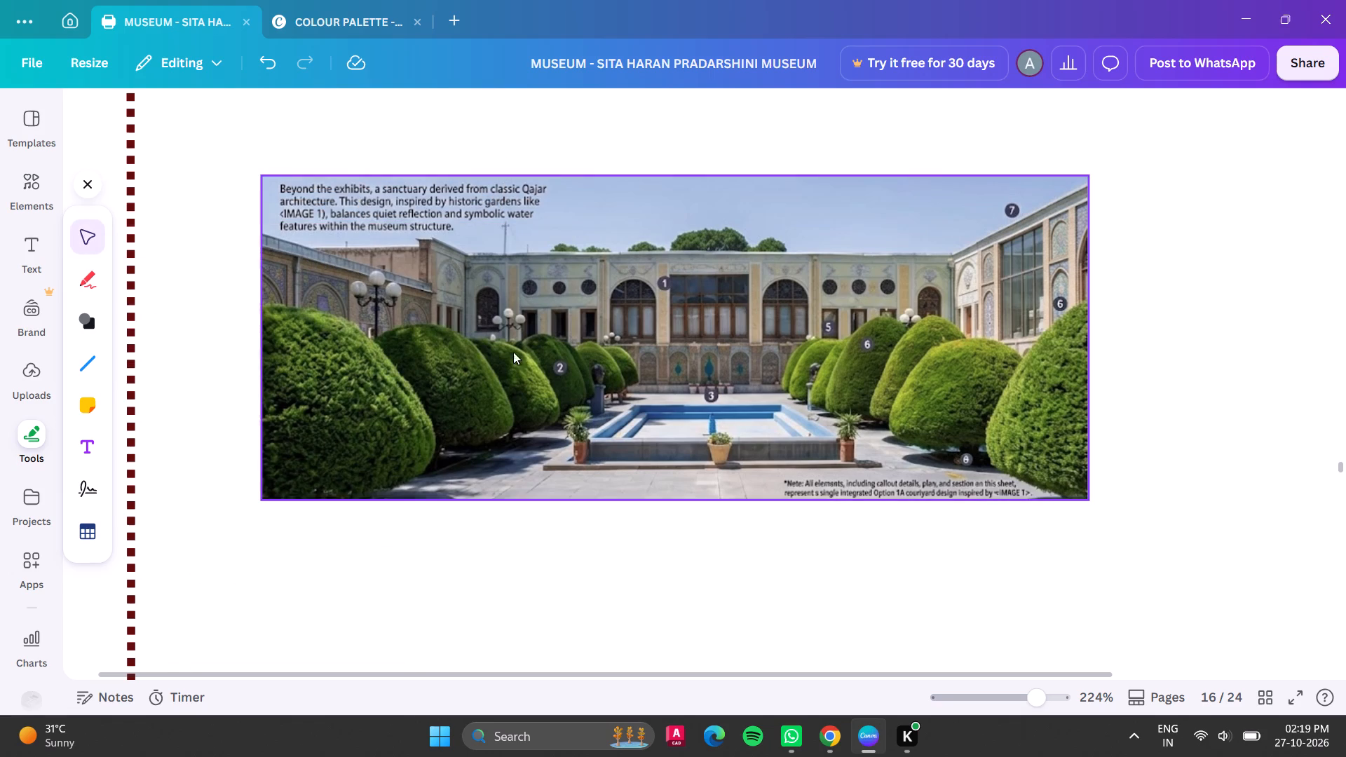
Add a square shape to page 16 as a cover for the courtyard image's sky paragraph.
{"action": "left_click_drag", "start_coordinate": [1034, 691], "coordinate": [1094, 691]}
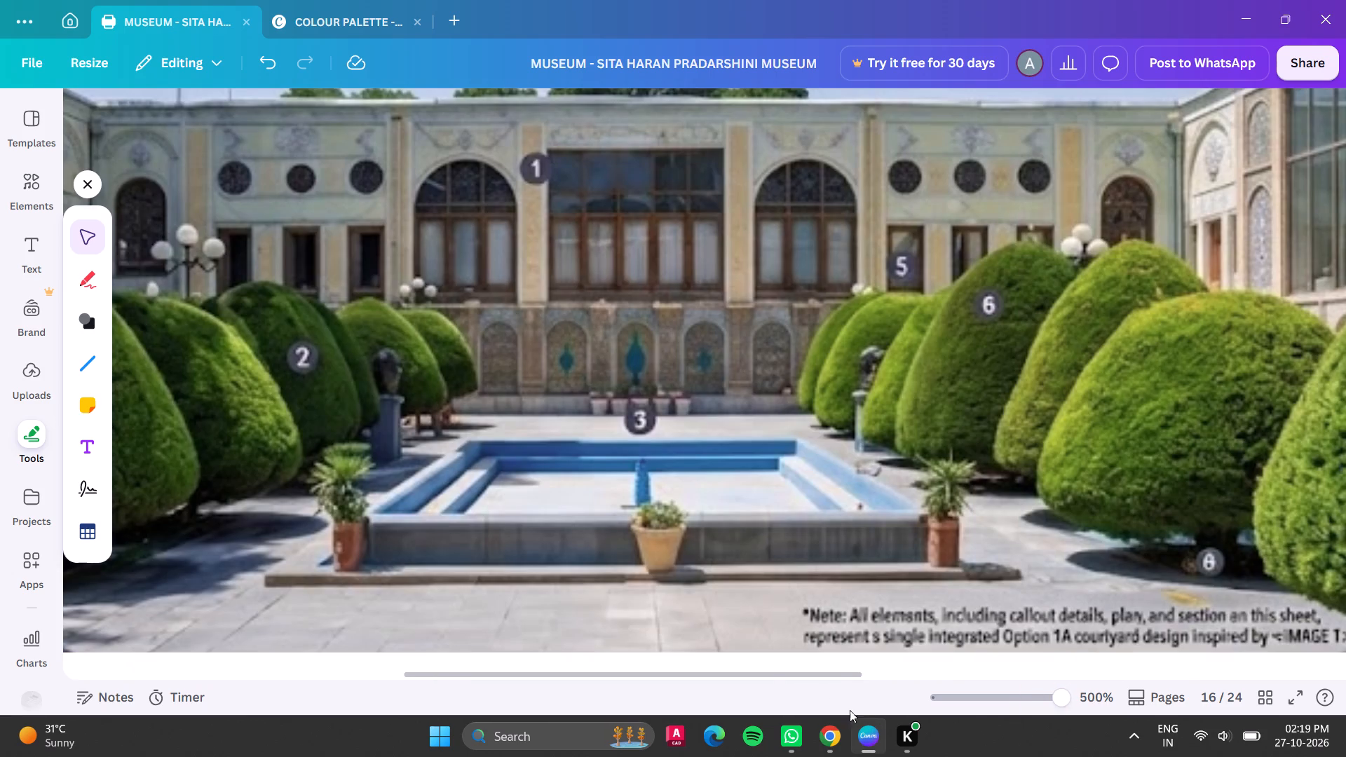
{"action": "left_click_drag", "start_coordinate": [835, 678], "coordinate": [567, 672]}
{"action": "scroll", "coordinate": [822, 456], "scroll_direction": "up", "scroll_amount": 6}
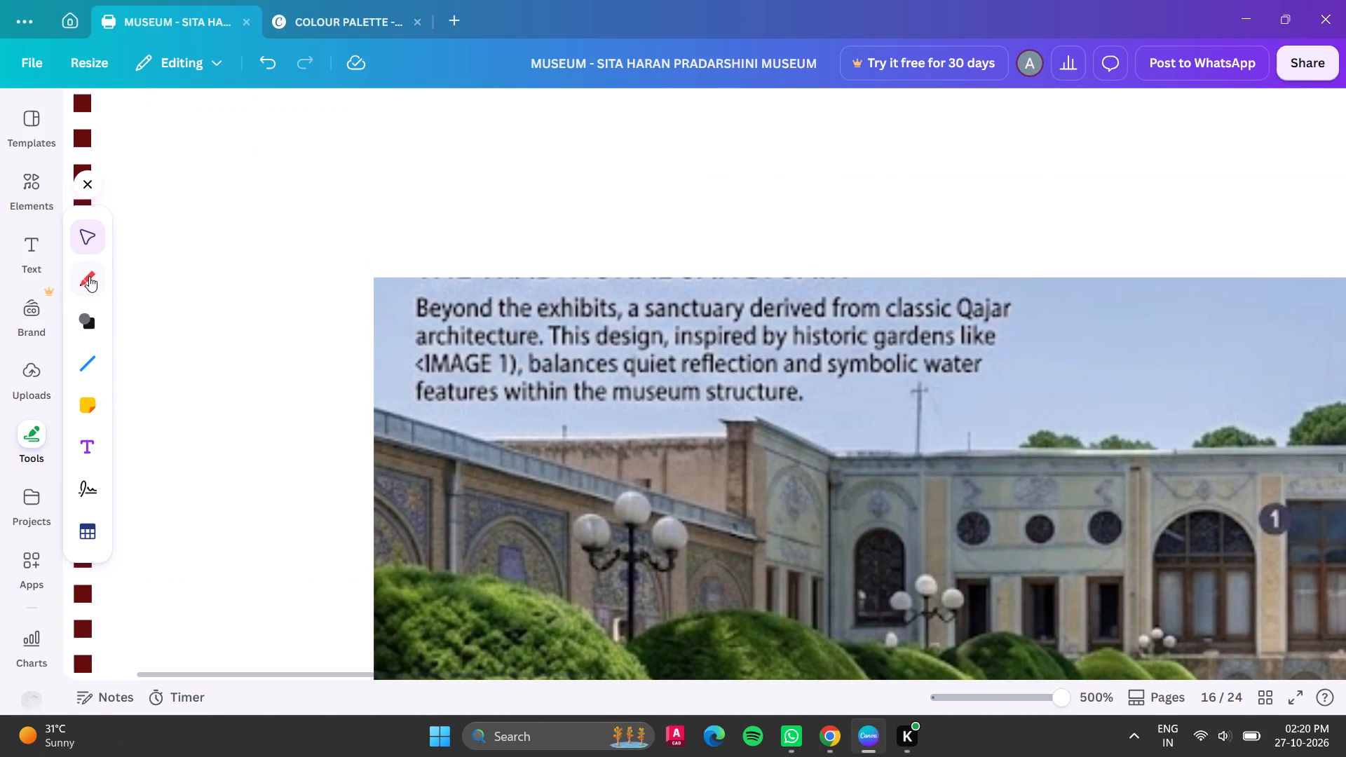
{"action": "left_click", "coordinate": [89, 276]}
{"action": "left_click", "coordinate": [80, 319]}
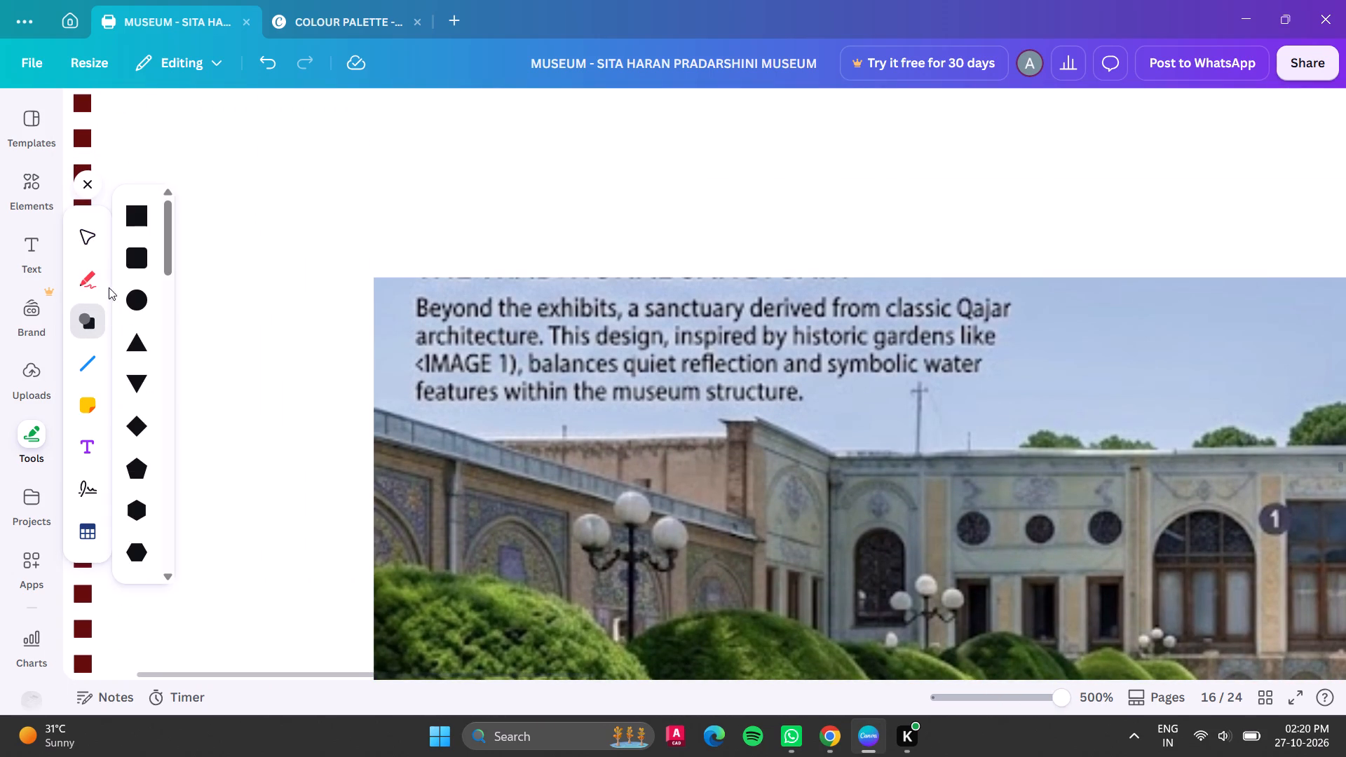
{"action": "left_click", "coordinate": [125, 226]}
Resize the sky-blue square into a strip spanning the courtyard image's full width, about 11.2 wide and 1 high.
{"action": "scroll", "coordinate": [711, 384], "scroll_direction": "down", "scroll_amount": 3}
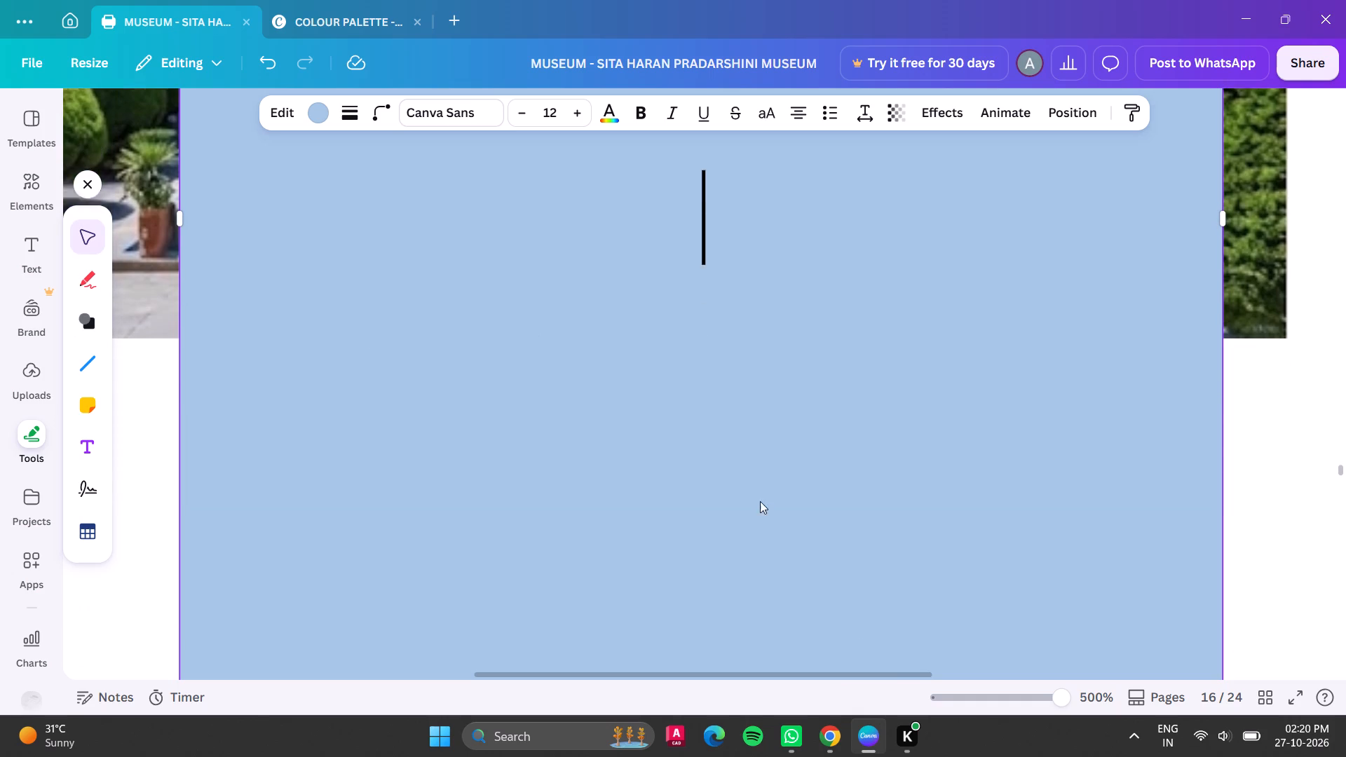
{"action": "left_click_drag", "start_coordinate": [995, 697], "coordinate": [988, 696]}
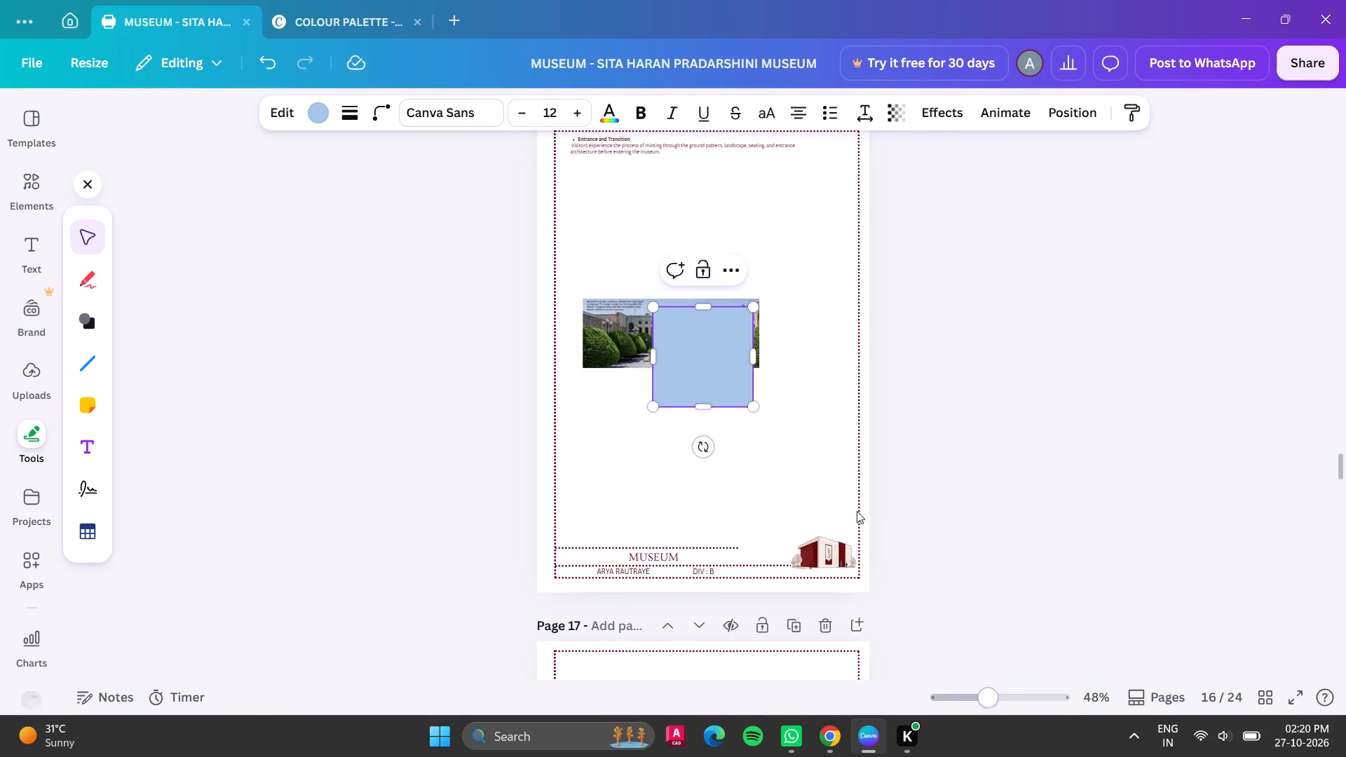
{"action": "scroll", "coordinate": [689, 377], "scroll_direction": "up", "scroll_amount": 2}
{"action": "left_click_drag", "start_coordinate": [658, 479], "coordinate": [588, 465]}
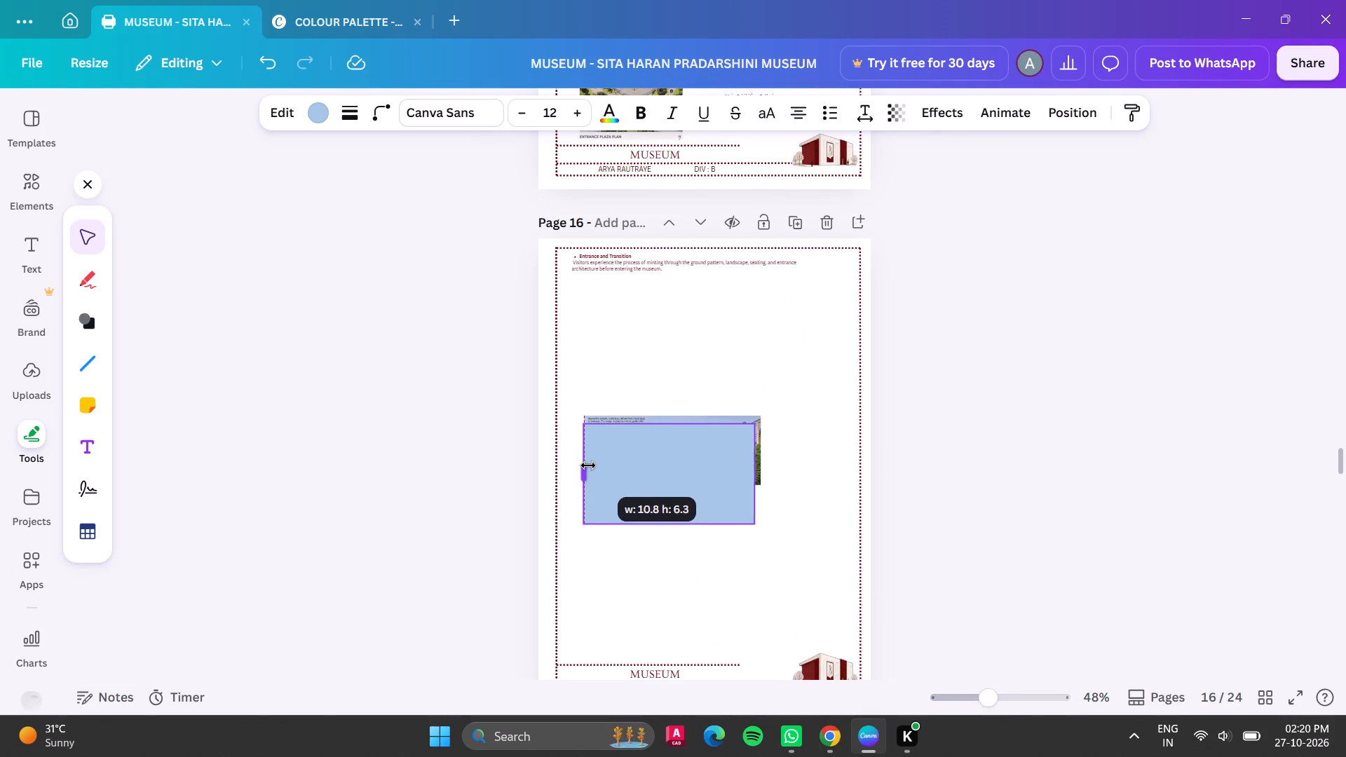
{"action": "left_click_drag", "start_coordinate": [588, 465], "coordinate": [586, 465]}
{"action": "left_click", "coordinate": [756, 474]}
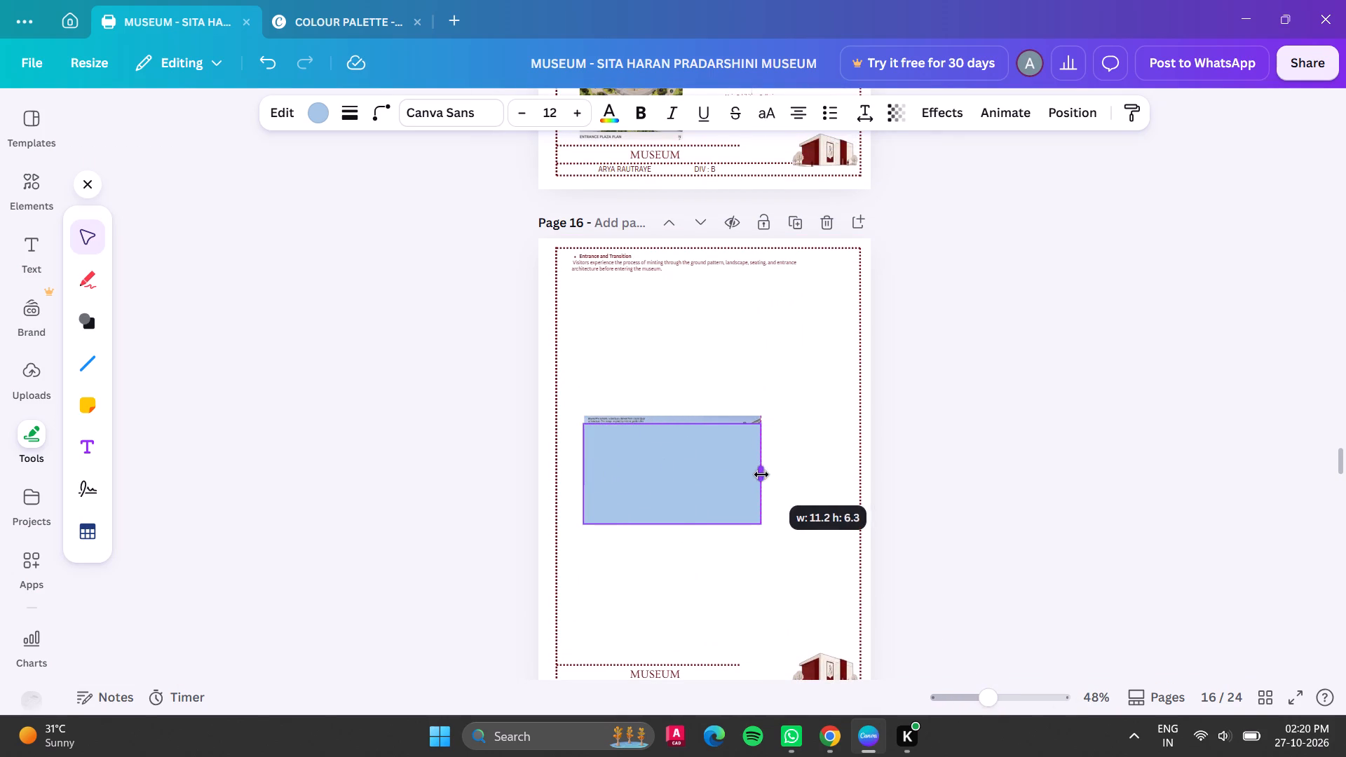
{"action": "left_click_drag", "start_coordinate": [673, 521], "coordinate": [685, 437]}
Move the sky-blue strip up so it sits along the courtyard image's top edge, over the paragraph.
{"action": "left_click_drag", "start_coordinate": [992, 698], "coordinate": [1026, 699]}
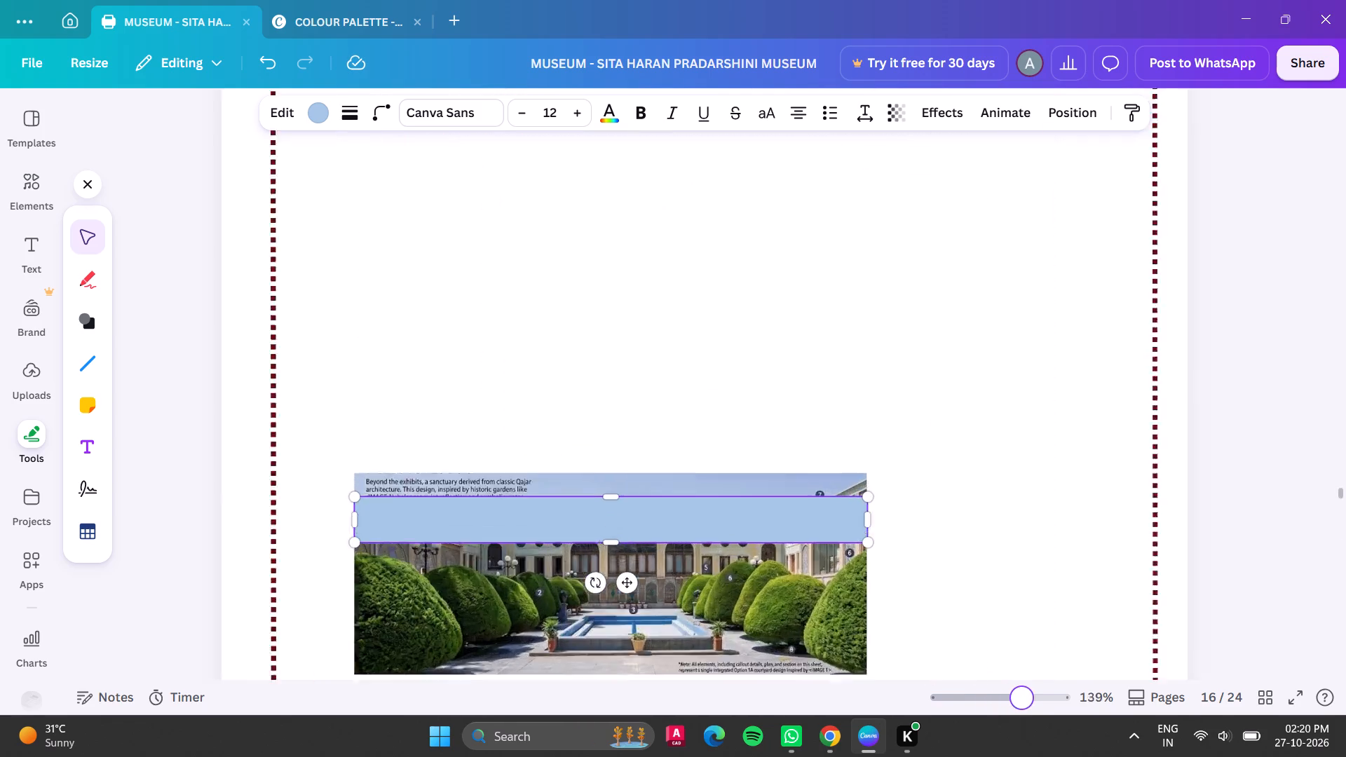
{"action": "left_click_drag", "start_coordinate": [1026, 699], "coordinate": [1041, 698]}
{"action": "scroll", "coordinate": [559, 582], "scroll_direction": "down", "scroll_amount": 2}
{"action": "left_click_drag", "start_coordinate": [339, 510], "coordinate": [348, 484]}
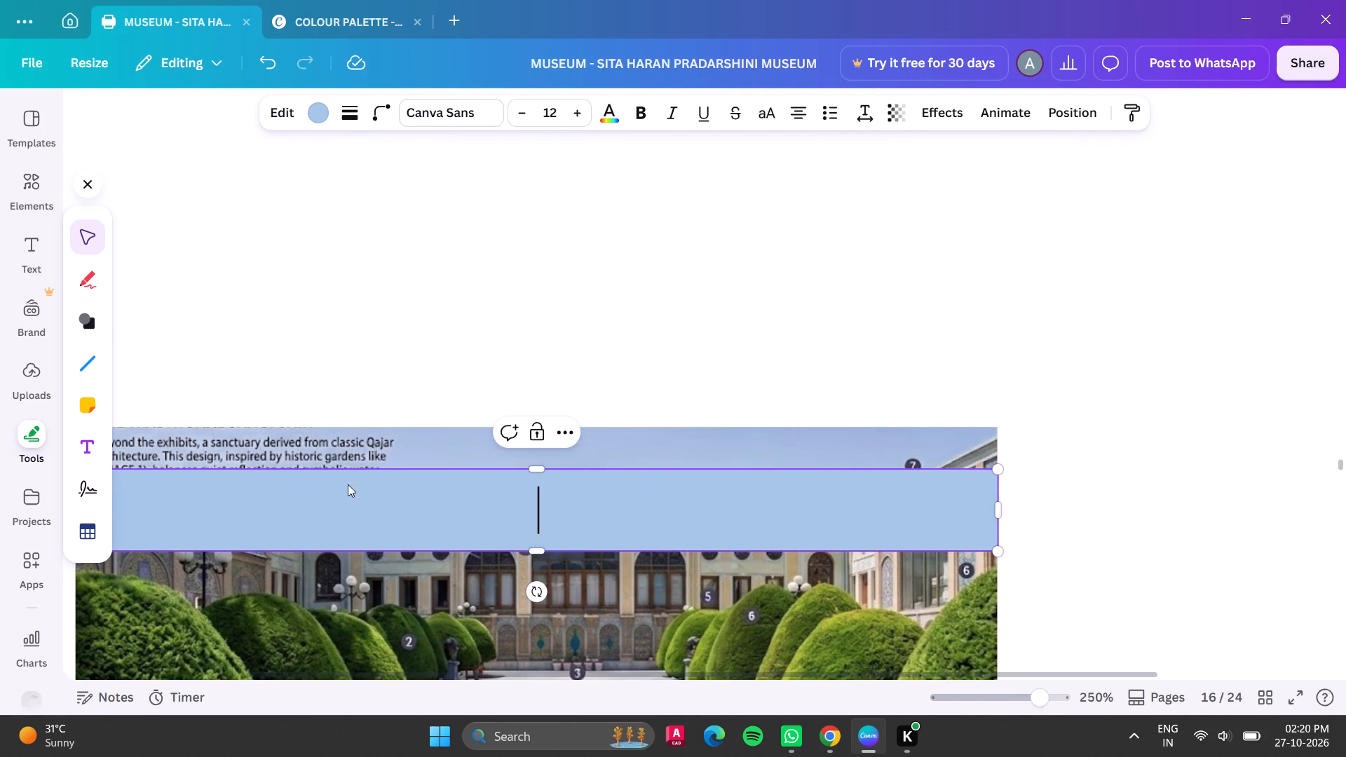
{"action": "left_click_drag", "start_coordinate": [348, 484], "coordinate": [348, 464]}
{"action": "scroll", "coordinate": [664, 346], "scroll_direction": "down", "scroll_amount": 1}
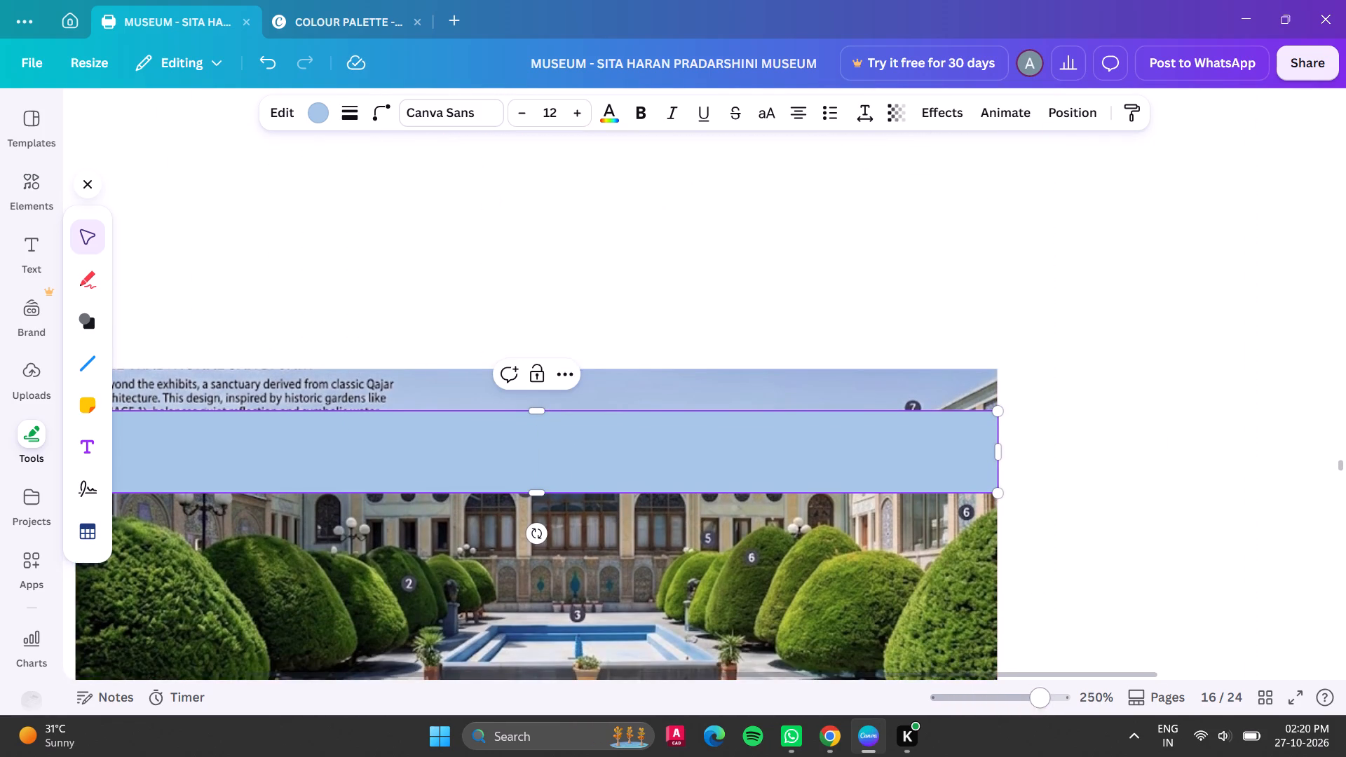
{"action": "left_click", "coordinate": [1028, 695]}
{"action": "left_click", "coordinate": [604, 438]}
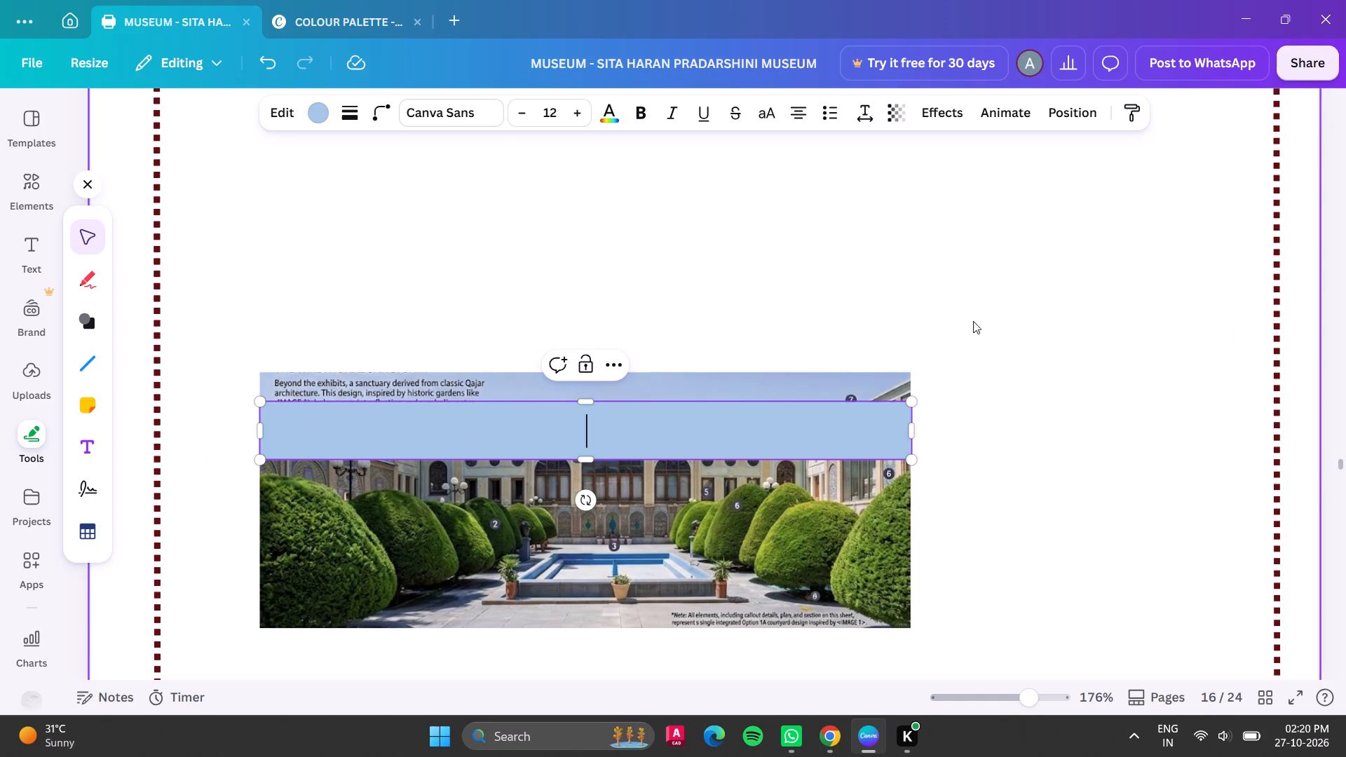
{"action": "left_click", "coordinate": [991, 294]}
{"action": "left_click_drag", "start_coordinate": [567, 432], "coordinate": [566, 398]}
Shrink the strip so it covers just the sky paragraph, about 0.8 high and ending just past the text.
{"action": "left_click_drag", "start_coordinate": [916, 399], "coordinate": [678, 398]}
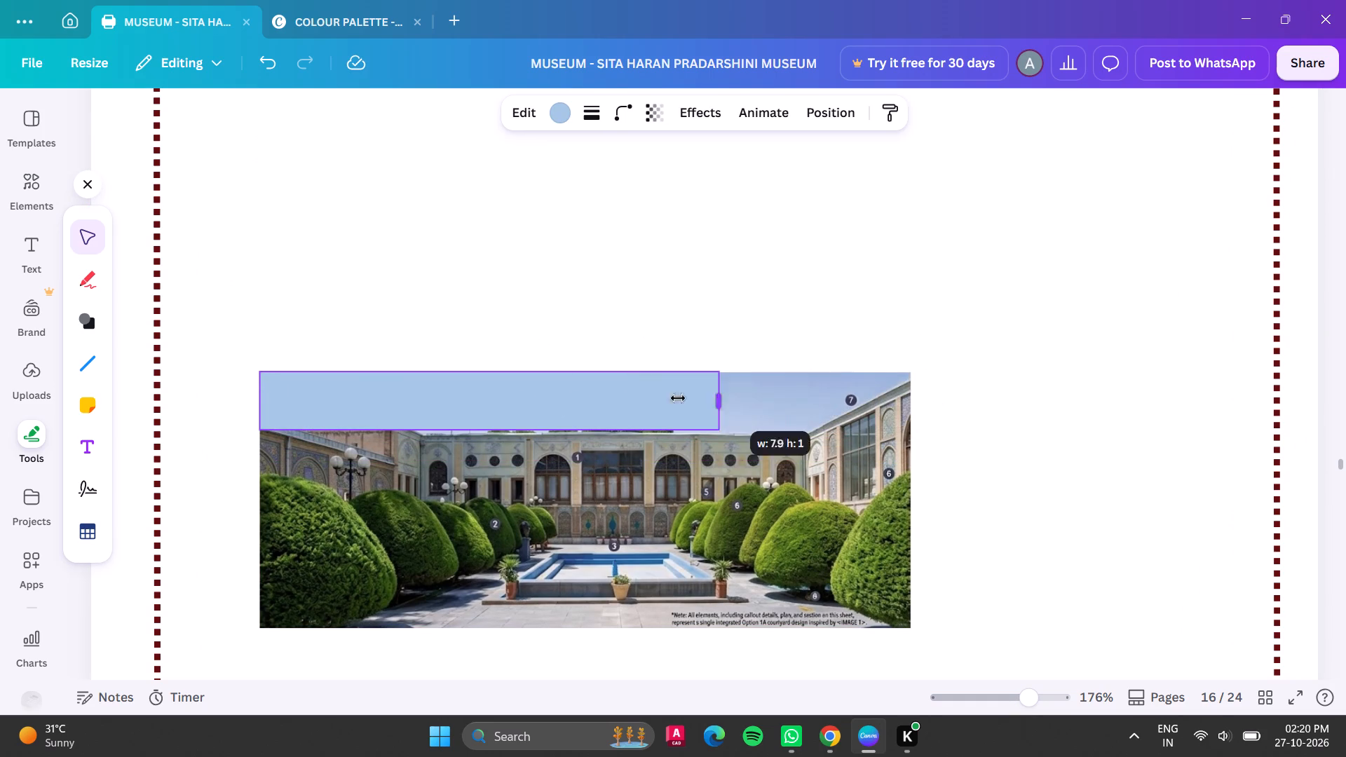
{"action": "left_click_drag", "start_coordinate": [678, 398], "coordinate": [649, 399]}
{"action": "left_click_drag", "start_coordinate": [451, 432], "coordinate": [454, 413]}
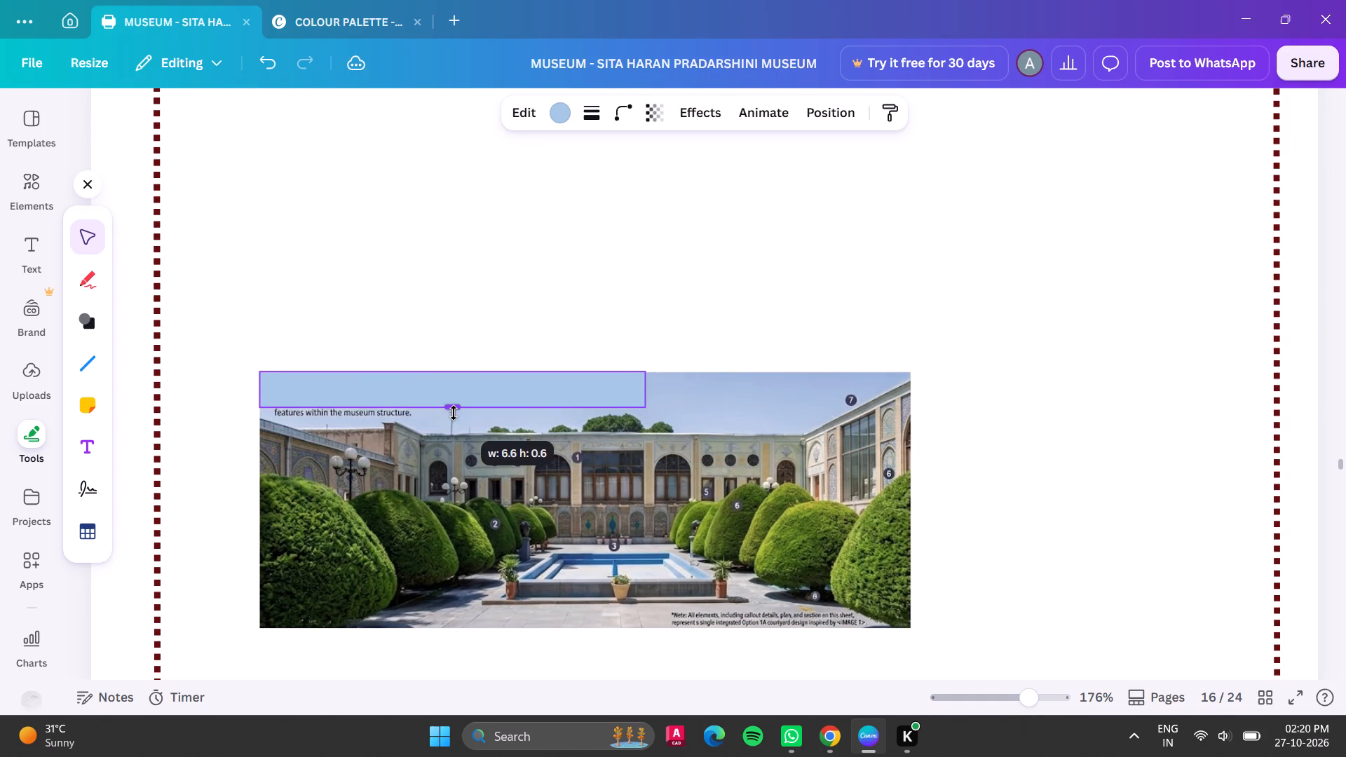
{"action": "left_click_drag", "start_coordinate": [454, 413], "coordinate": [454, 418]}
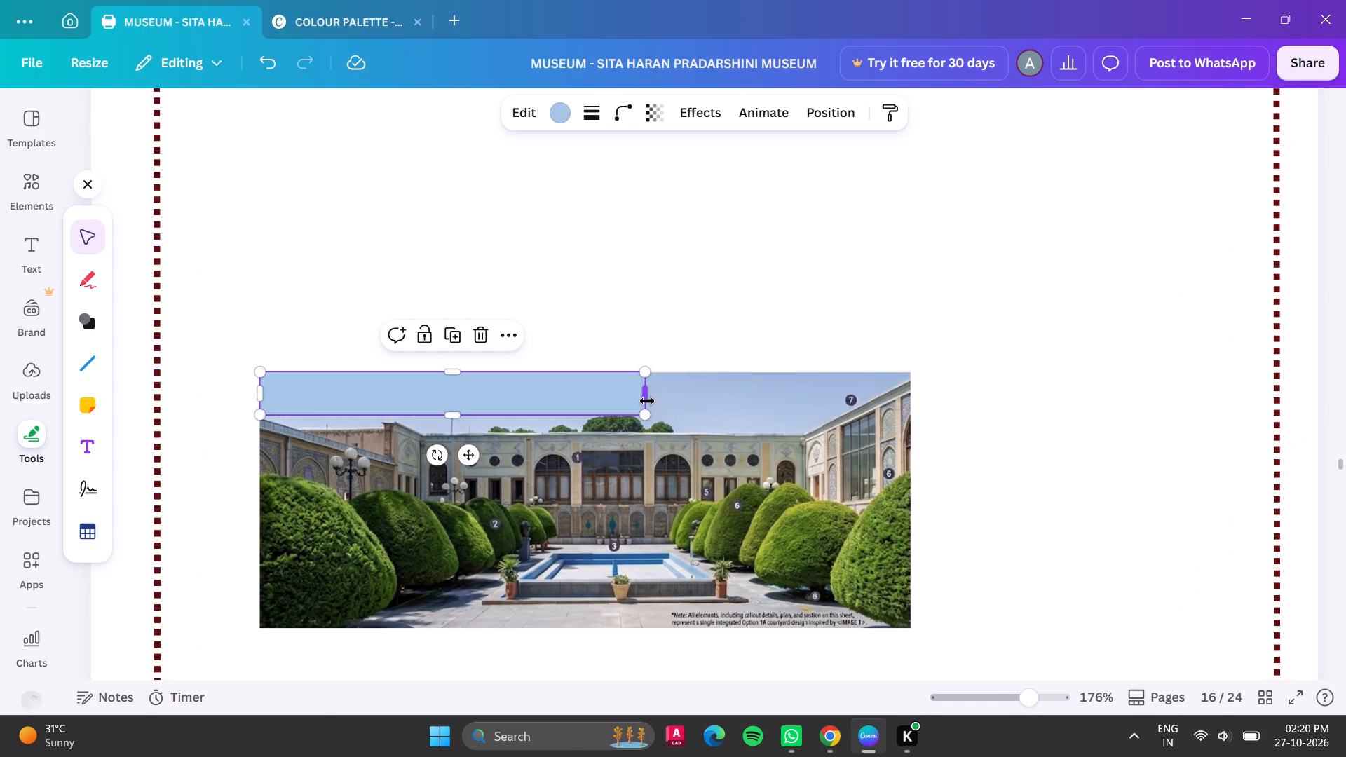
{"action": "left_click_drag", "start_coordinate": [647, 397], "coordinate": [495, 399]}
{"action": "left_click", "coordinate": [510, 348]}
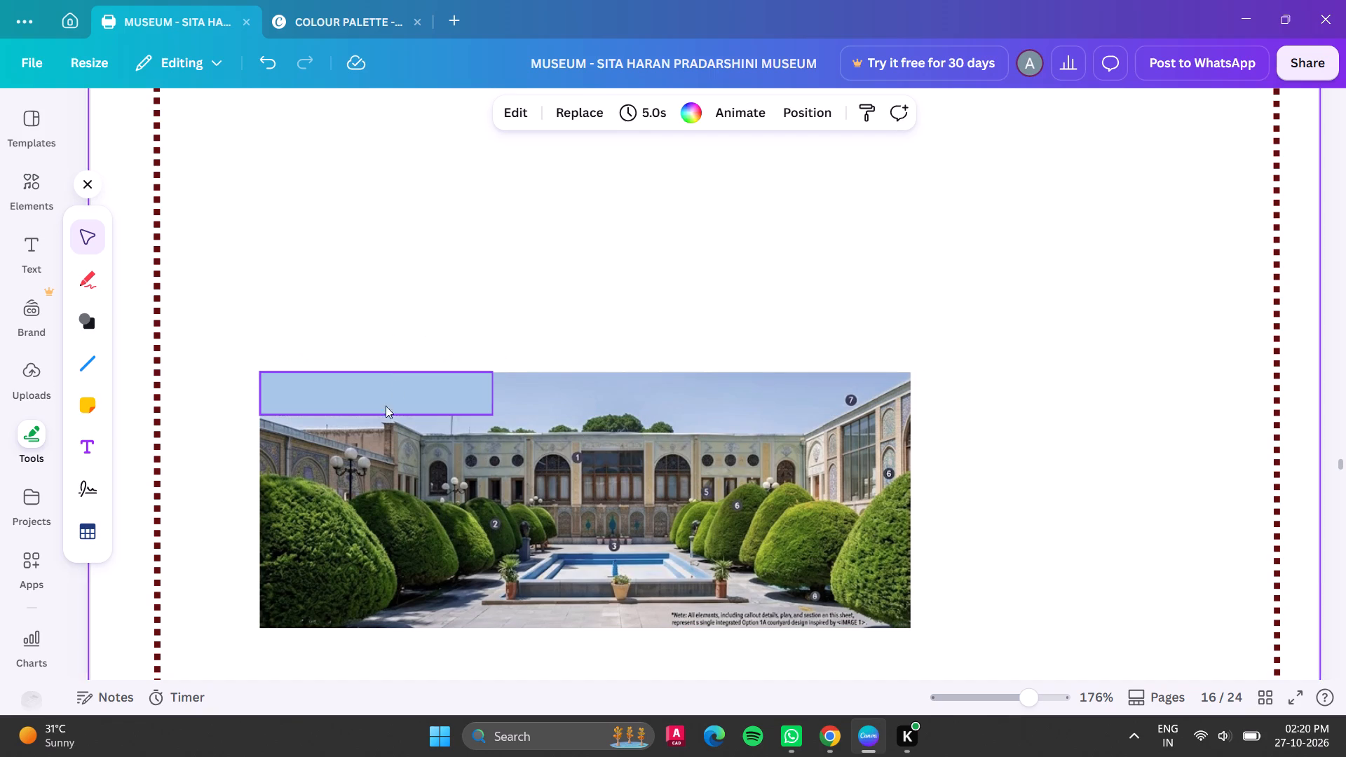
{"action": "left_click", "coordinate": [396, 391]}
{"action": "left_click", "coordinate": [384, 416]}
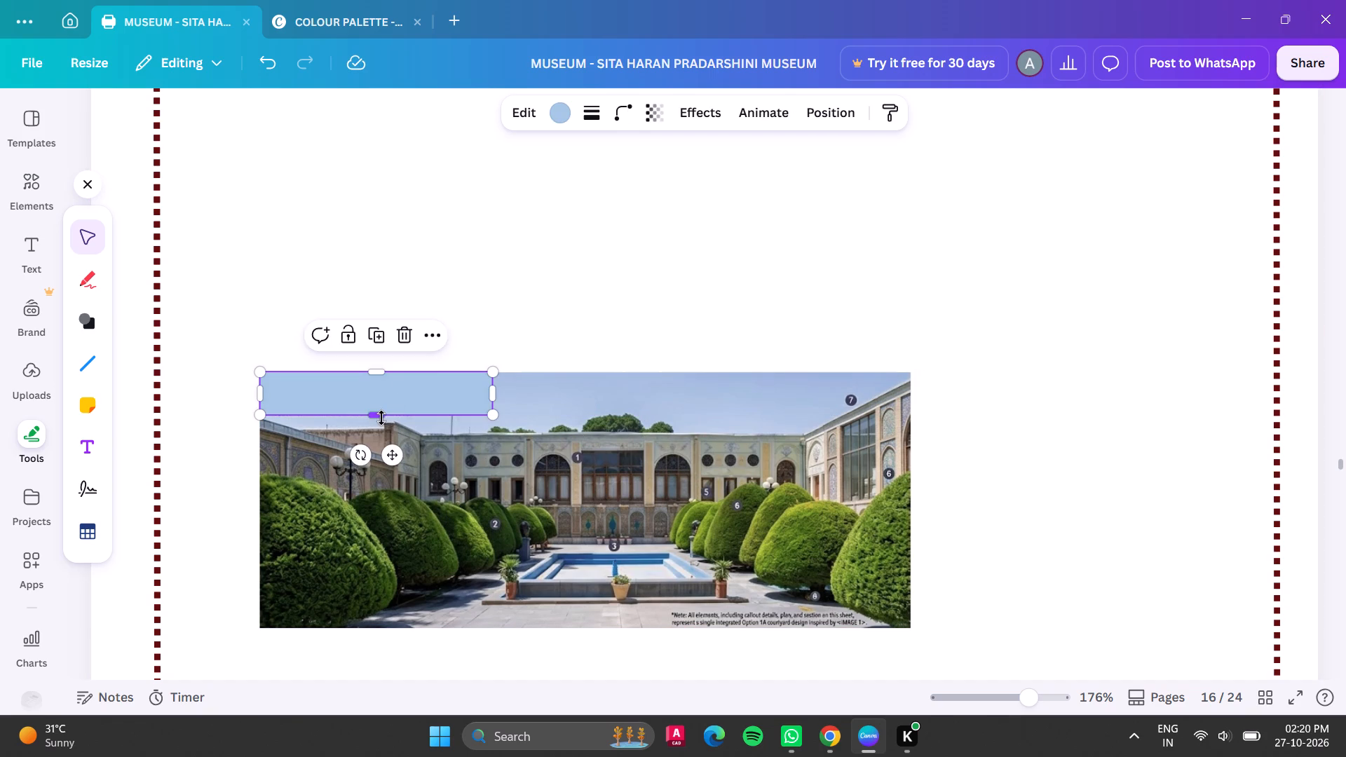
{"action": "left_click", "coordinate": [474, 261]}
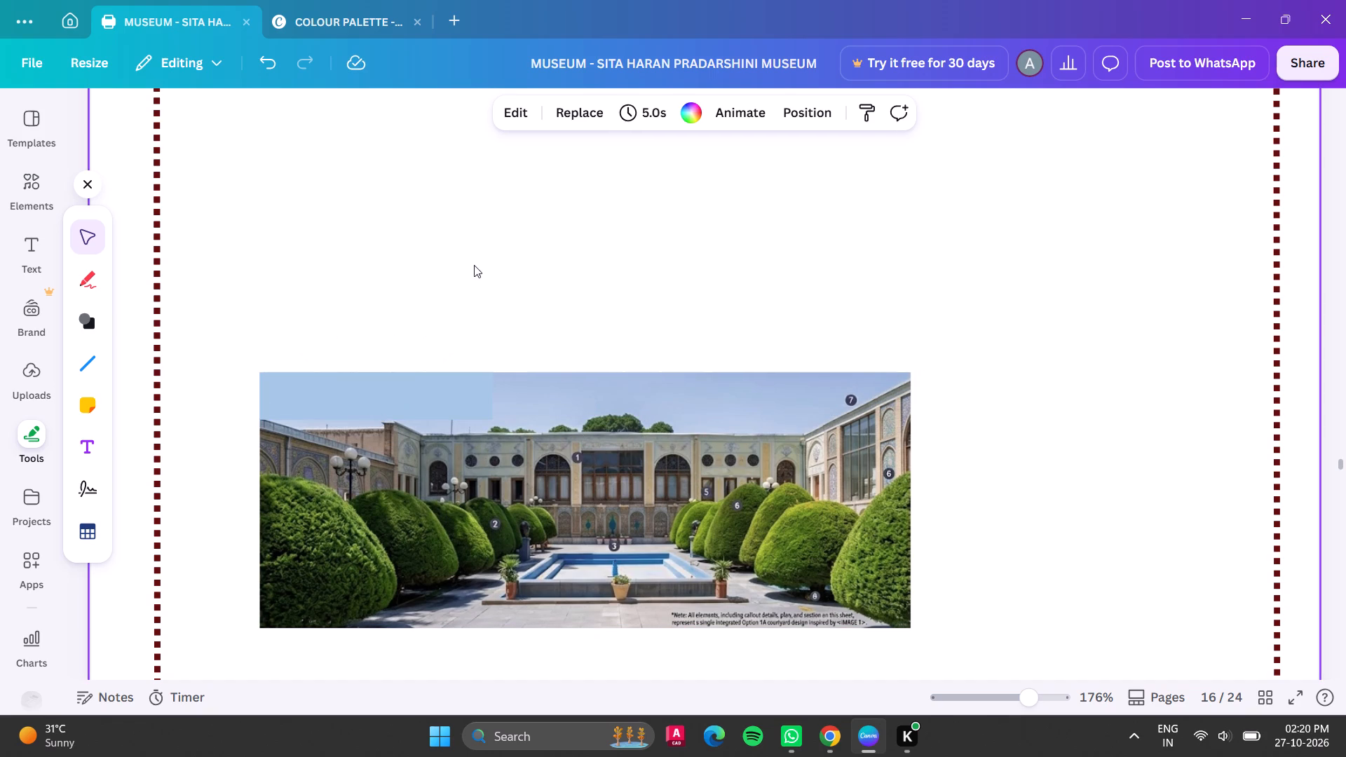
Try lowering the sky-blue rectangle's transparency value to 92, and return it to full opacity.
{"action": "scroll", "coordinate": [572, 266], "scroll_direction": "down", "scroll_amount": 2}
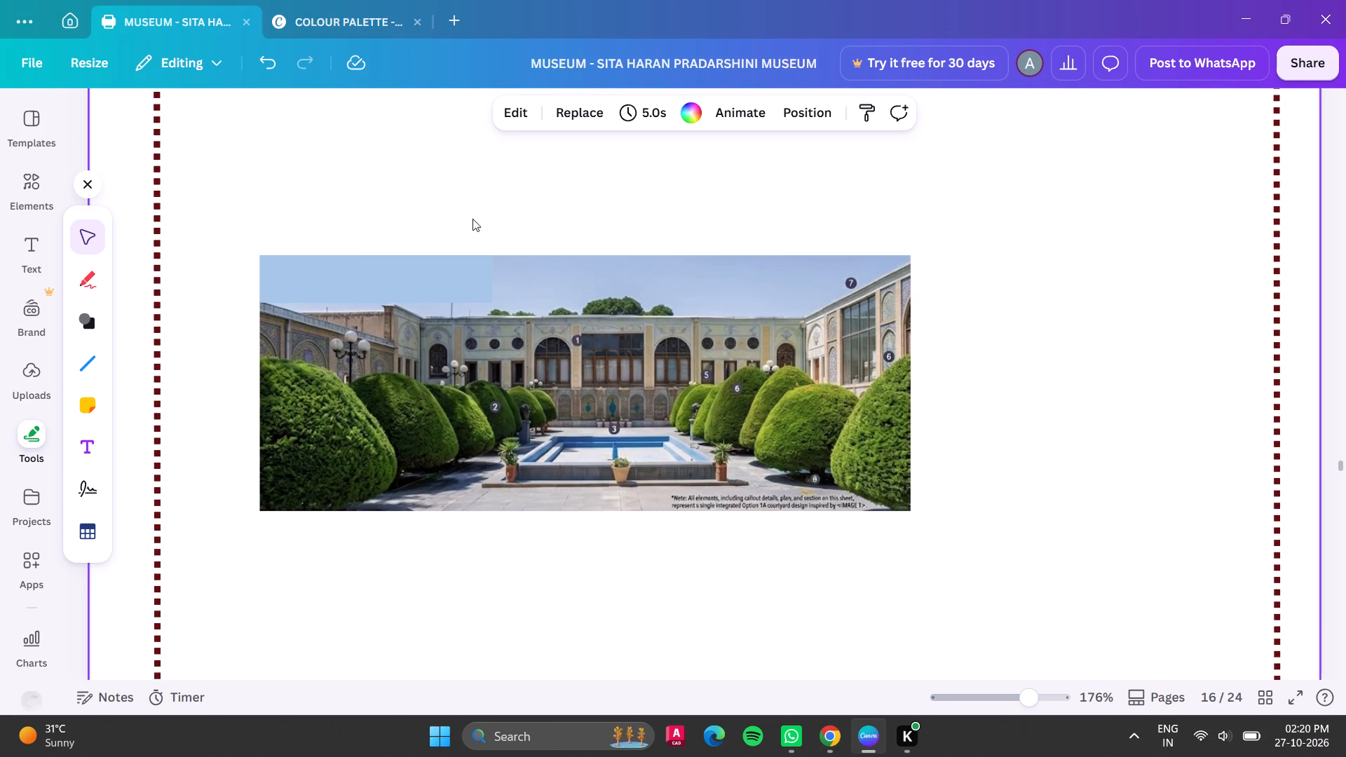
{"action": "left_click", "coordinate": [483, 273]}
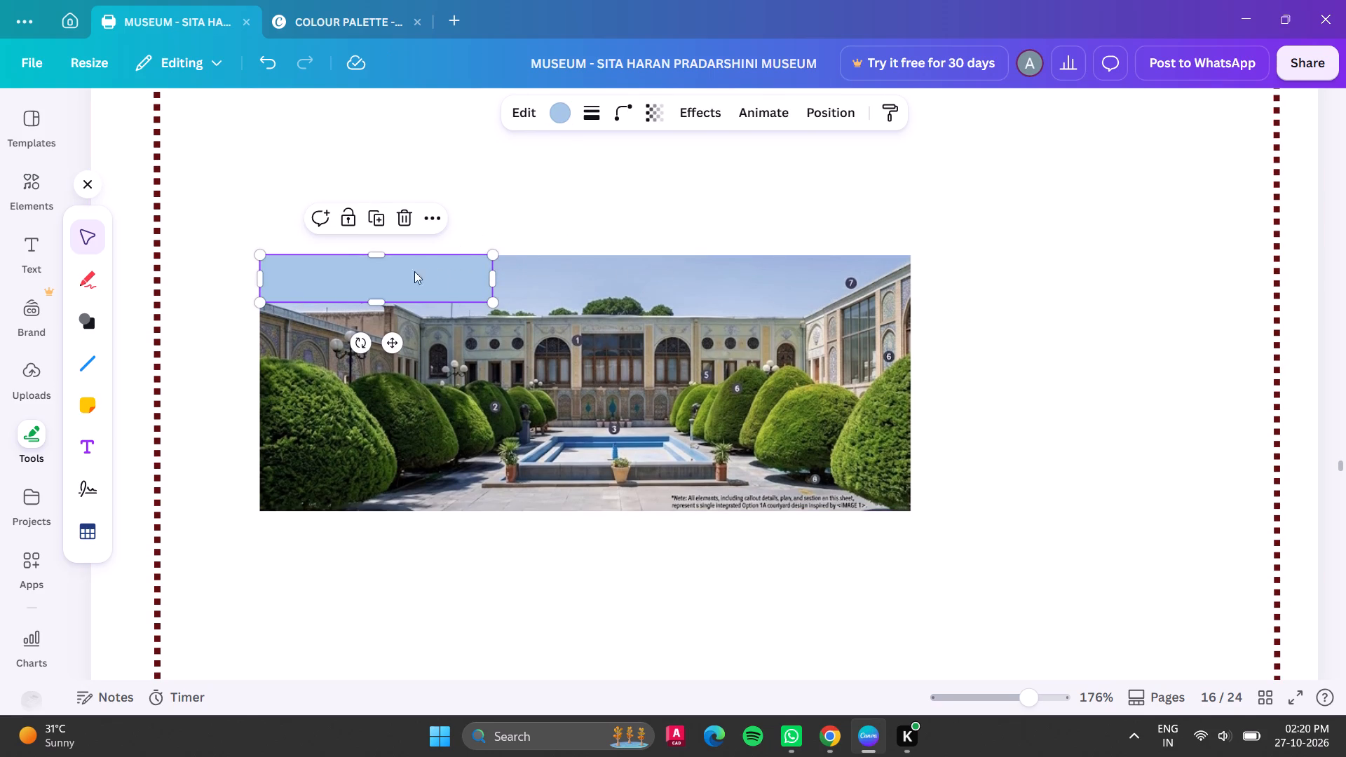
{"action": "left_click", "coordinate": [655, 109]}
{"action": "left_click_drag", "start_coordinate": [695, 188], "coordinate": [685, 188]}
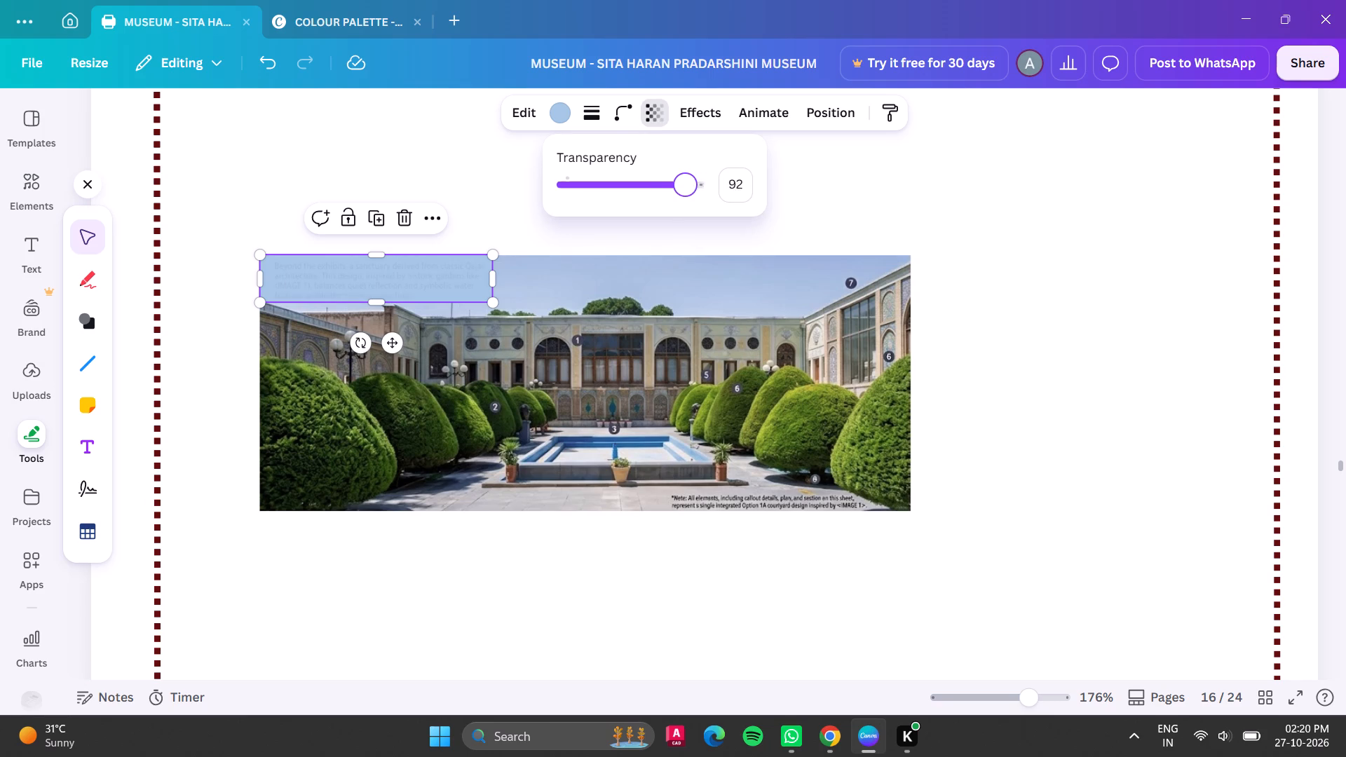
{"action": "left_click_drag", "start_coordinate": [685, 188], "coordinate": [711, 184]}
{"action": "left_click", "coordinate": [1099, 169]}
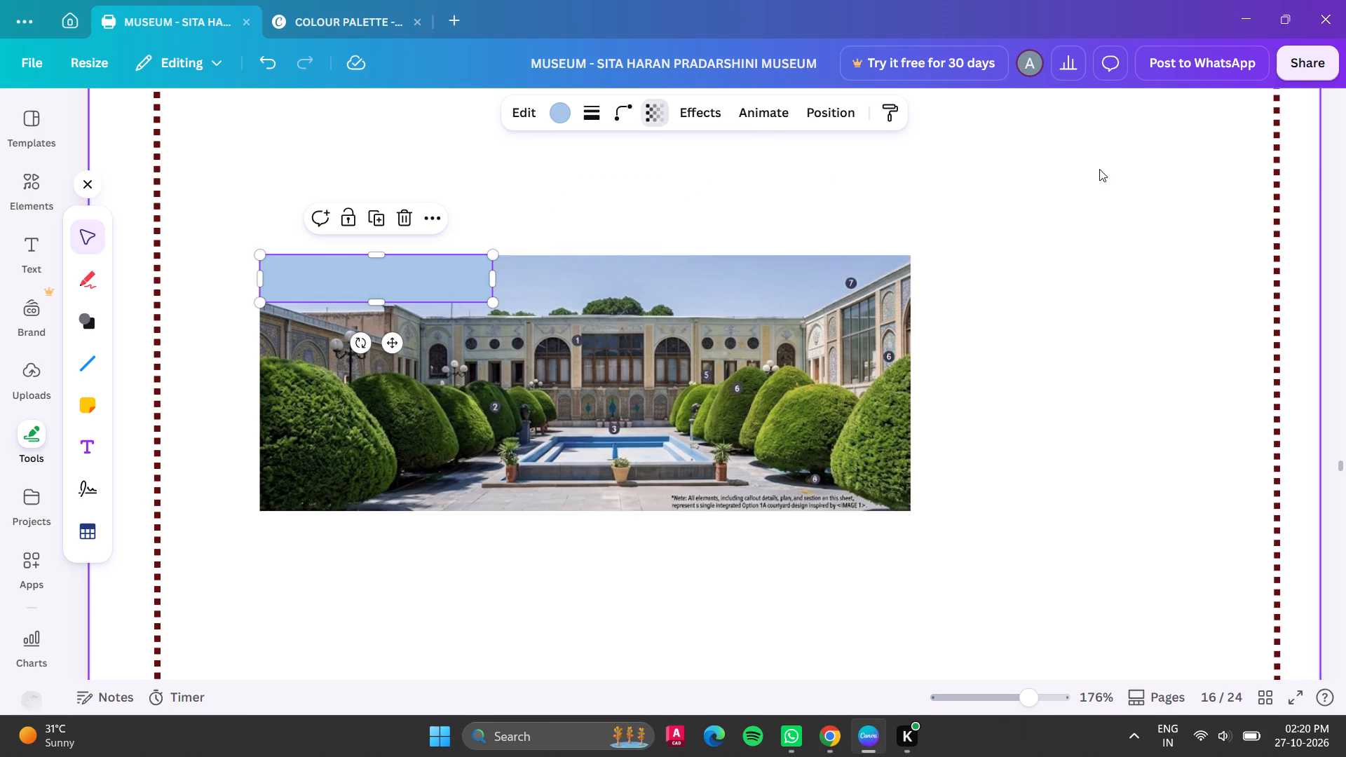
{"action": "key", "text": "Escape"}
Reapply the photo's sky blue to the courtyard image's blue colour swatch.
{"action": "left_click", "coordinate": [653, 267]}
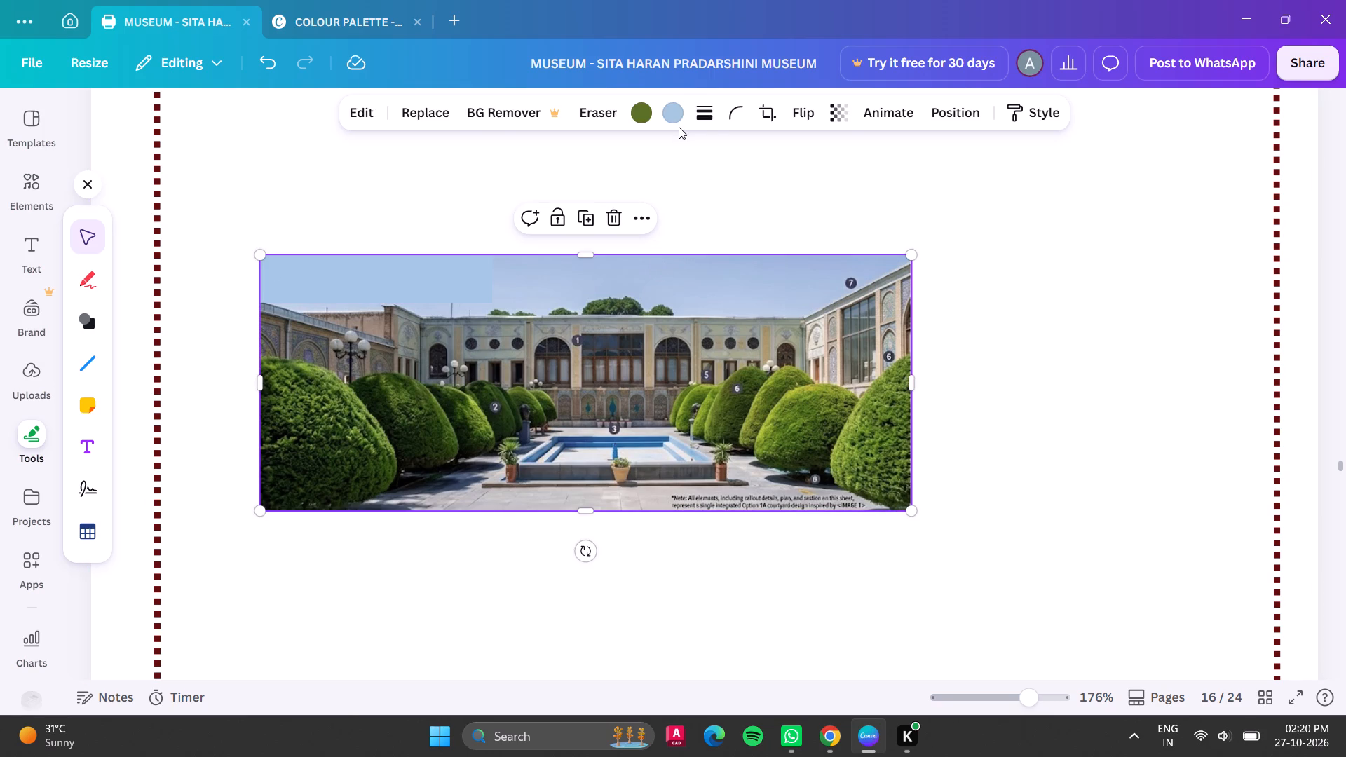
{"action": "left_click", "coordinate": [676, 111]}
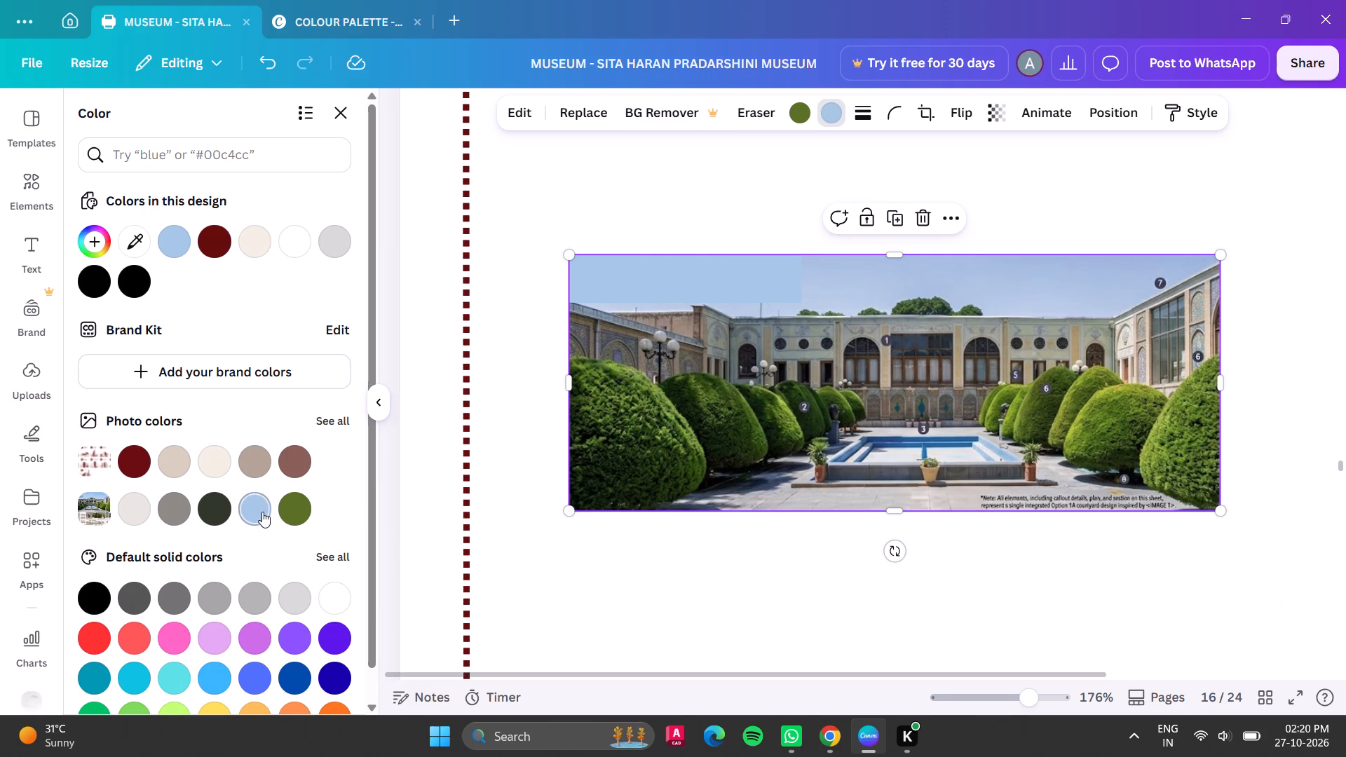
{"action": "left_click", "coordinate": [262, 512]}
Shift the sky-blue rectangle slightly right and trim it to about 3.7 wide by 0.8 high over the paragraph.
{"action": "left_click_drag", "start_coordinate": [769, 291], "coordinate": [794, 284]}
{"action": "left_click_drag", "start_coordinate": [801, 278], "coordinate": [790, 282]}
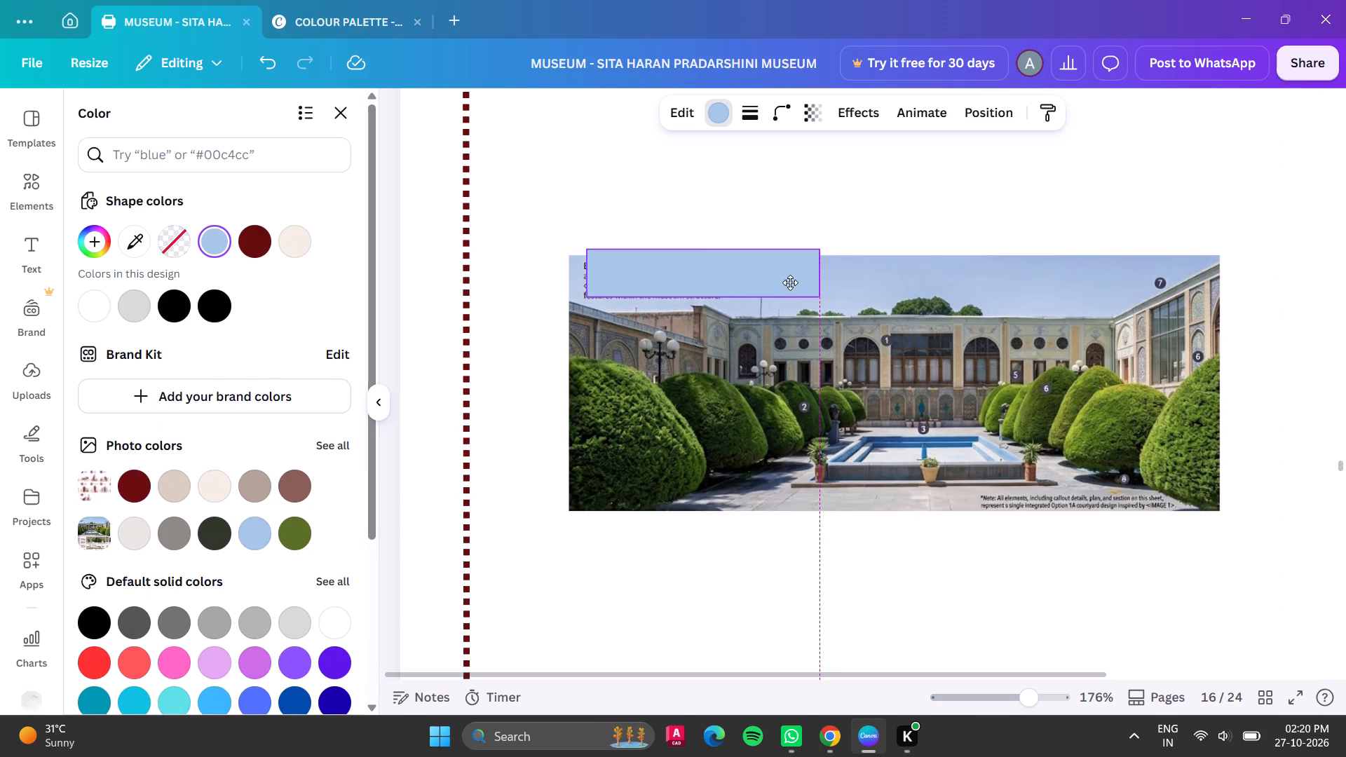
{"action": "left_click_drag", "start_coordinate": [790, 282], "coordinate": [785, 280]}
{"action": "left_click", "coordinate": [929, 170]}
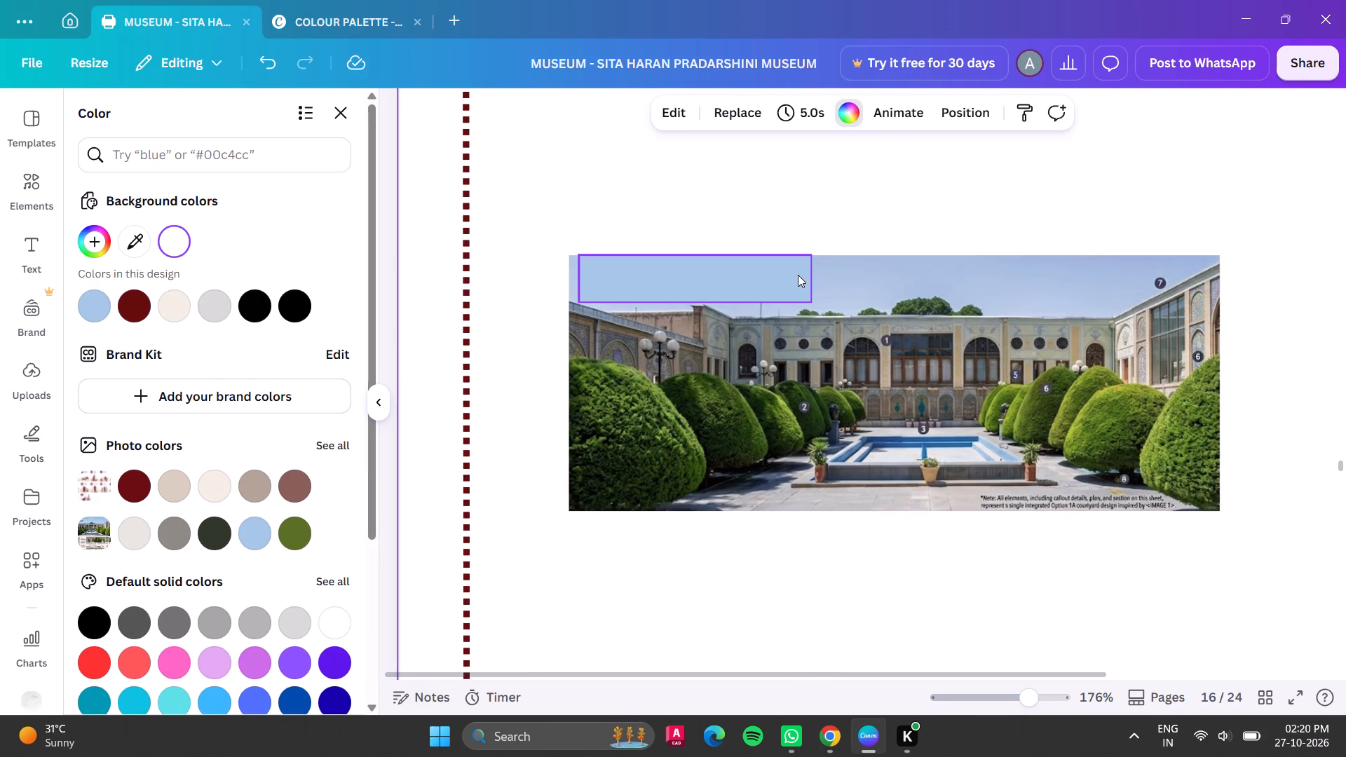
{"action": "left_click", "coordinate": [798, 275]}
{"action": "left_click_drag", "start_coordinate": [817, 283], "coordinate": [803, 278]}
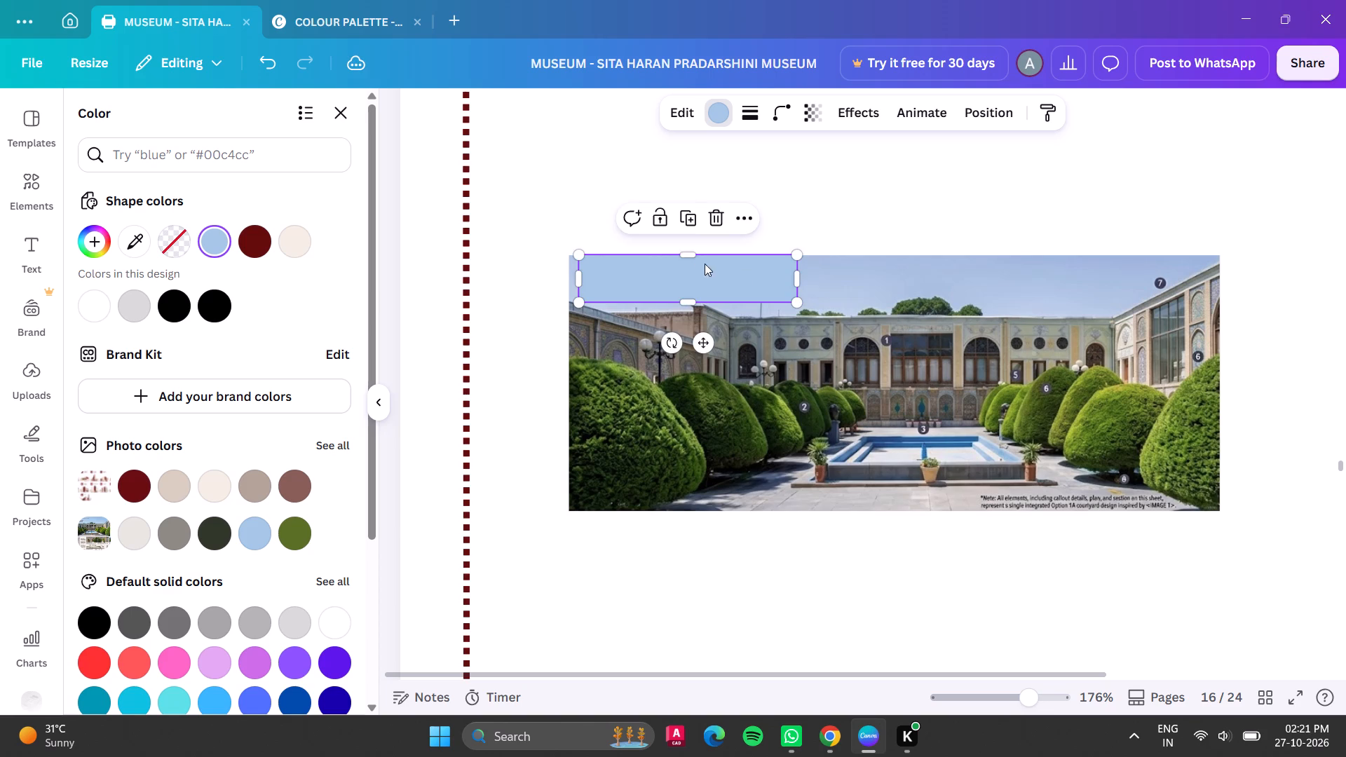
{"action": "left_click", "coordinate": [700, 257]}
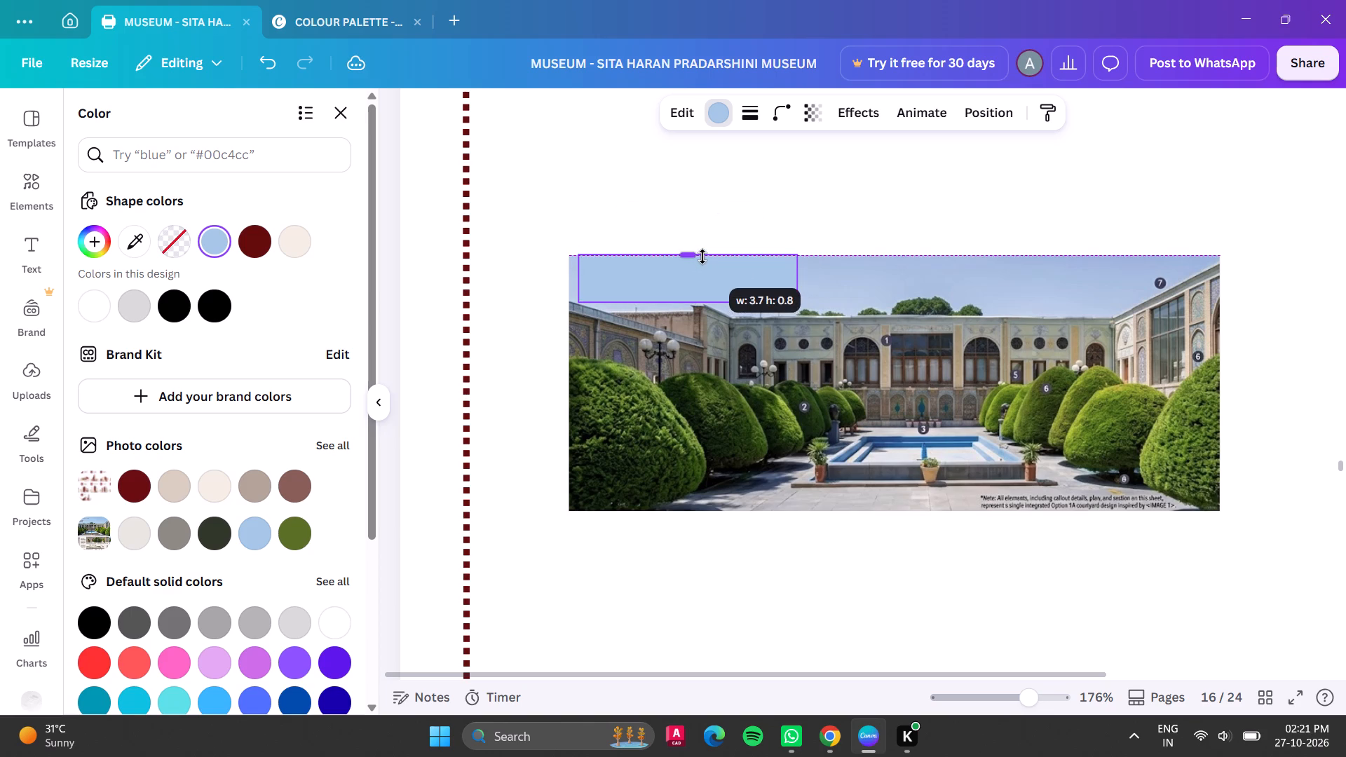
{"action": "left_click", "coordinate": [805, 233]}
{"action": "key", "text": "Escape"}
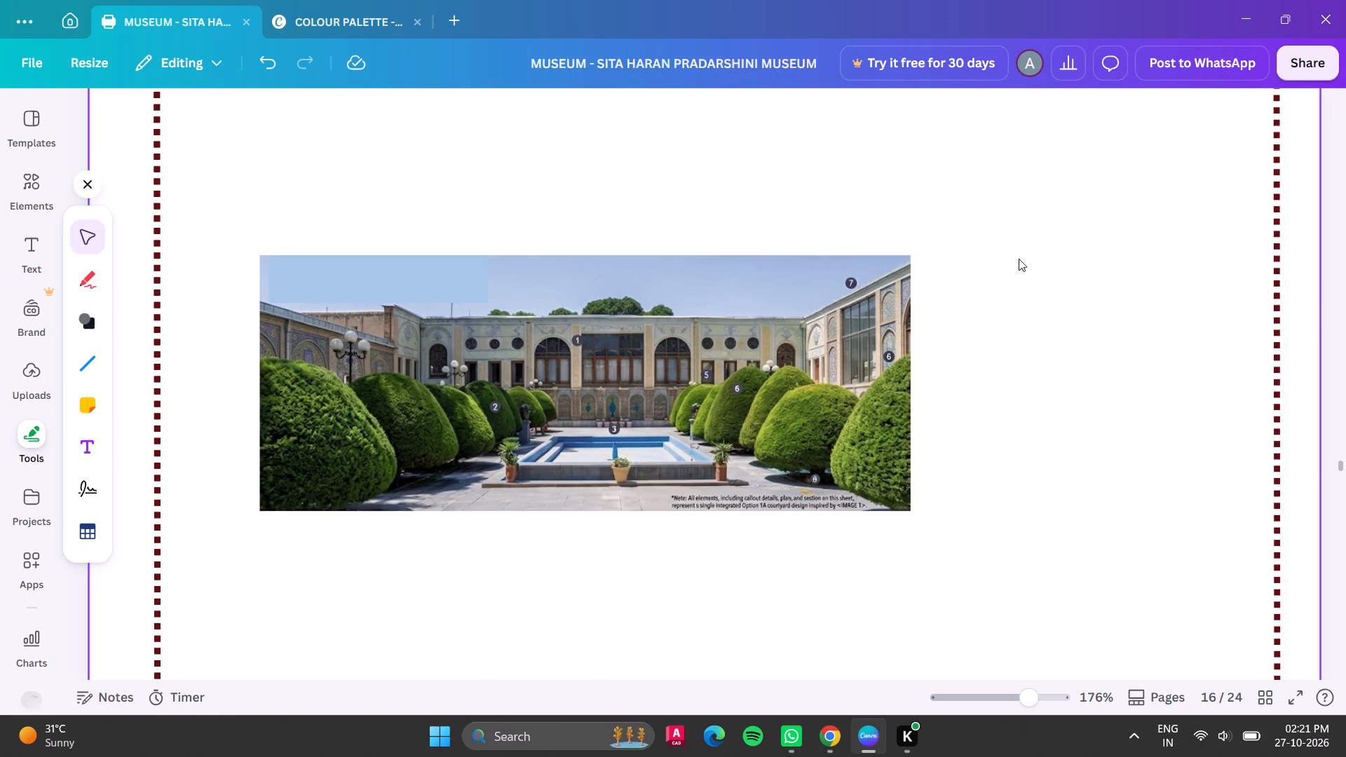
{"action": "left_click", "coordinate": [1005, 245]}
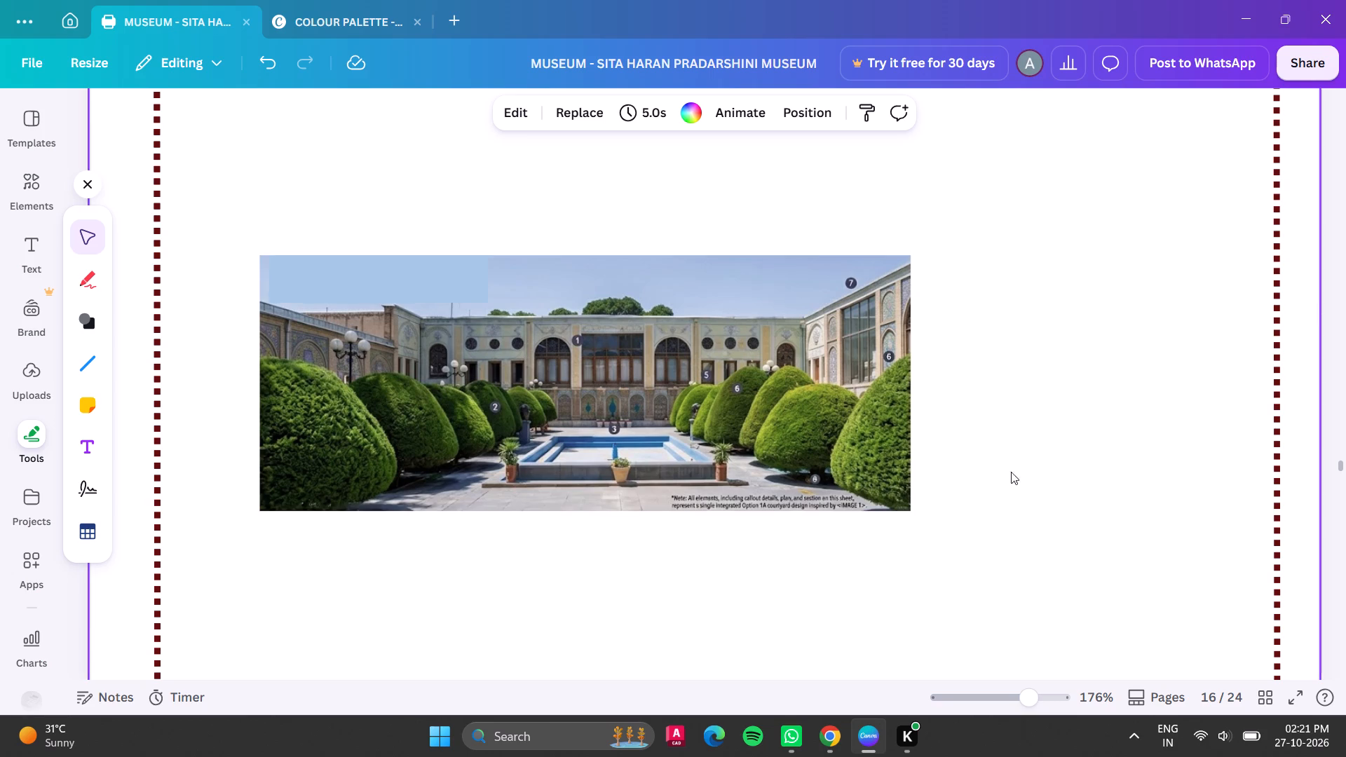
Delete the sky-blue rectangle covering the paragraph in the courtyard image's sky.
{"action": "left_click", "coordinate": [442, 278]}
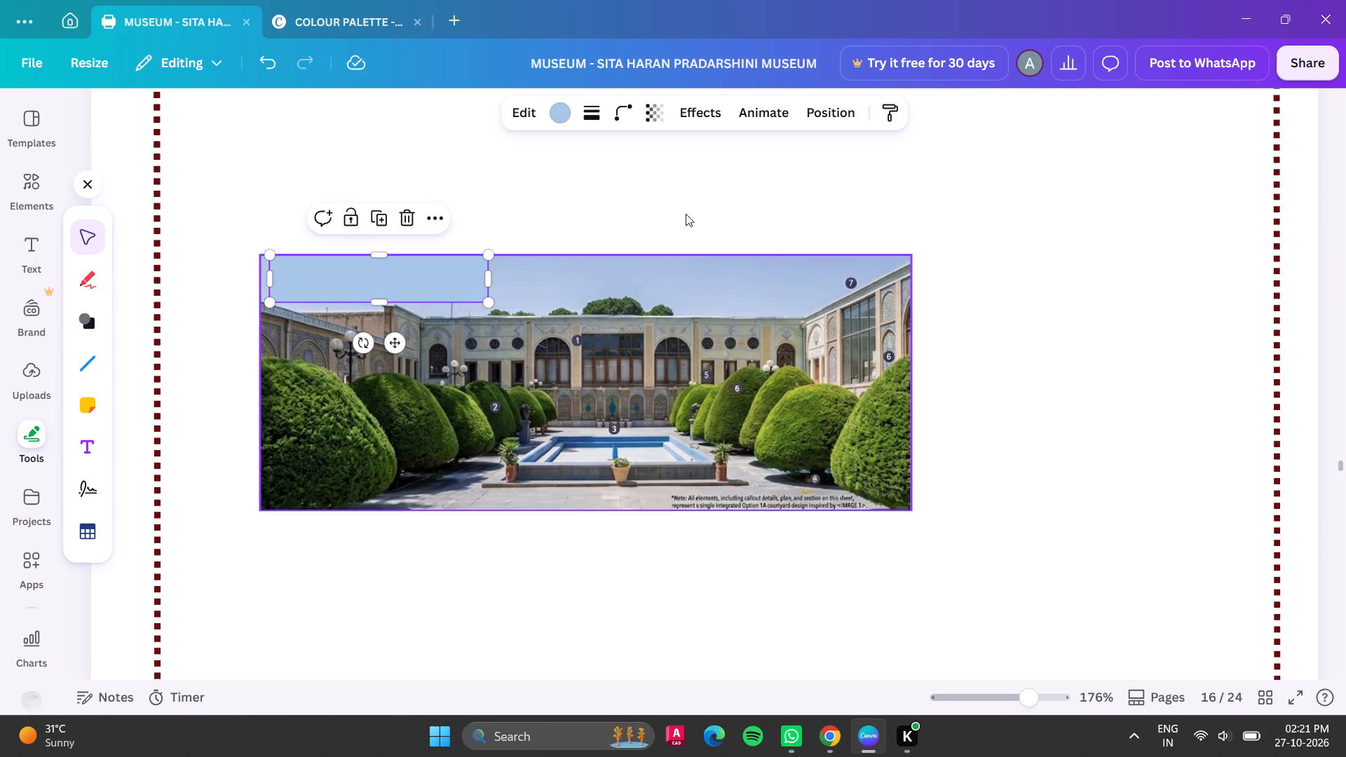
{"action": "key", "text": "Delete"}
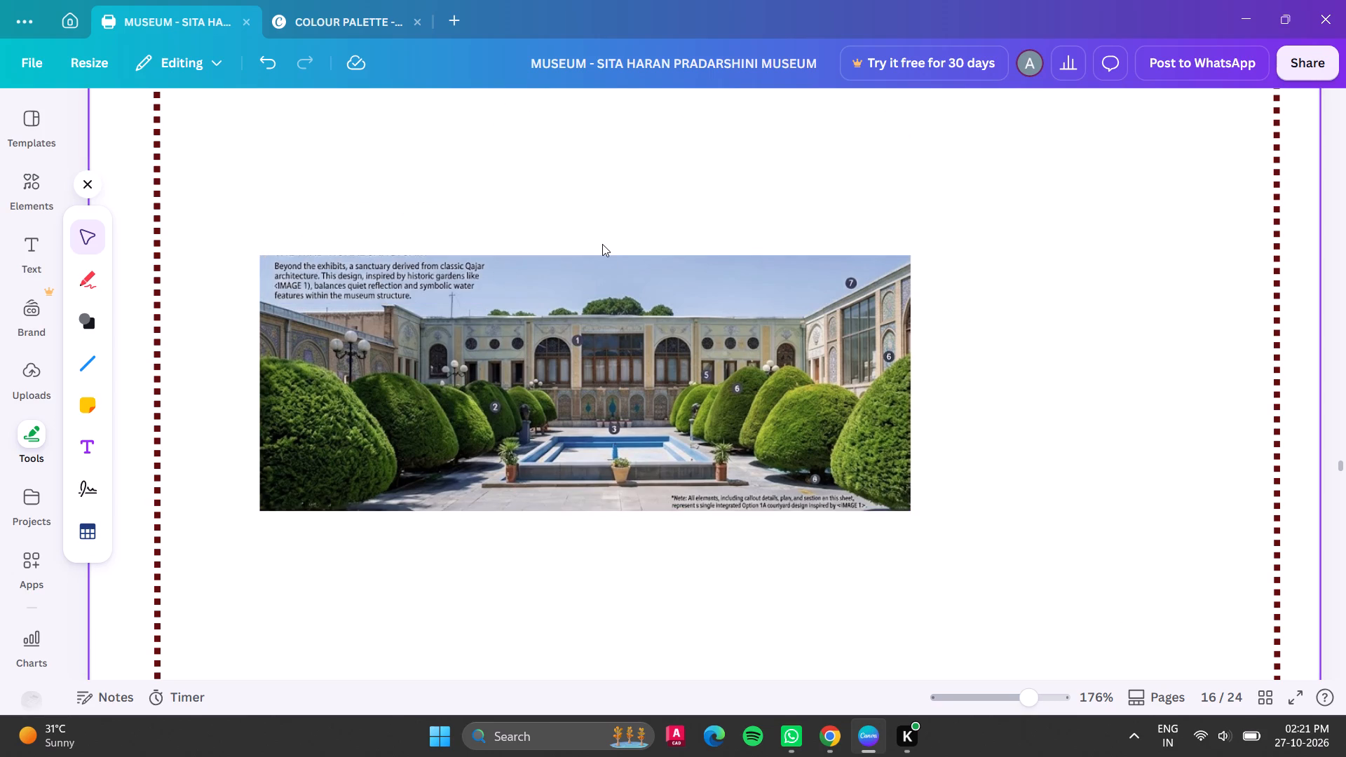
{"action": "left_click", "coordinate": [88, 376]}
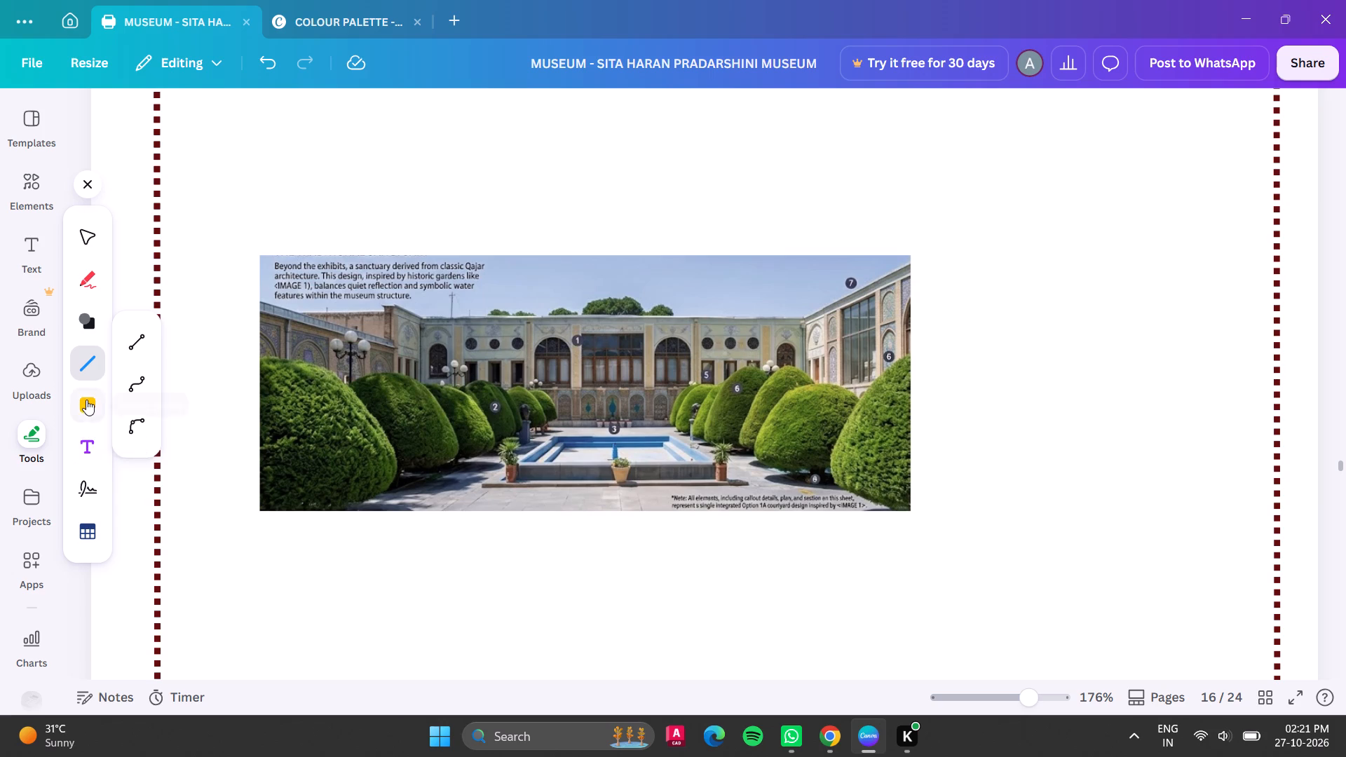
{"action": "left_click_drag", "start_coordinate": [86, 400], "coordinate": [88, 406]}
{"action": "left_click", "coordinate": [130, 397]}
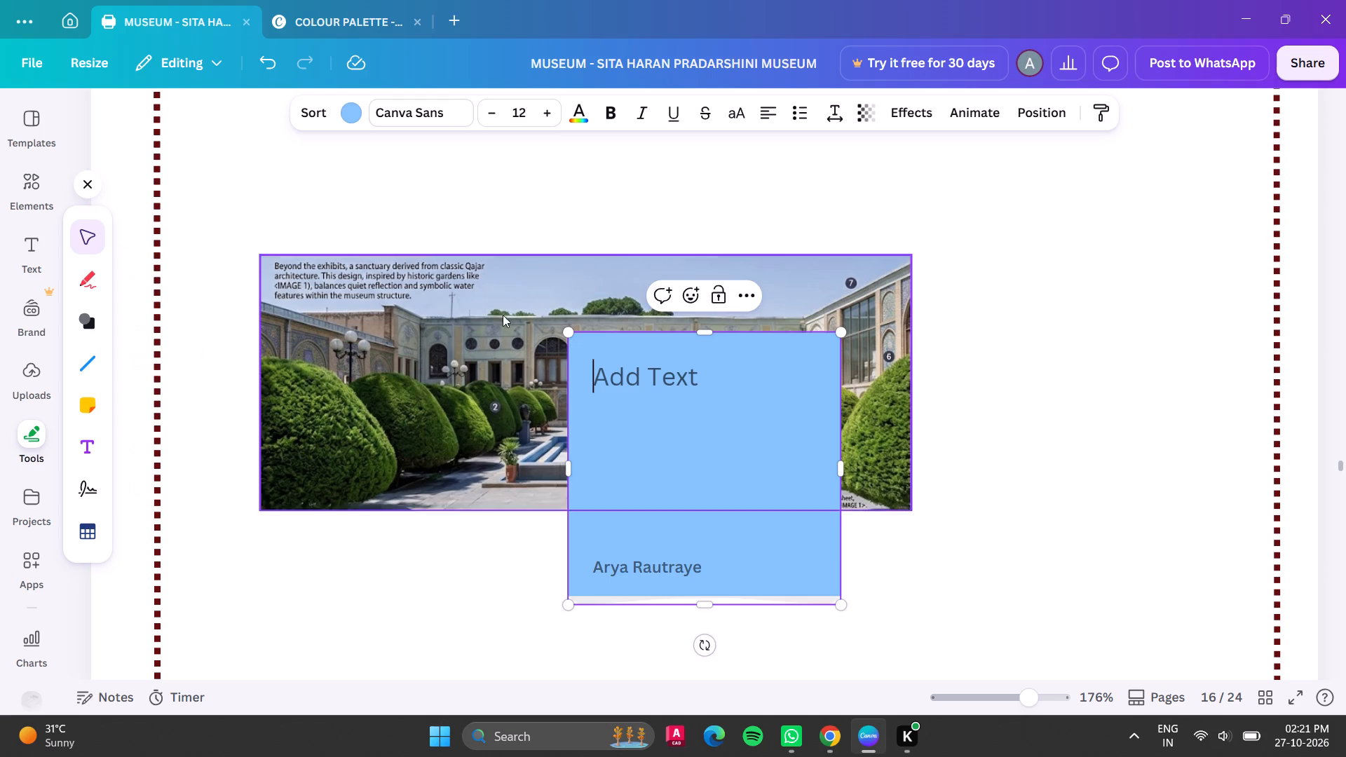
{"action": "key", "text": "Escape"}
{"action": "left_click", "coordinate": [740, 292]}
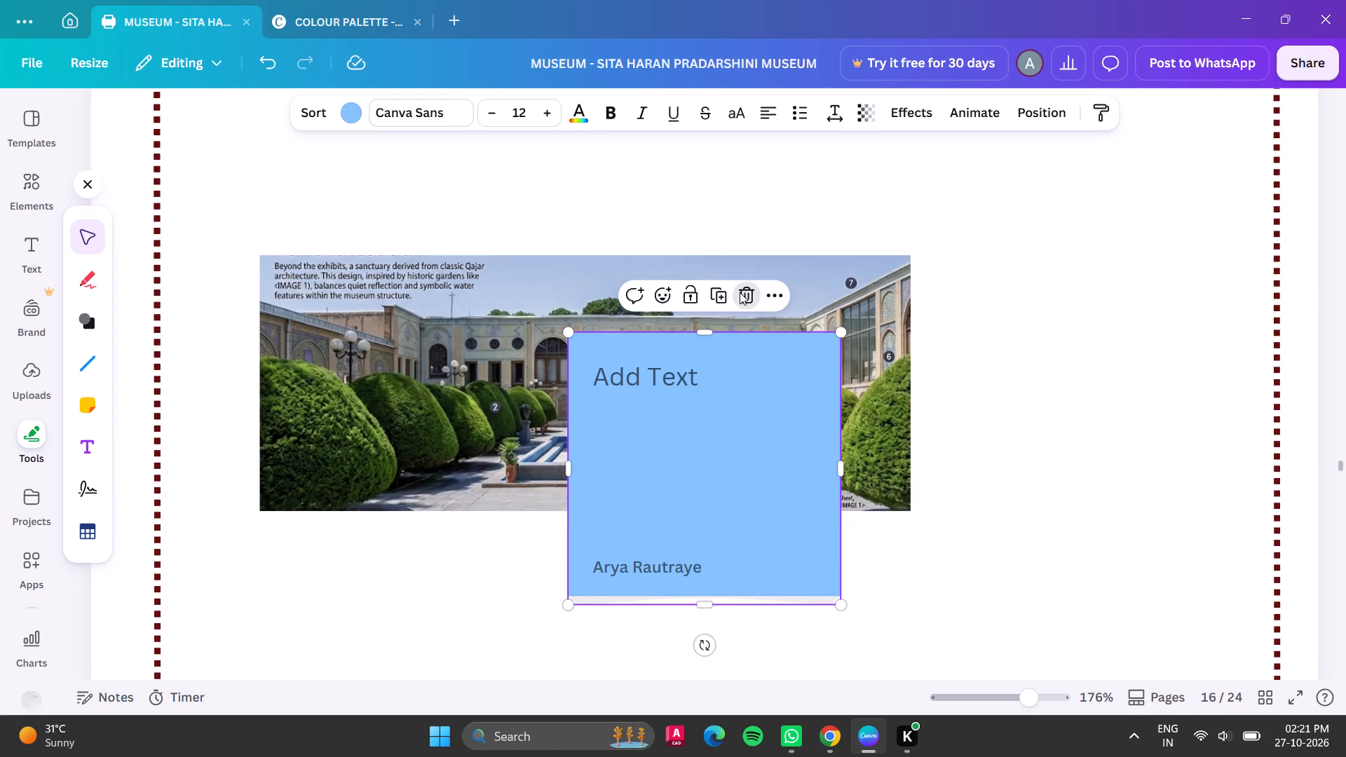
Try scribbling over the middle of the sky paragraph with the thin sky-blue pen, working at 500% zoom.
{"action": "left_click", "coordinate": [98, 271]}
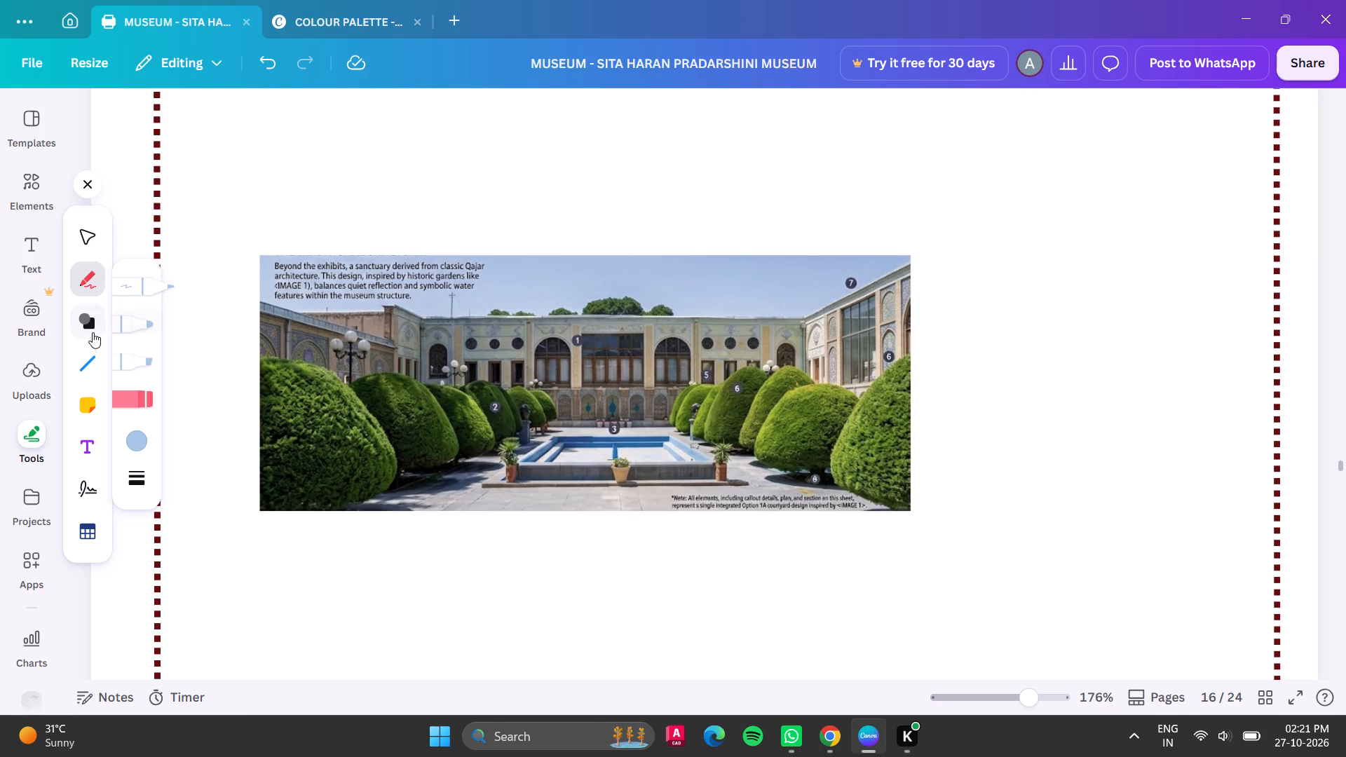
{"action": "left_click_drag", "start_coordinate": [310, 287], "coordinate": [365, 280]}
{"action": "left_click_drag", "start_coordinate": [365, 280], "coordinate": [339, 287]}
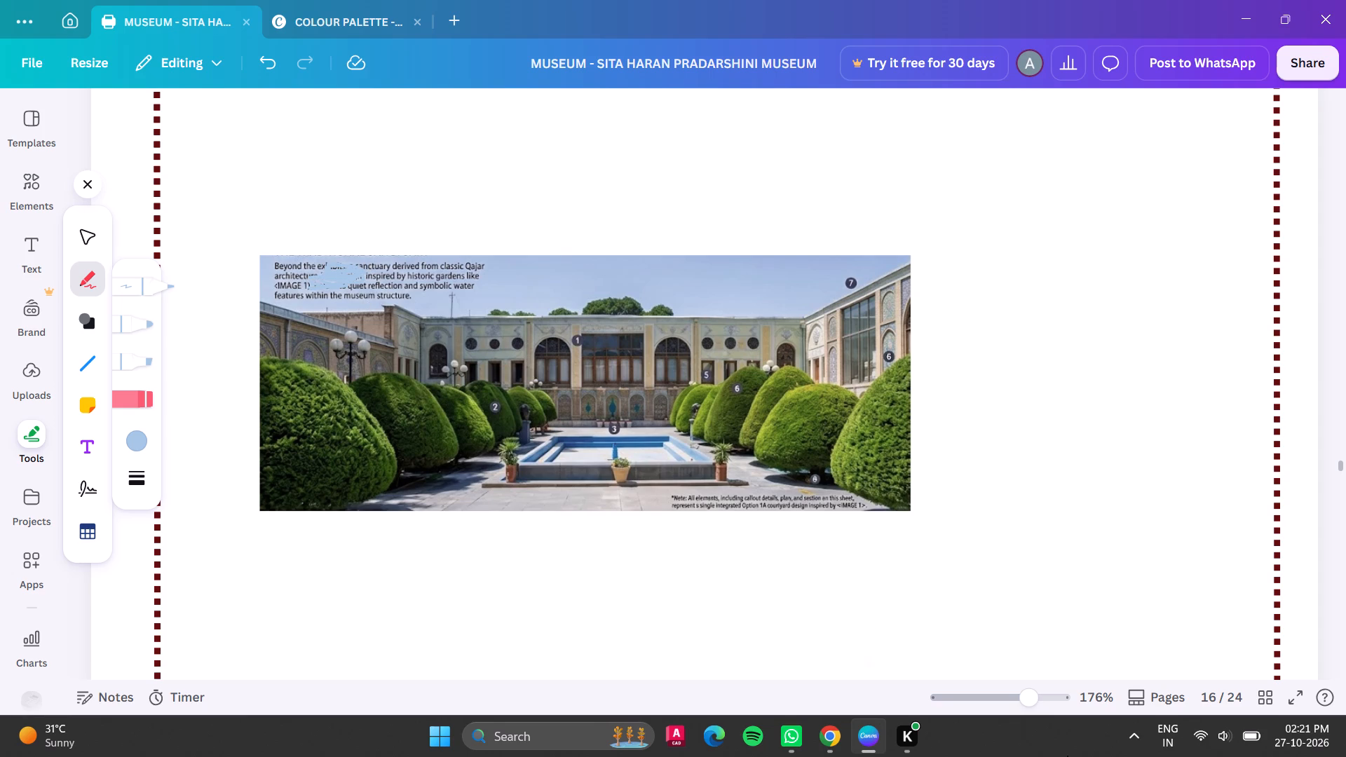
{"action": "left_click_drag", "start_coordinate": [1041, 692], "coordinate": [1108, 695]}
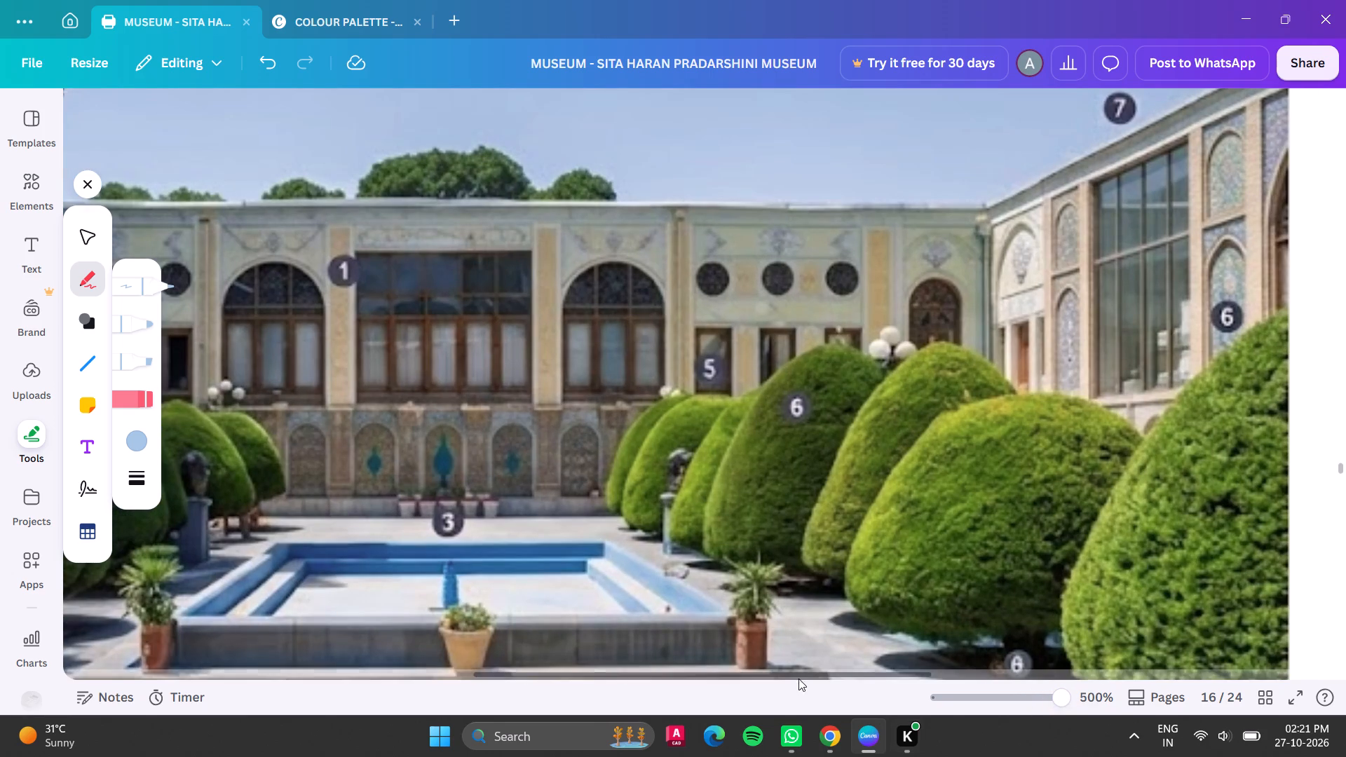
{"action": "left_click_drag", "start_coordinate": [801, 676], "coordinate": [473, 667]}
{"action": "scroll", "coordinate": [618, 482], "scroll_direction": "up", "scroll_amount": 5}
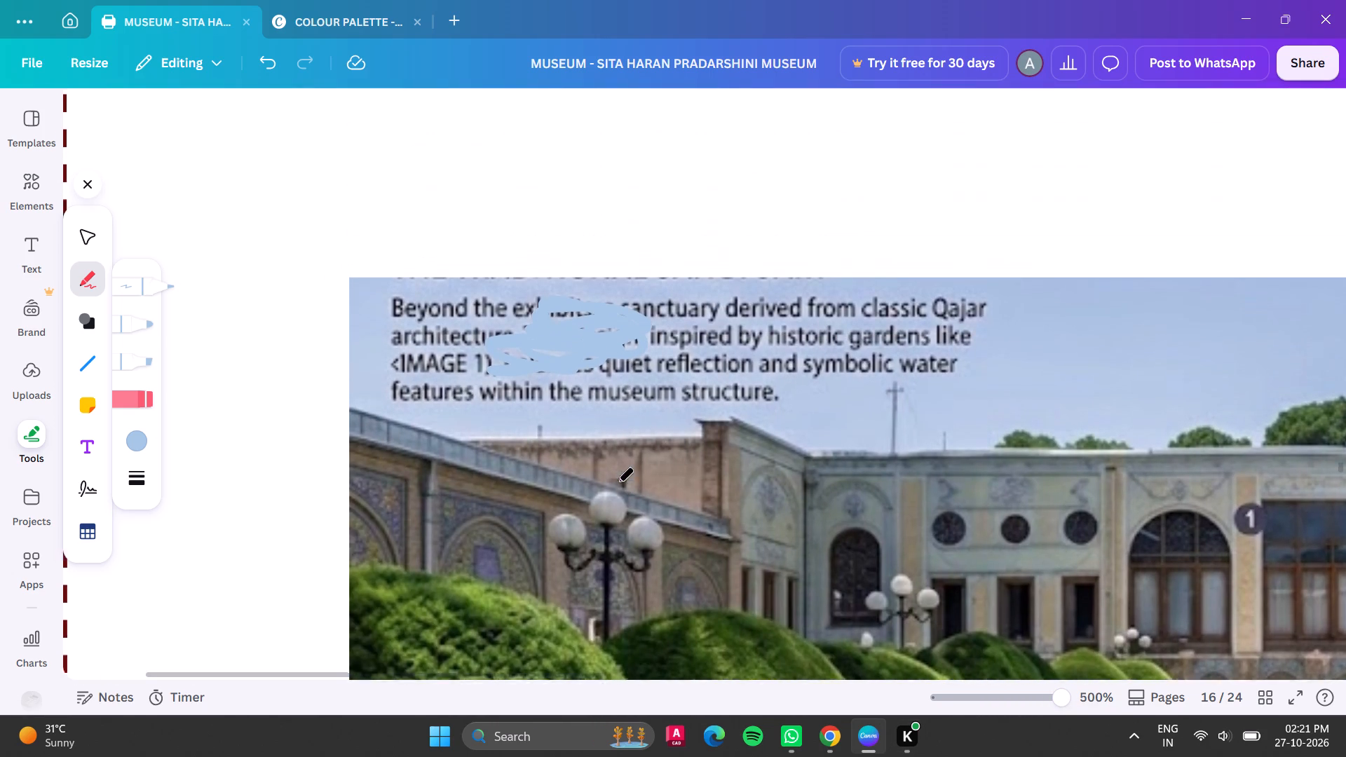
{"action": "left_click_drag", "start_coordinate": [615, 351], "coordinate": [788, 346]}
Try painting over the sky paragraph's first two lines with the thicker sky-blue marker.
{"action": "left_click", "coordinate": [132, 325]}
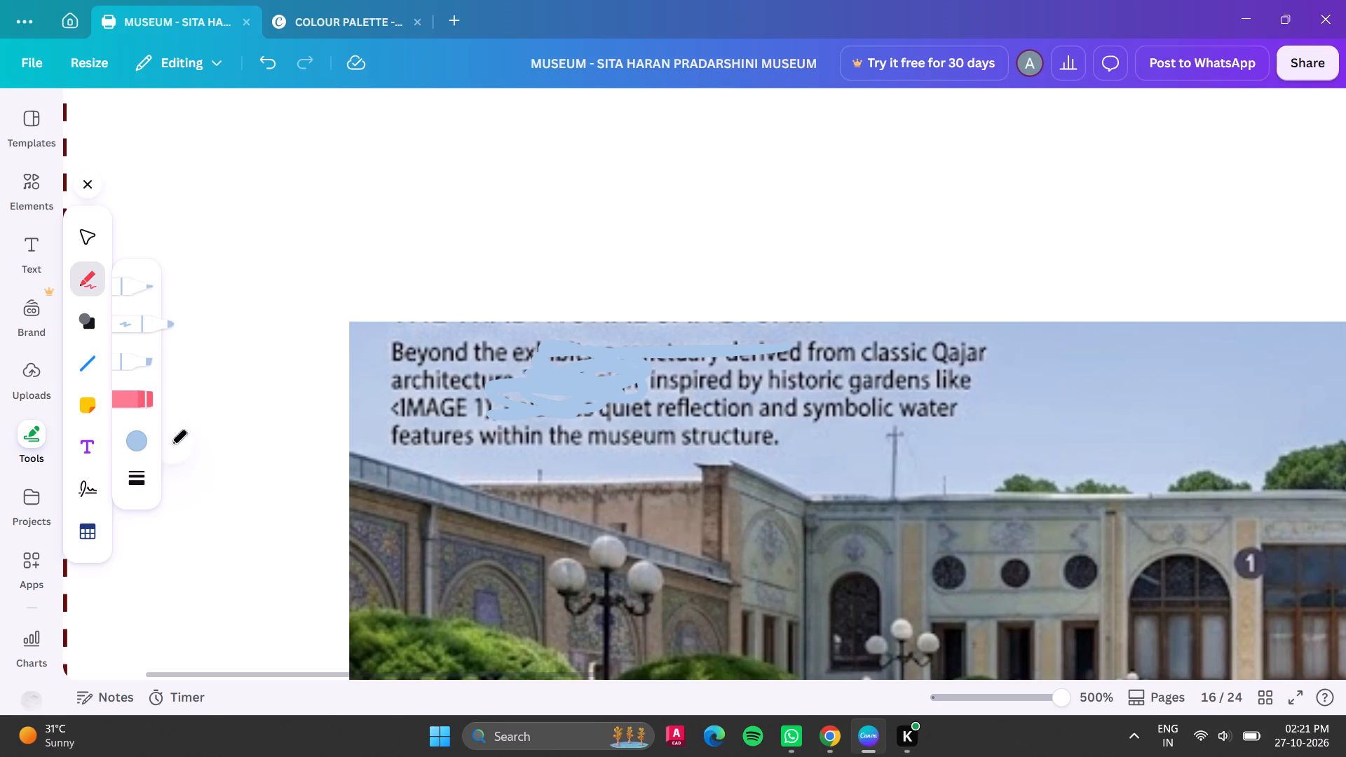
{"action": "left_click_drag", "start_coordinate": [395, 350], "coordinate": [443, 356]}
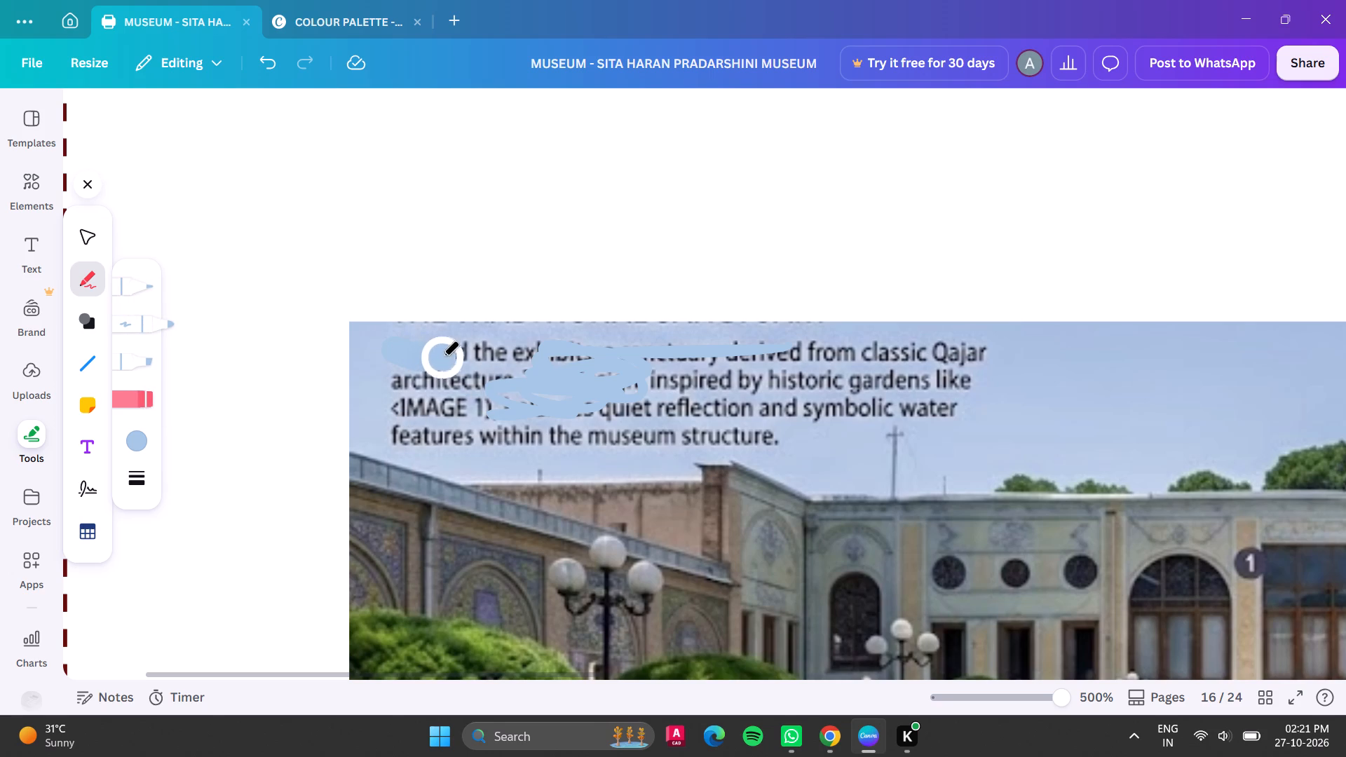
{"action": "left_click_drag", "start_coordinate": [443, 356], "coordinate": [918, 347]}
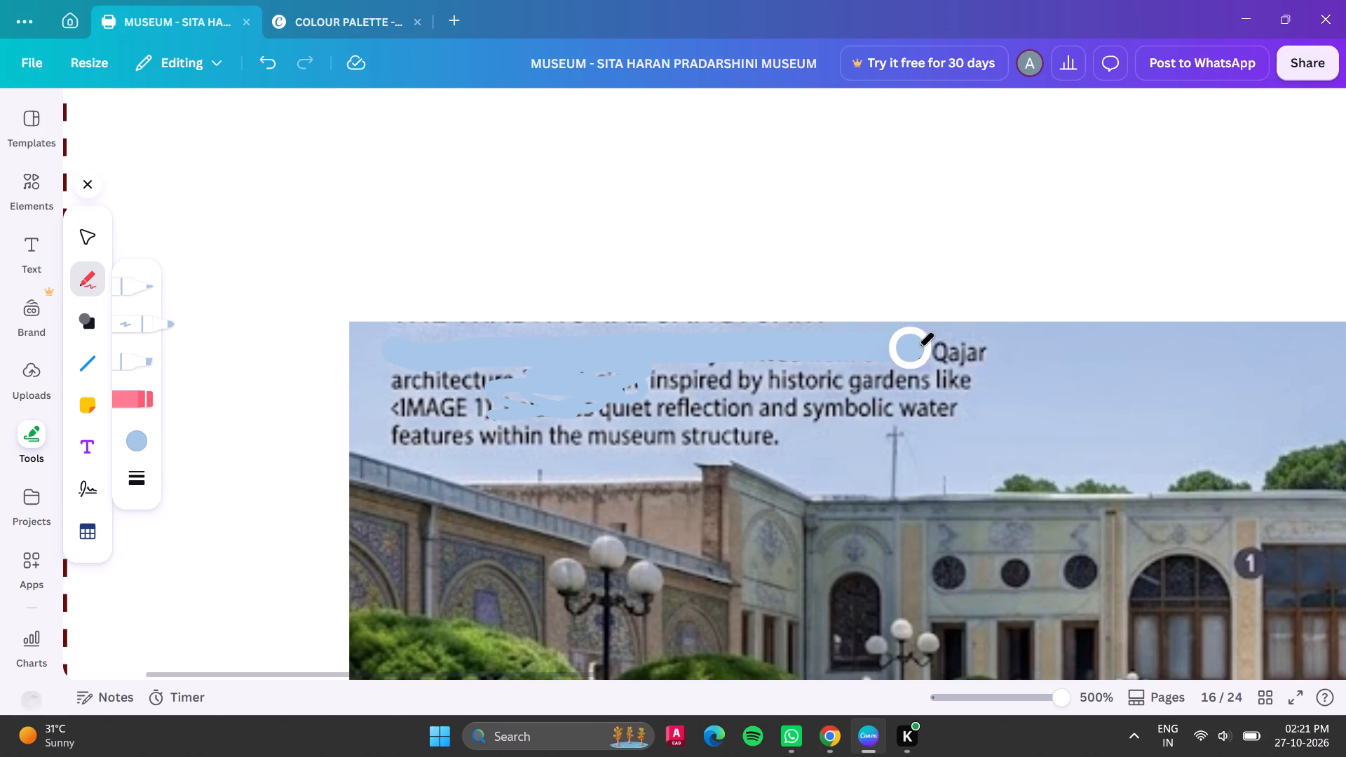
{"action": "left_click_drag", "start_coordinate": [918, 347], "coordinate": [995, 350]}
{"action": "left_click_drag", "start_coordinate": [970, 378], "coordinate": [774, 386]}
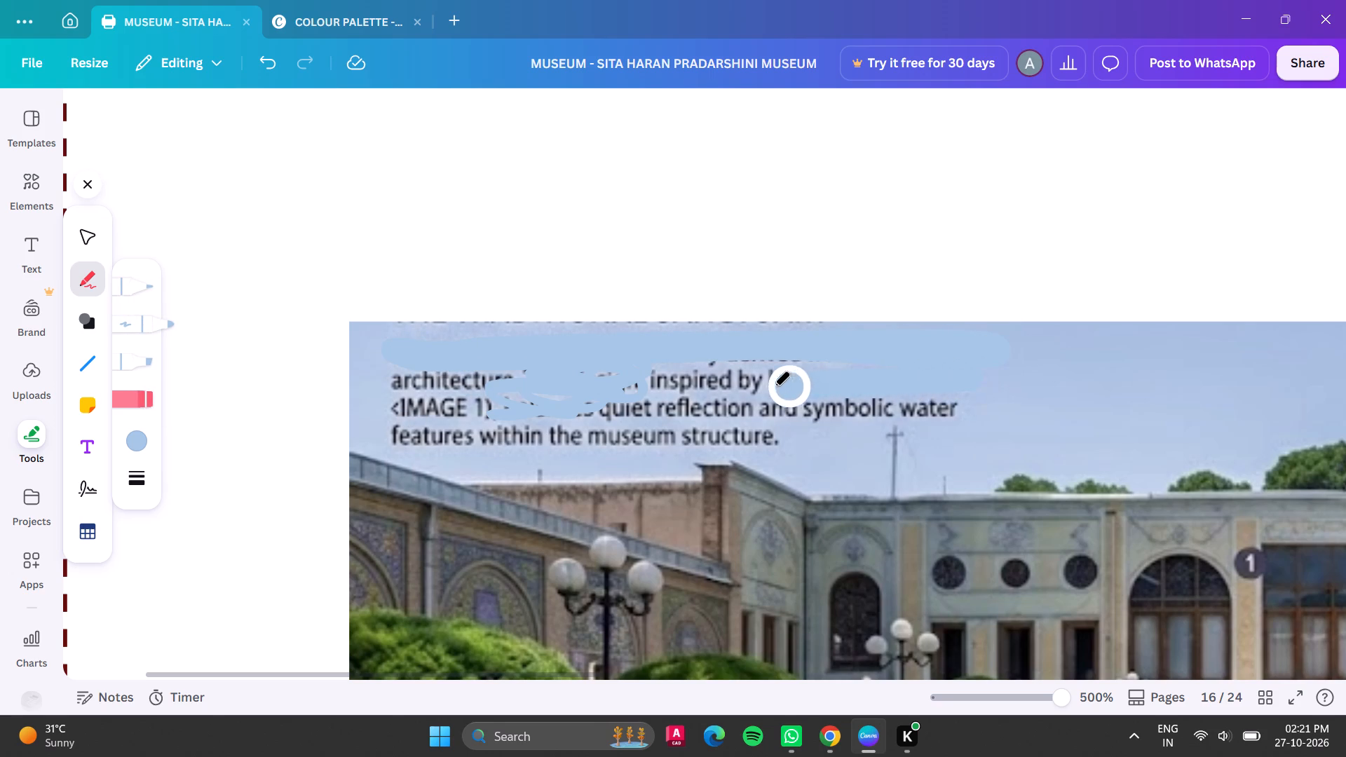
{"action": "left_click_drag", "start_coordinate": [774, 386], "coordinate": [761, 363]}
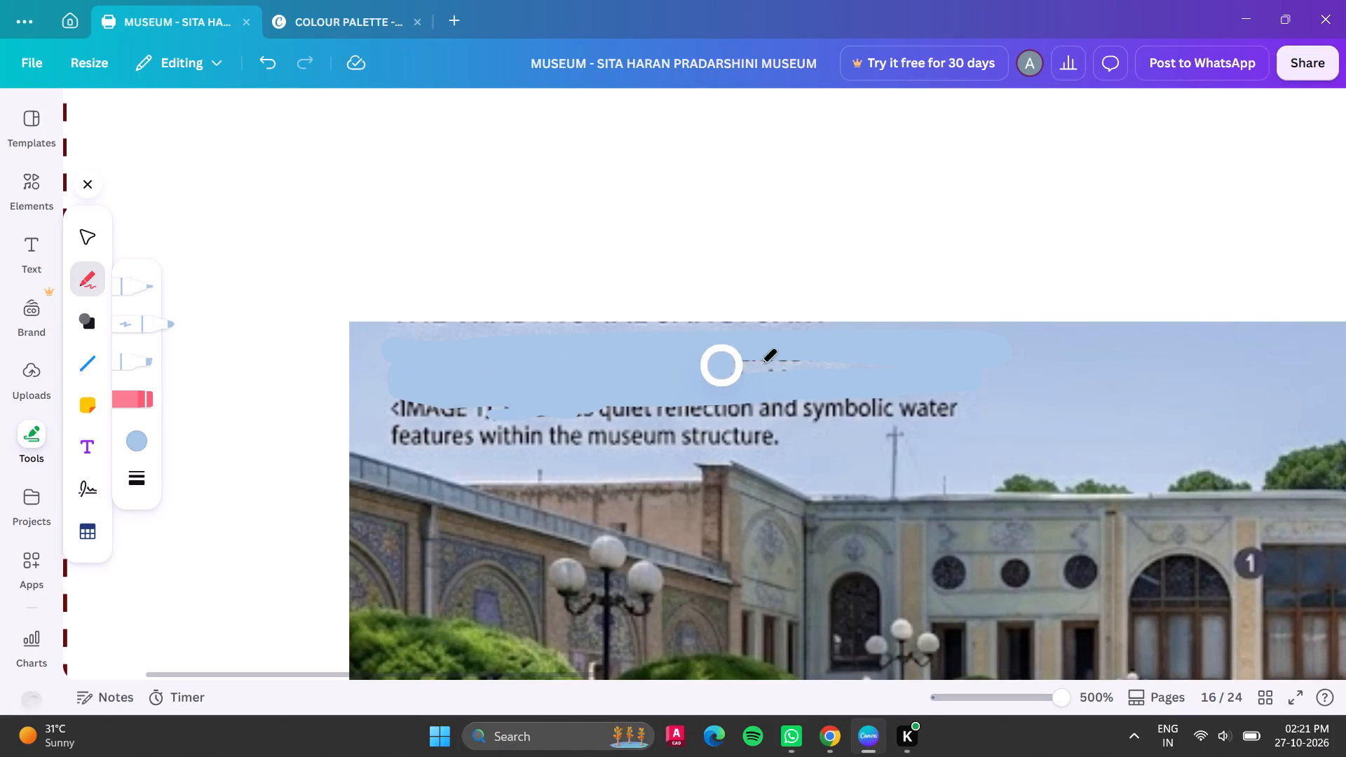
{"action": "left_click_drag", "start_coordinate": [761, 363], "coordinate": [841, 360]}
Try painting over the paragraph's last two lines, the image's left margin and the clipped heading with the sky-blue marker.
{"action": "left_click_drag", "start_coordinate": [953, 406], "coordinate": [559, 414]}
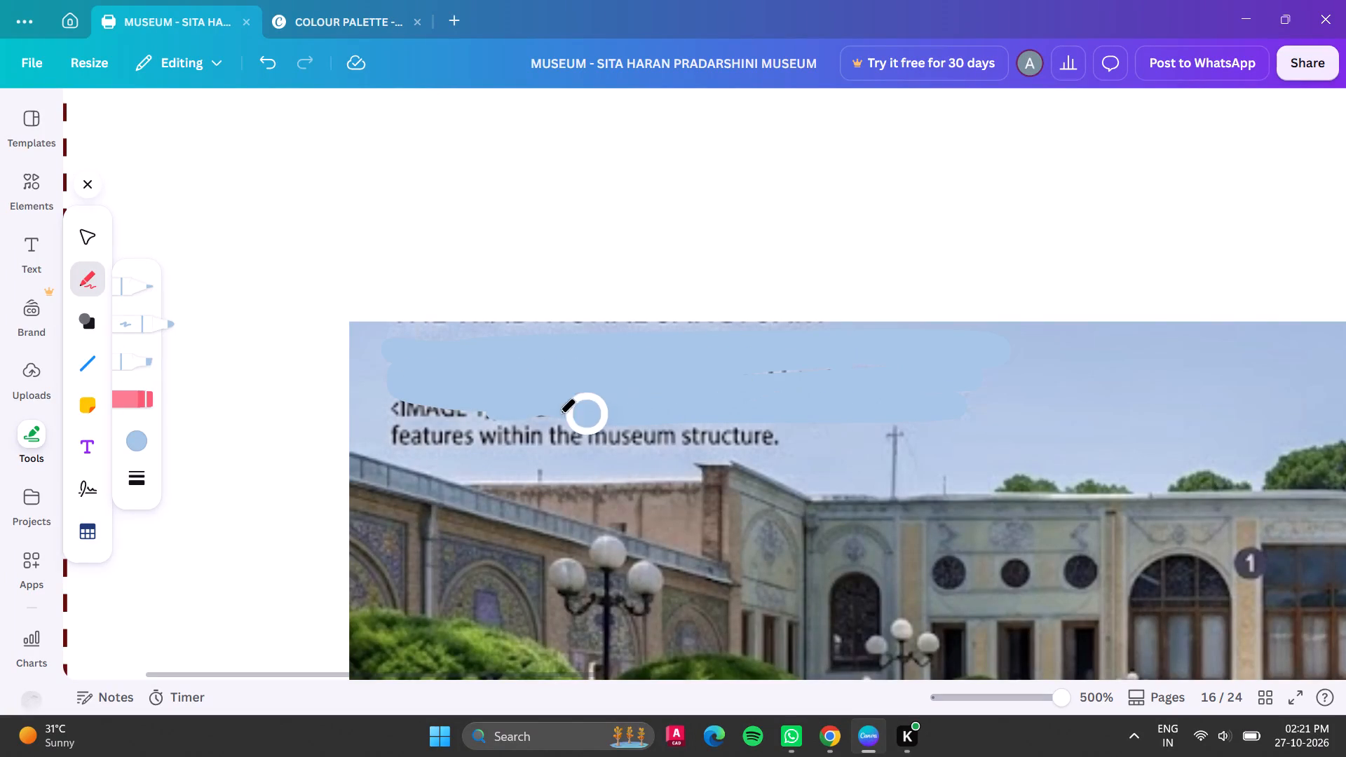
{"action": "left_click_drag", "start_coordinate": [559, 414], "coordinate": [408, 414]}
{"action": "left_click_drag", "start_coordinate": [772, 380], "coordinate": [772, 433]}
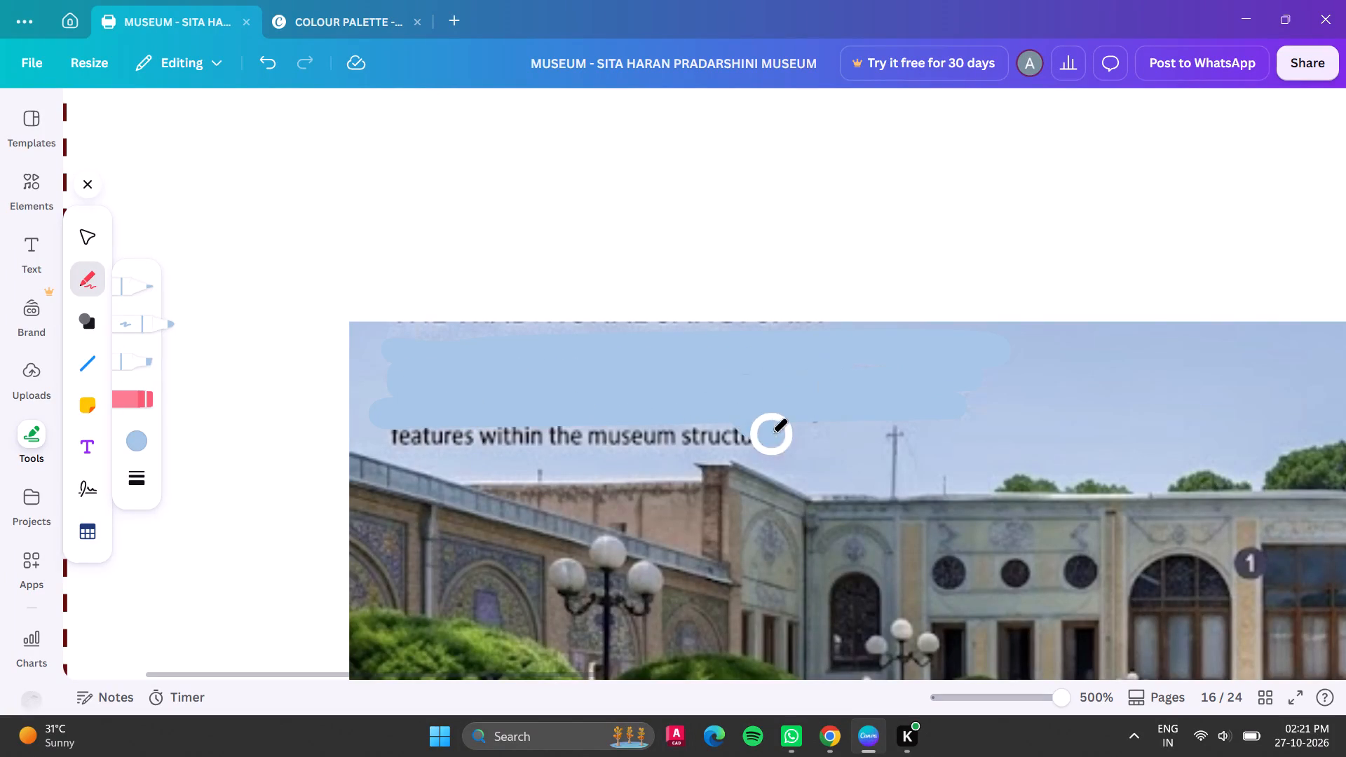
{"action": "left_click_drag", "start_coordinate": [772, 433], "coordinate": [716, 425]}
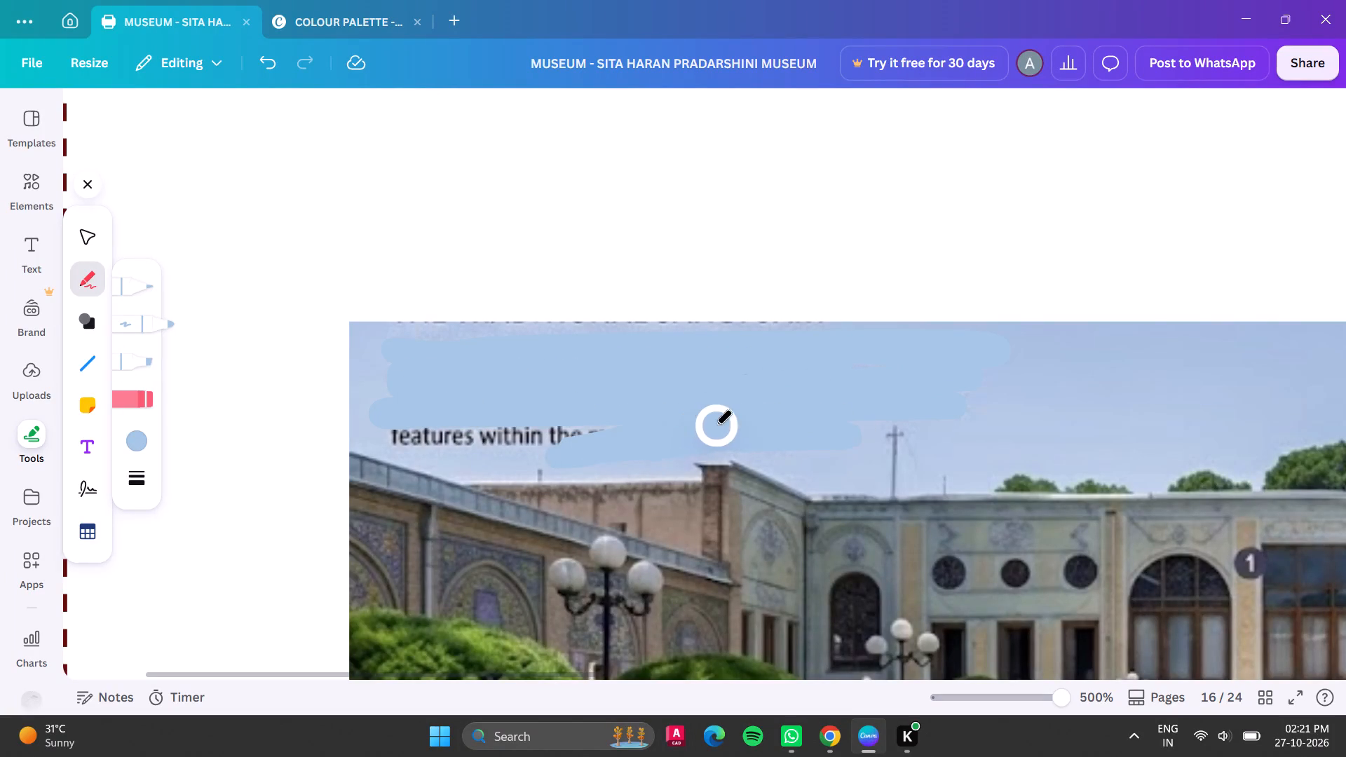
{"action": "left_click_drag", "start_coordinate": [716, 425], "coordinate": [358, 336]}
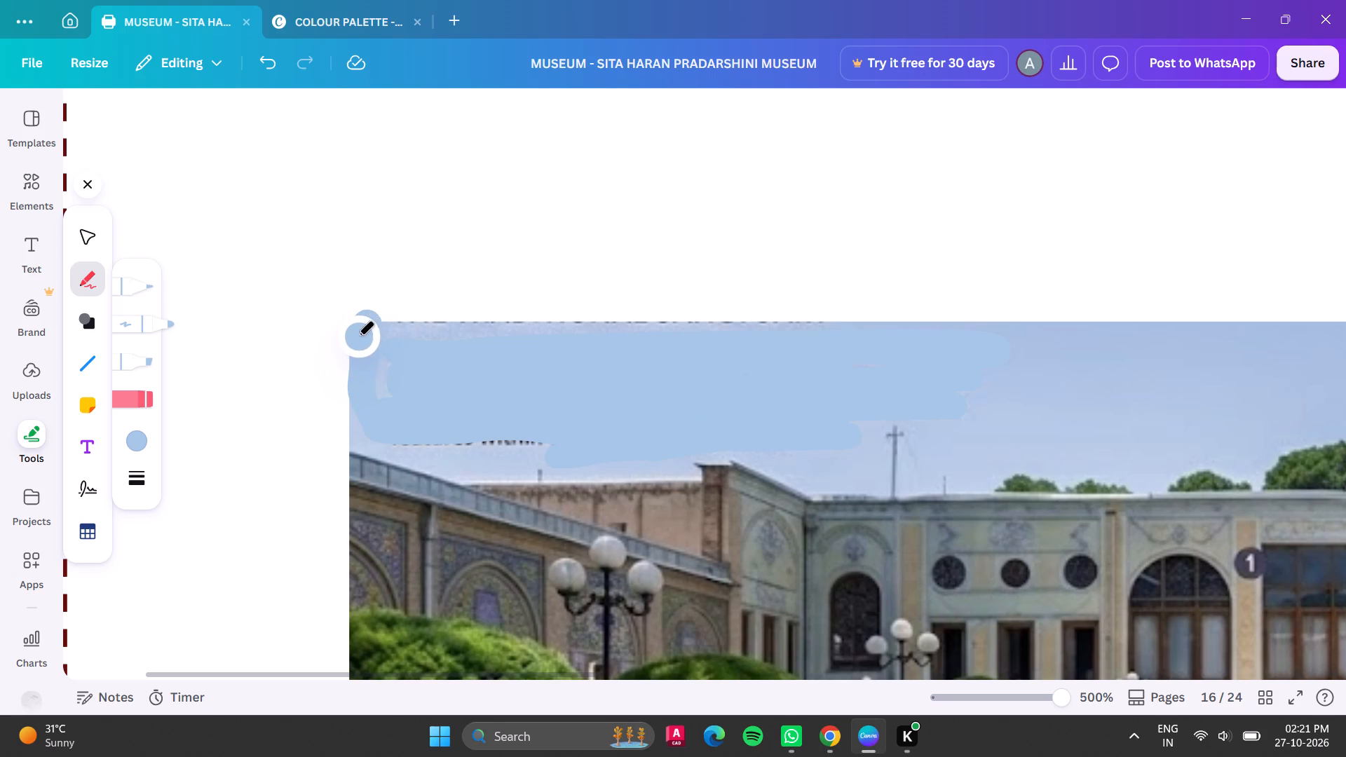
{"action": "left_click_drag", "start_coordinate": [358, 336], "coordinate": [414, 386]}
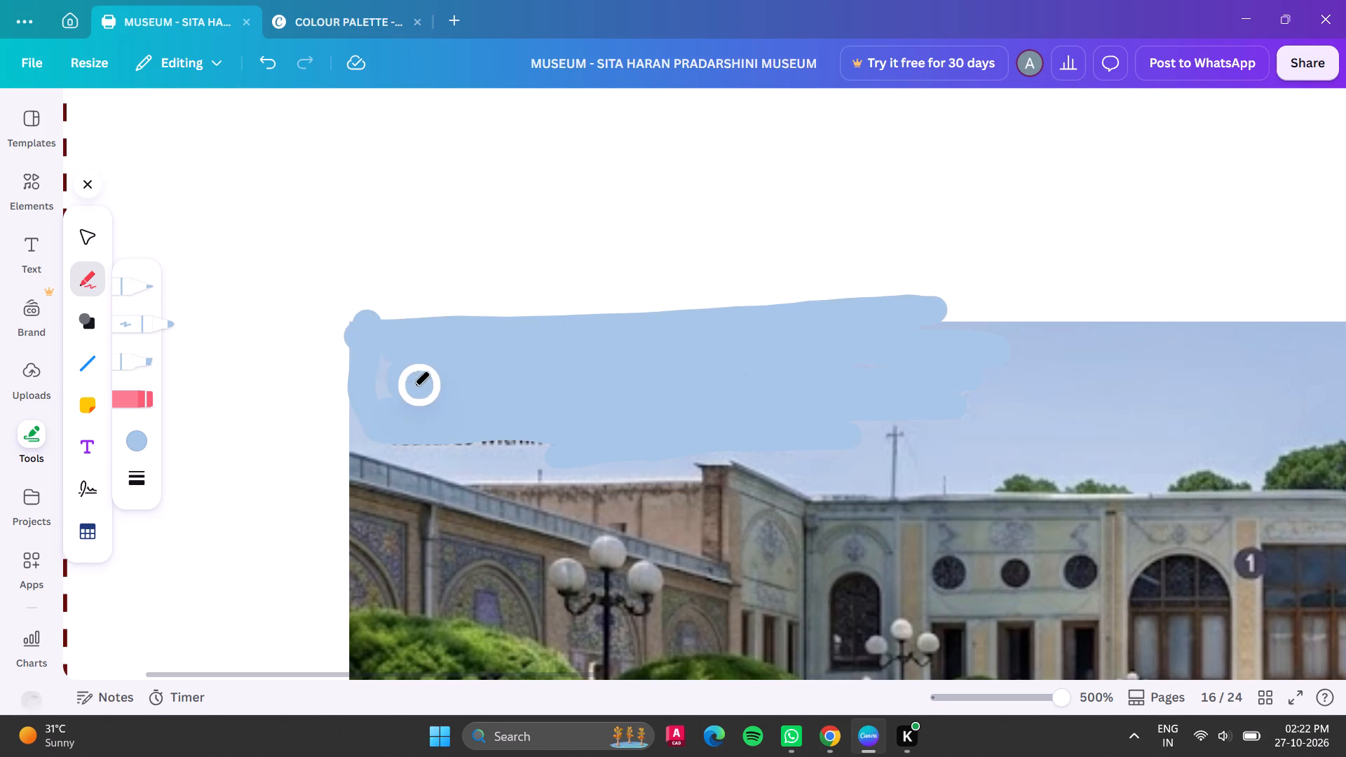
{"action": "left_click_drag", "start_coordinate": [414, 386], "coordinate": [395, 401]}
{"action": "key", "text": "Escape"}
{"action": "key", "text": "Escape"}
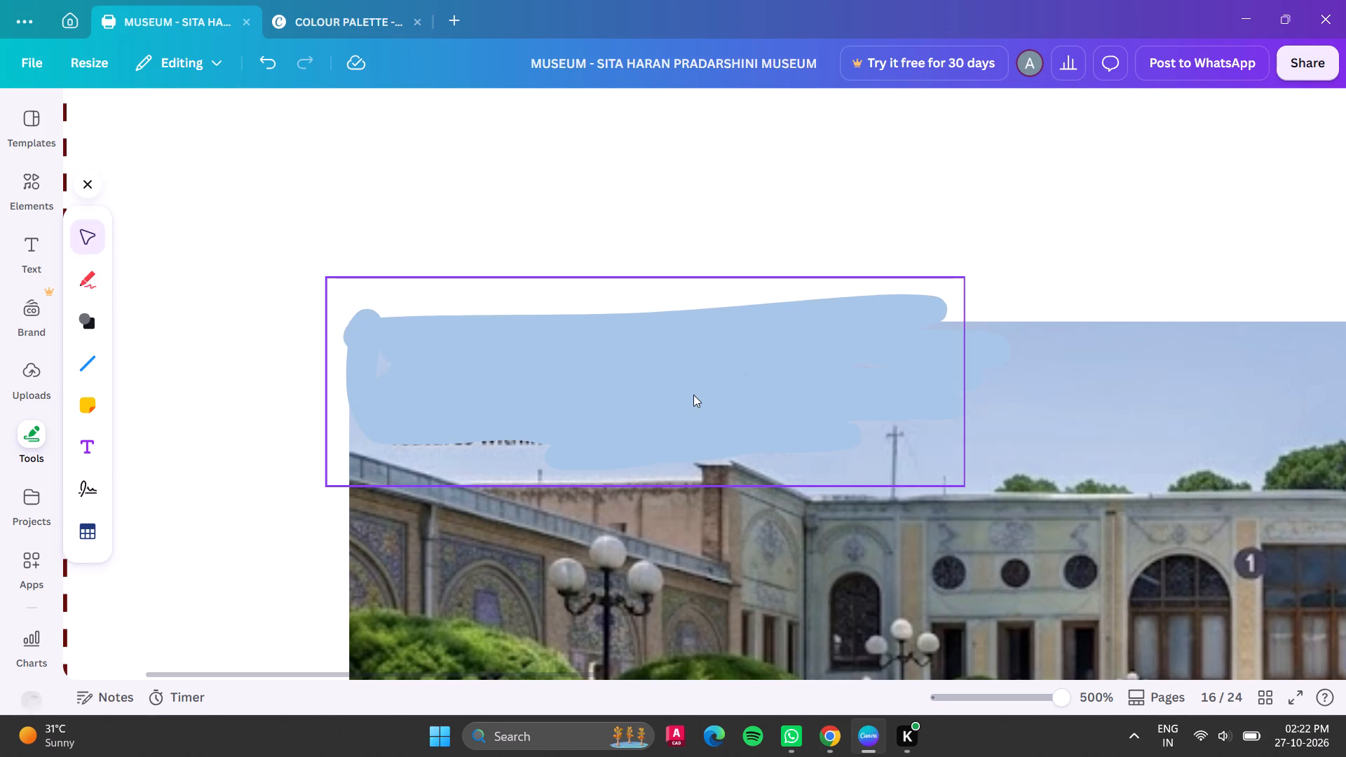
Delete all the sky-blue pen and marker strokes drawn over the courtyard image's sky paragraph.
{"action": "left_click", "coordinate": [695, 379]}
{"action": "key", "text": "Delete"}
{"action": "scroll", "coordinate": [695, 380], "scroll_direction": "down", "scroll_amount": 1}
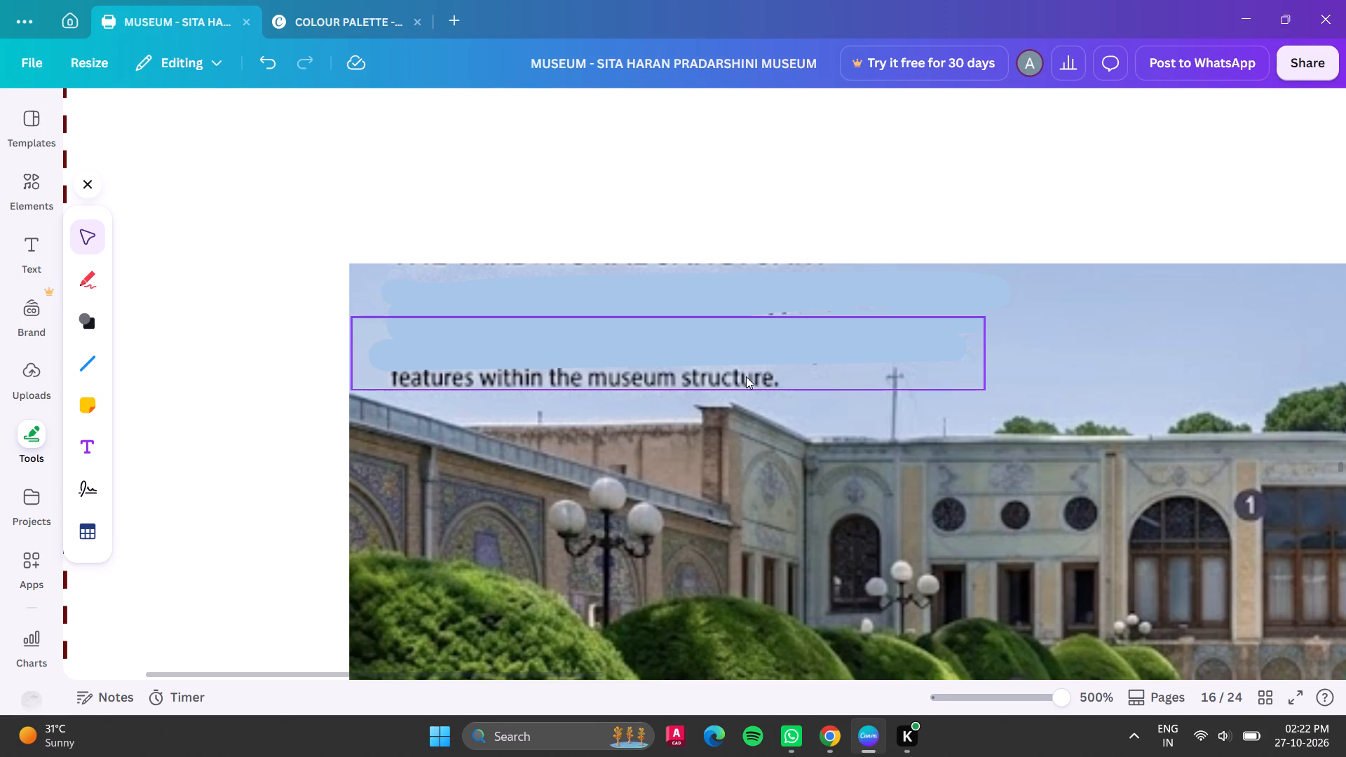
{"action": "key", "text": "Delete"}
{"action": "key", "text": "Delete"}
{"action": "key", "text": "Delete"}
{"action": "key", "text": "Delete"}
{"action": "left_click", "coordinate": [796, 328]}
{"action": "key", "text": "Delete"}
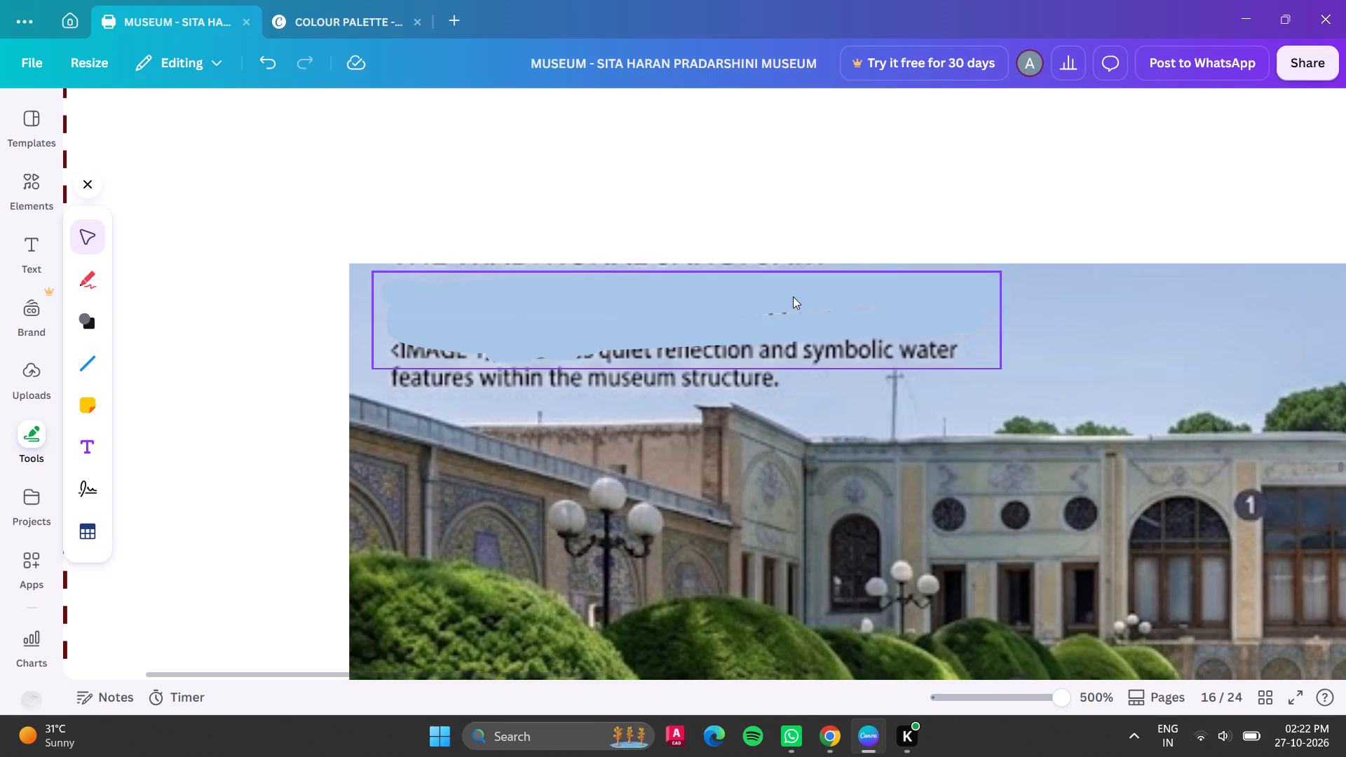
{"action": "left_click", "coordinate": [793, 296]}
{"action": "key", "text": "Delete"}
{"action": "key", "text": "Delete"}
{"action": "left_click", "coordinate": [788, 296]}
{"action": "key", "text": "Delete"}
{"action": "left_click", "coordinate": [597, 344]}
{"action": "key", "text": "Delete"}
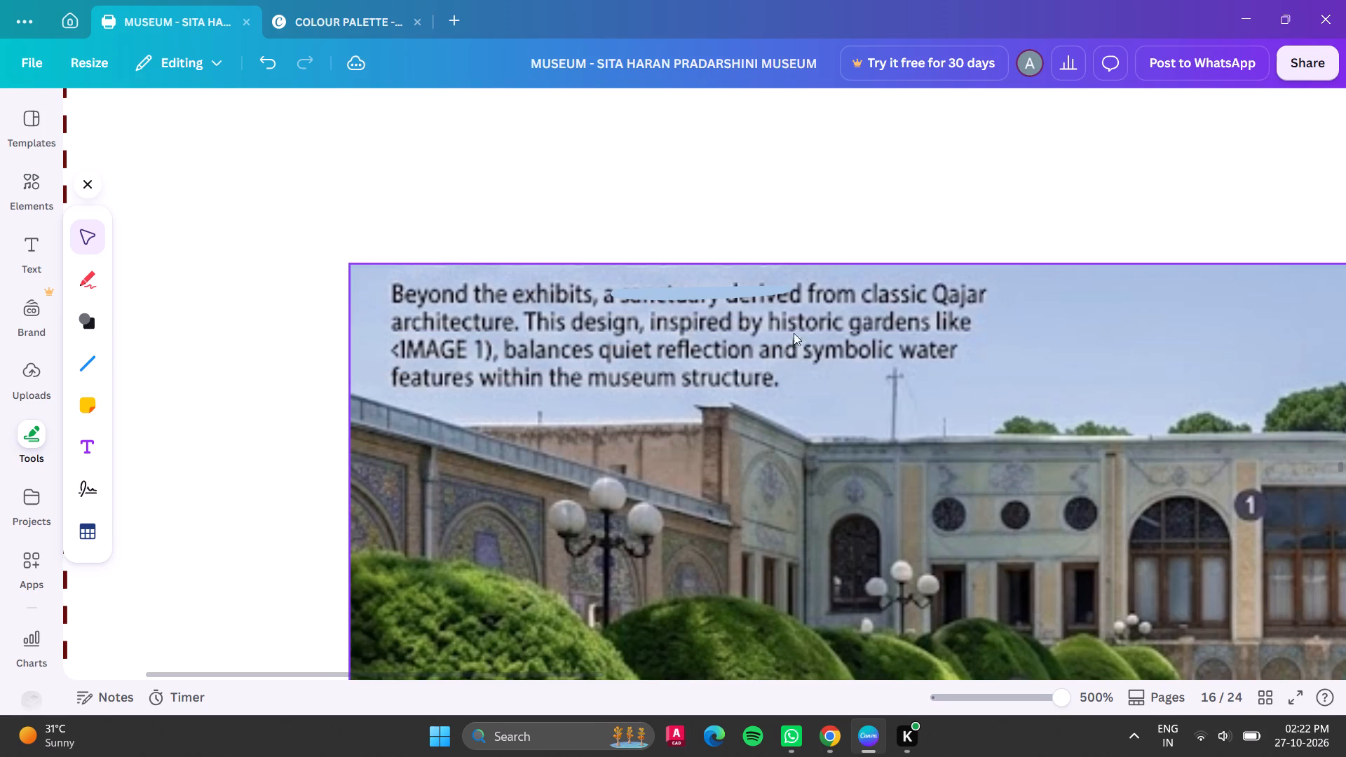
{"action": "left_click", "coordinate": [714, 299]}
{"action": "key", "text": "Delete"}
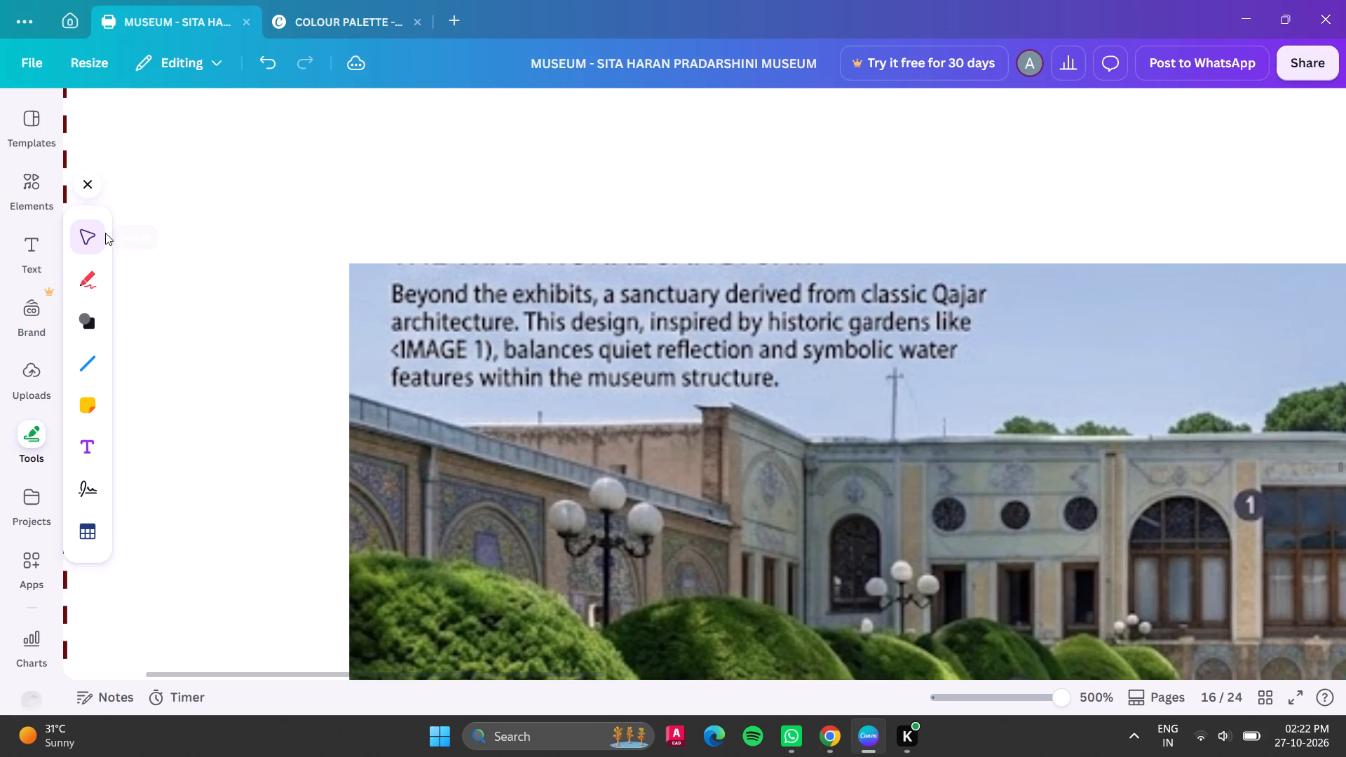
Cover the sky paragraph's first line, from "Beyond" to "Qajar", with a straight sky-blue marker stroke.
{"action": "left_click", "coordinate": [87, 234]}
{"action": "left_click", "coordinate": [84, 285]}
{"action": "key", "text": "Escape"}
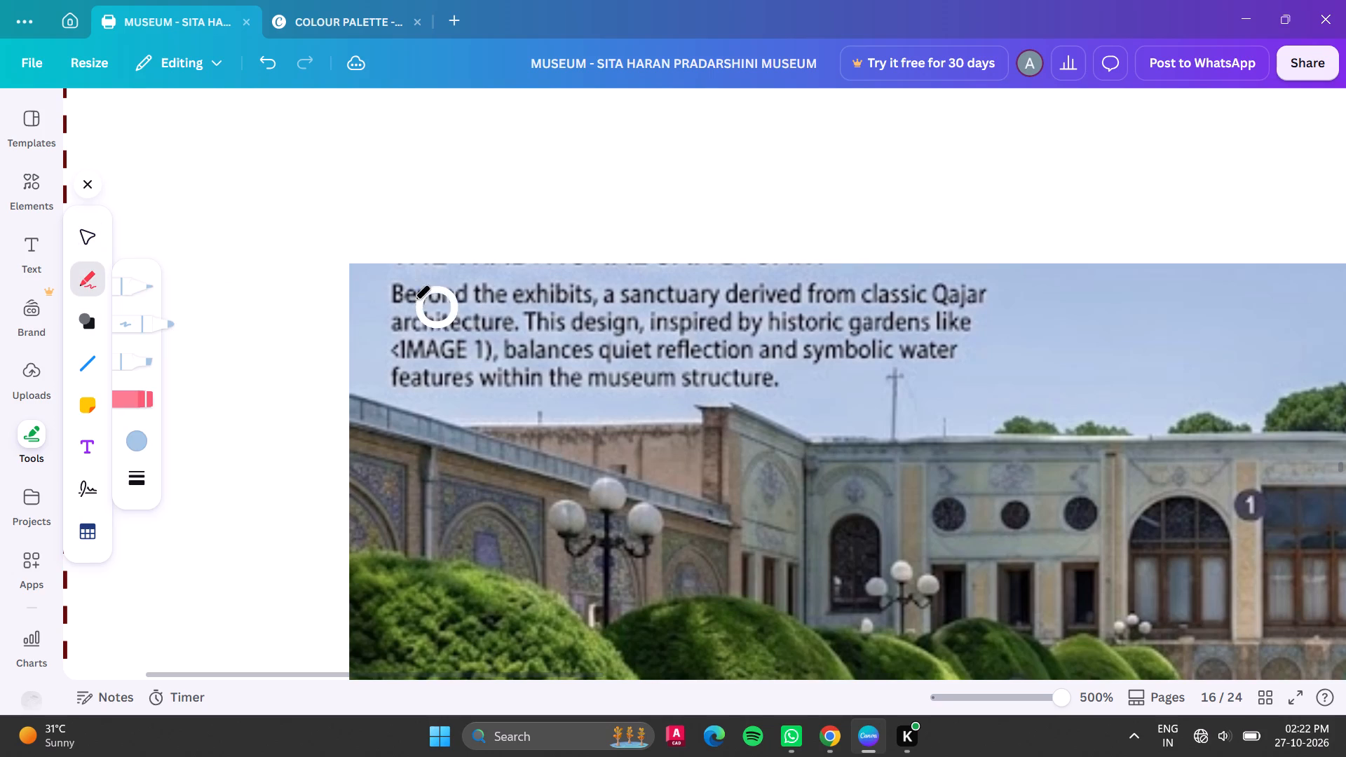
{"action": "left_click", "coordinate": [399, 290]}
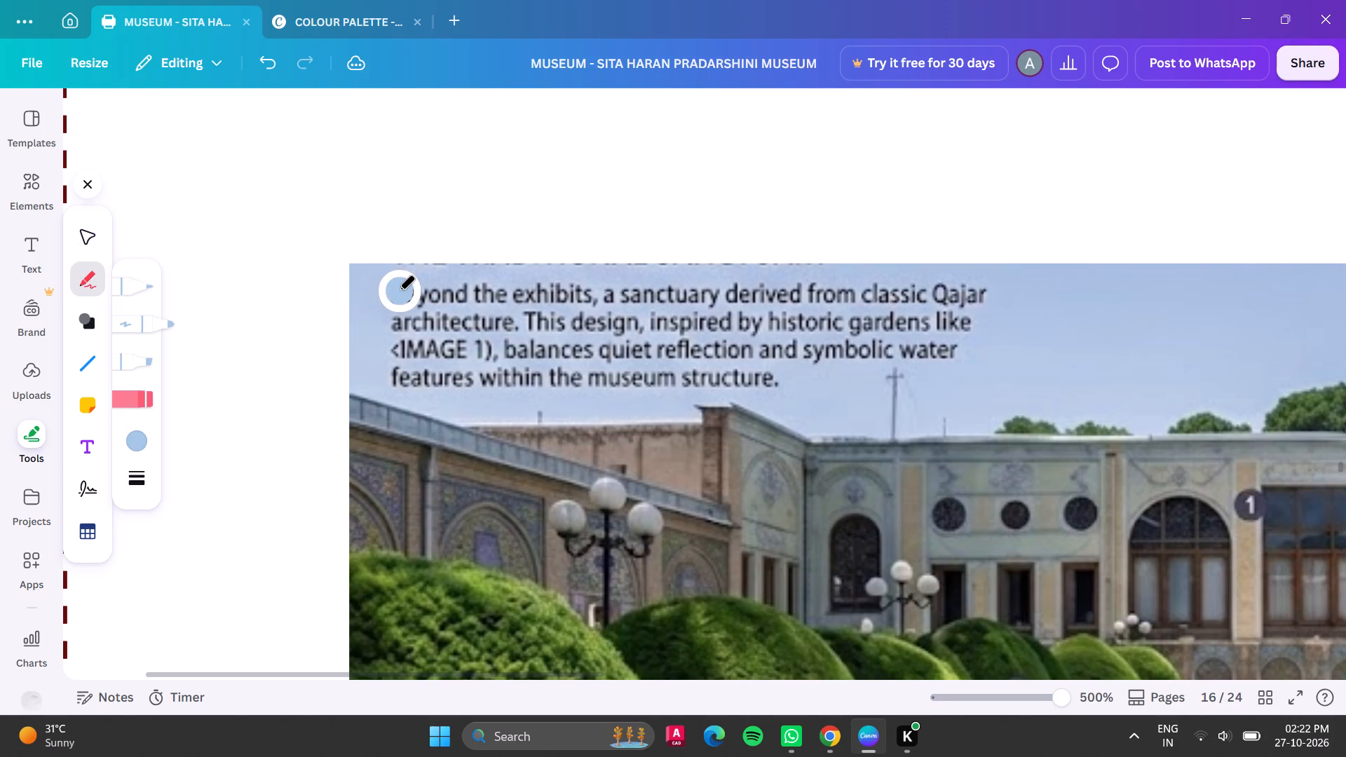
{"action": "left_click_drag", "start_coordinate": [393, 294], "coordinate": [402, 294]}
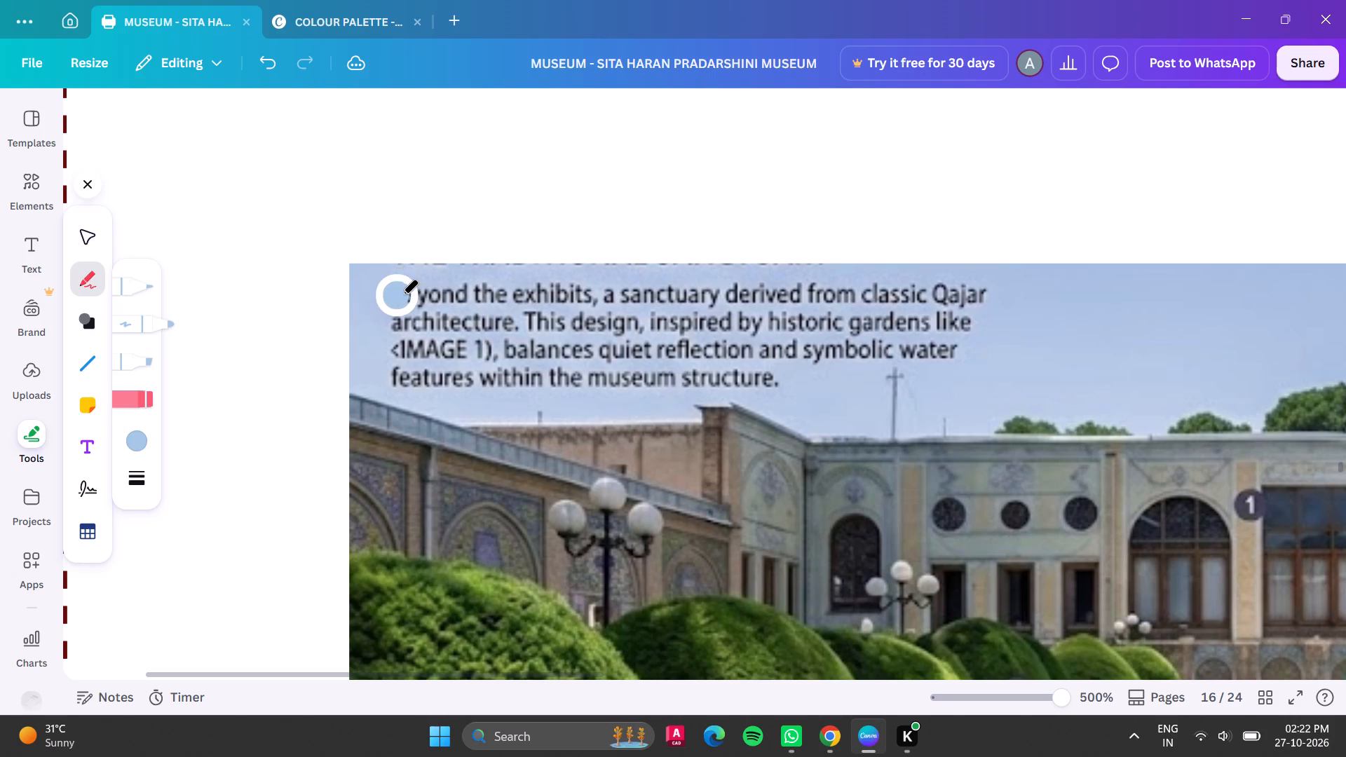
{"action": "left_click_drag", "start_coordinate": [402, 294], "coordinate": [574, 290]}
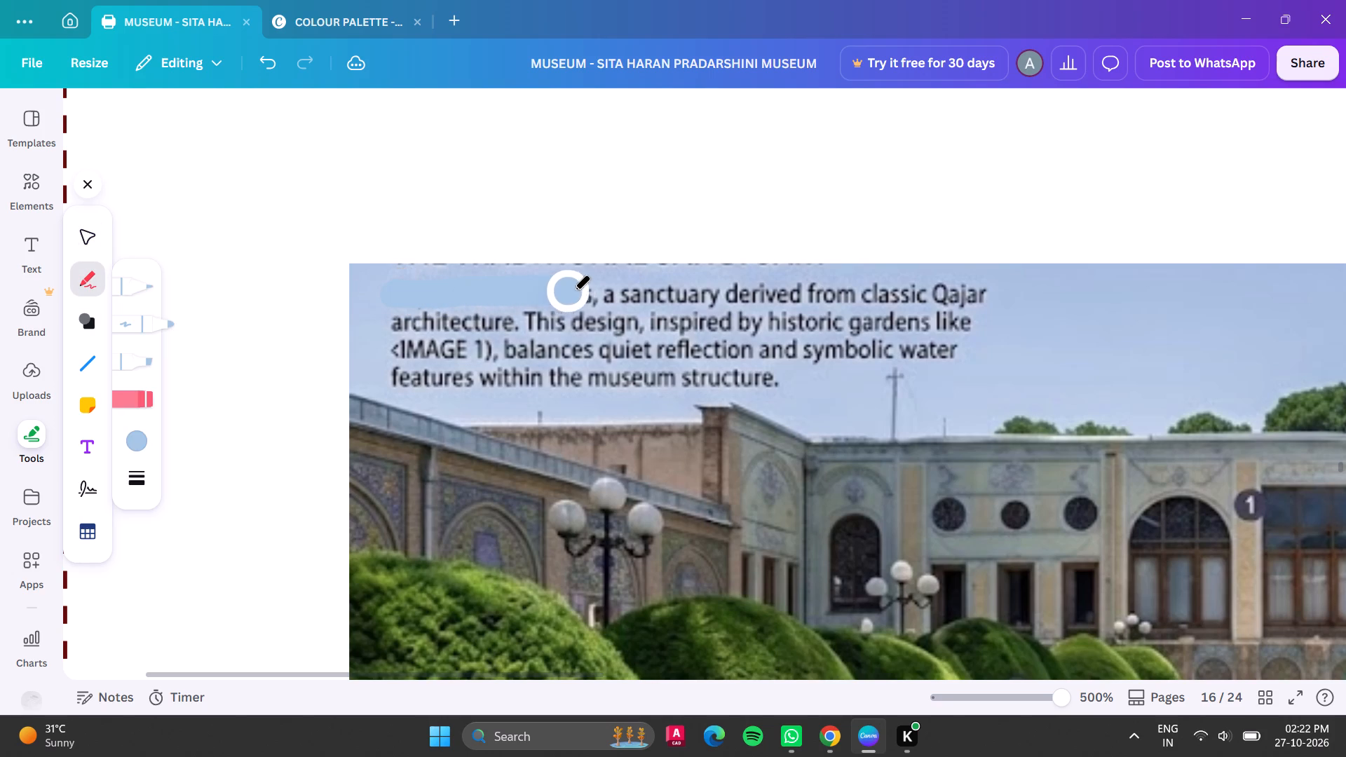
{"action": "left_click_drag", "start_coordinate": [574, 290], "coordinate": [803, 290]}
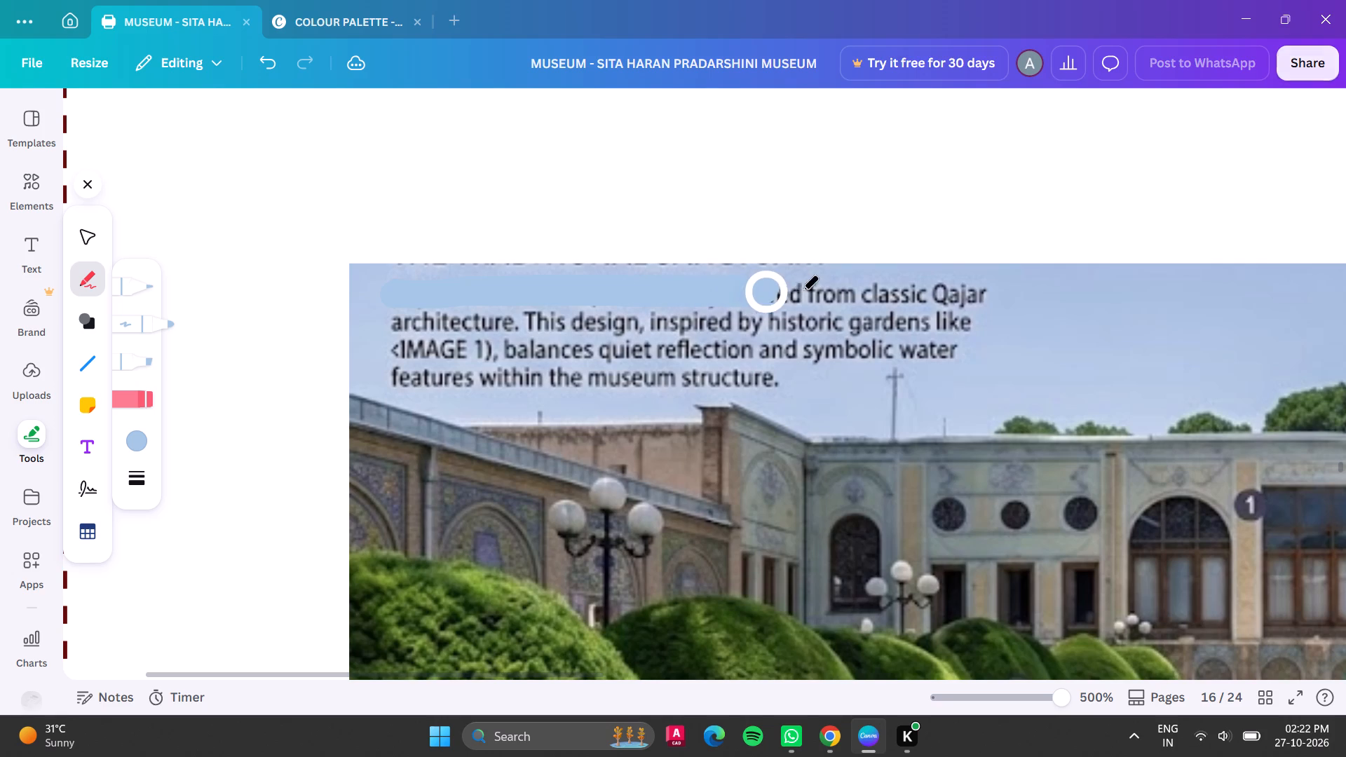
{"action": "left_click_drag", "start_coordinate": [803, 290], "coordinate": [981, 289]}
Cover the sky paragraph's remaining three lines, from "architecture" to "structure", with horizontal sky-blue marker strokes.
{"action": "left_click_drag", "start_coordinate": [395, 320], "coordinate": [439, 320]}
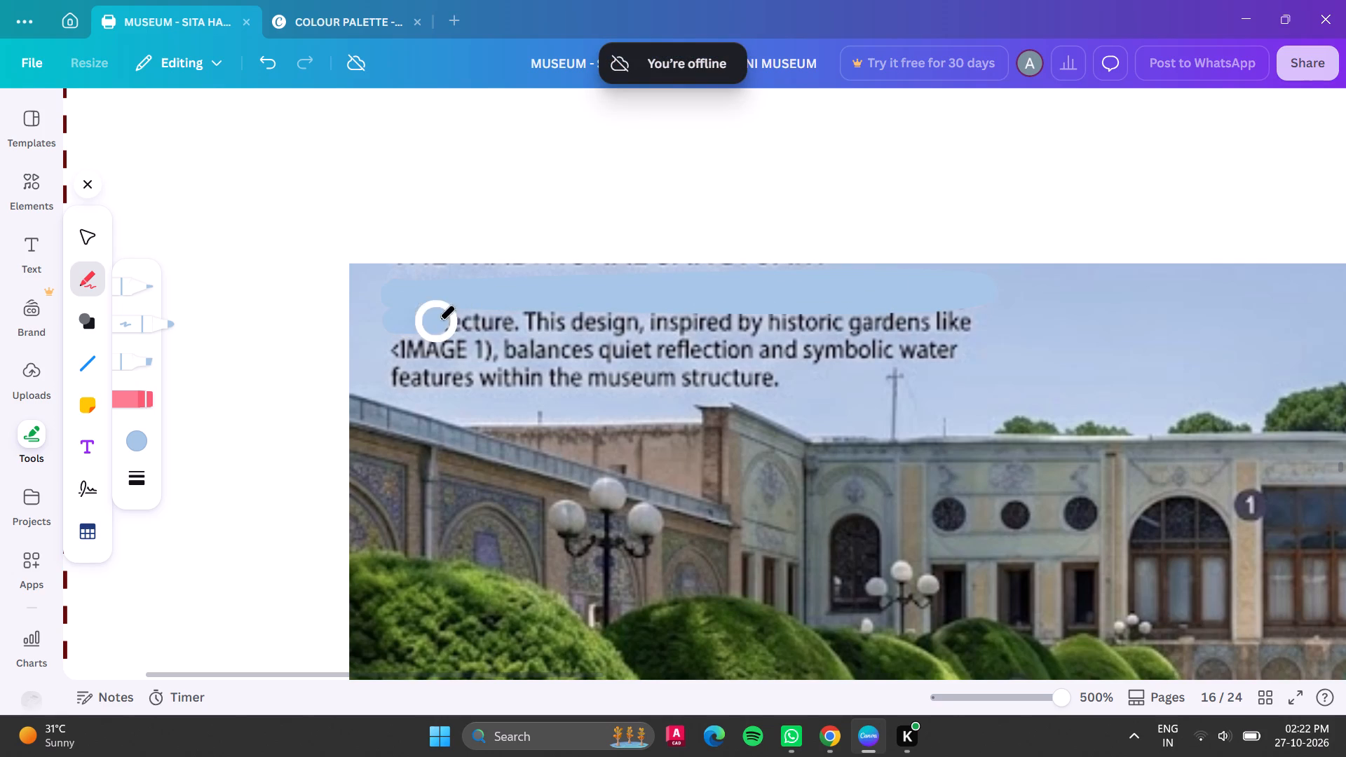
{"action": "left_click_drag", "start_coordinate": [439, 320], "coordinate": [687, 318]}
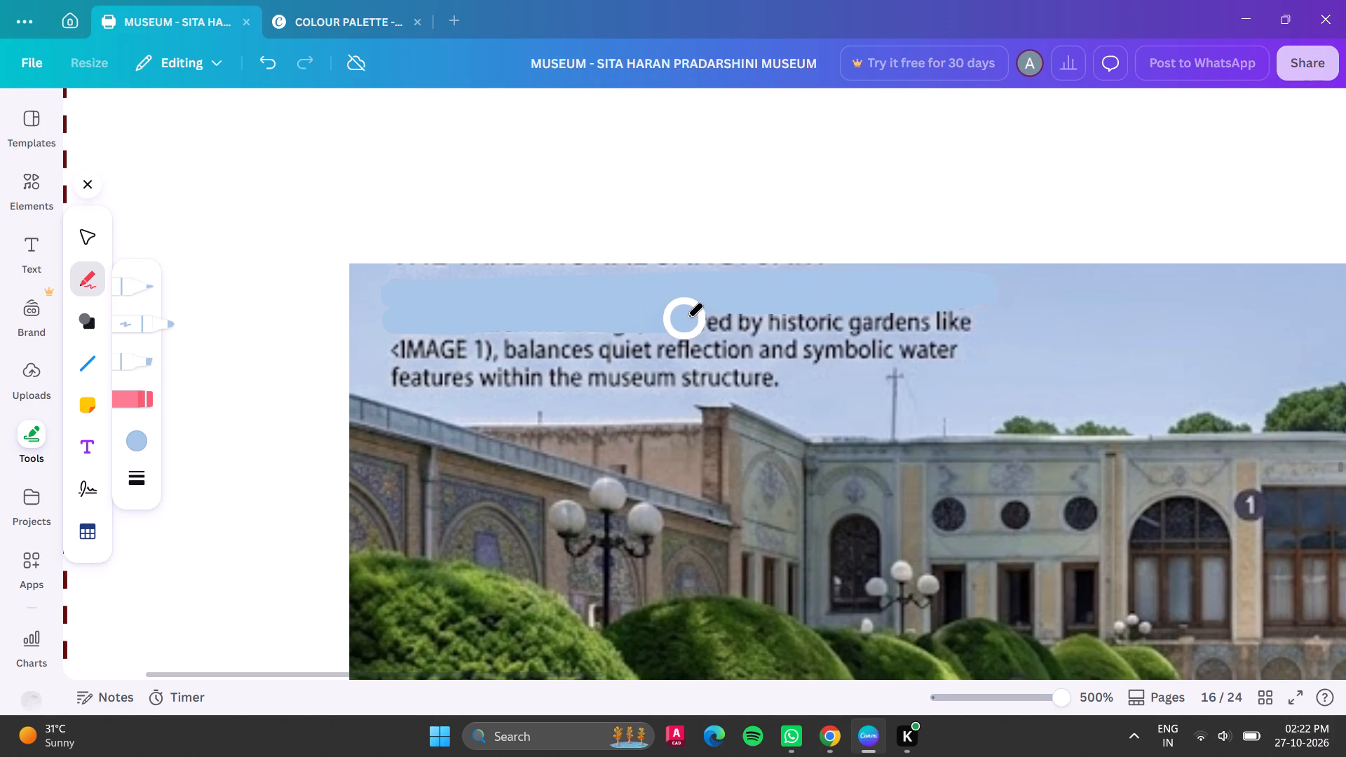
{"action": "left_click_drag", "start_coordinate": [687, 318], "coordinate": [961, 320]}
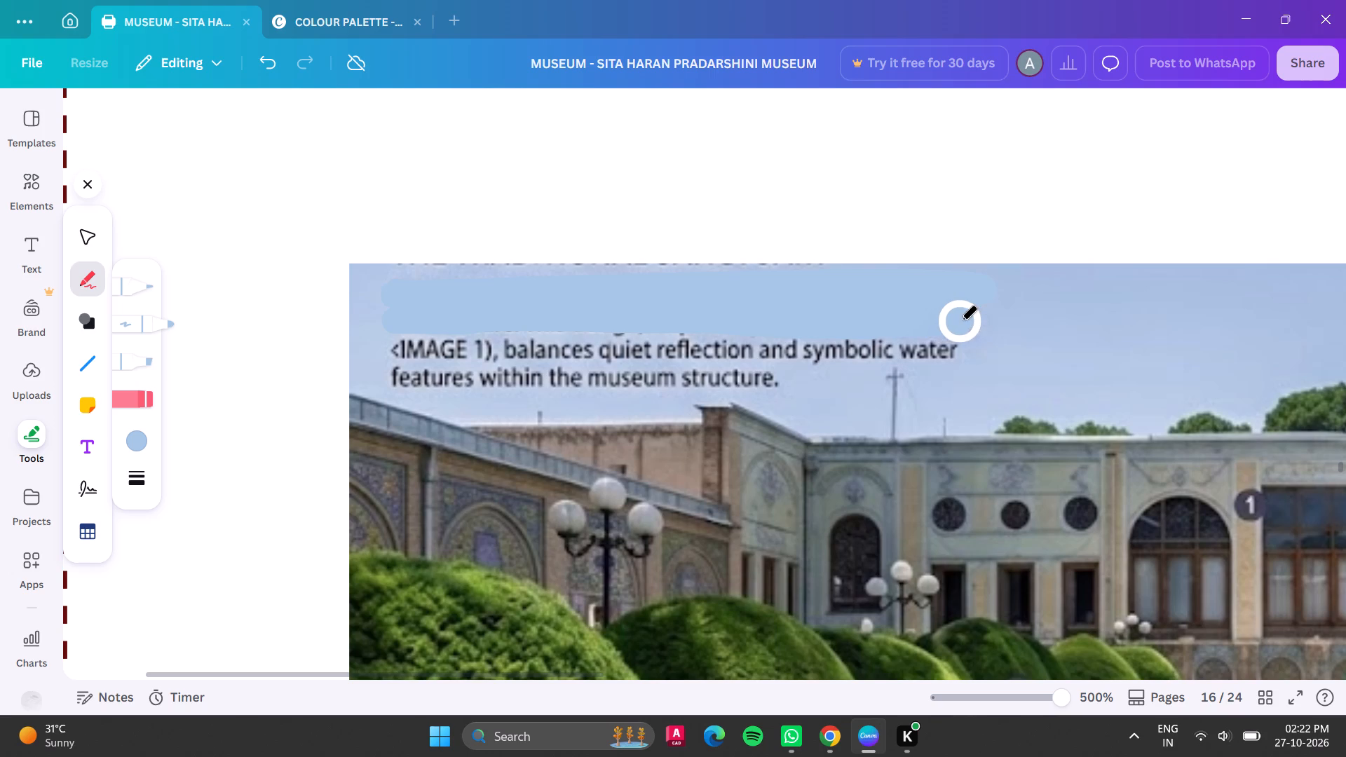
{"action": "left_click_drag", "start_coordinate": [961, 320], "coordinate": [967, 320]}
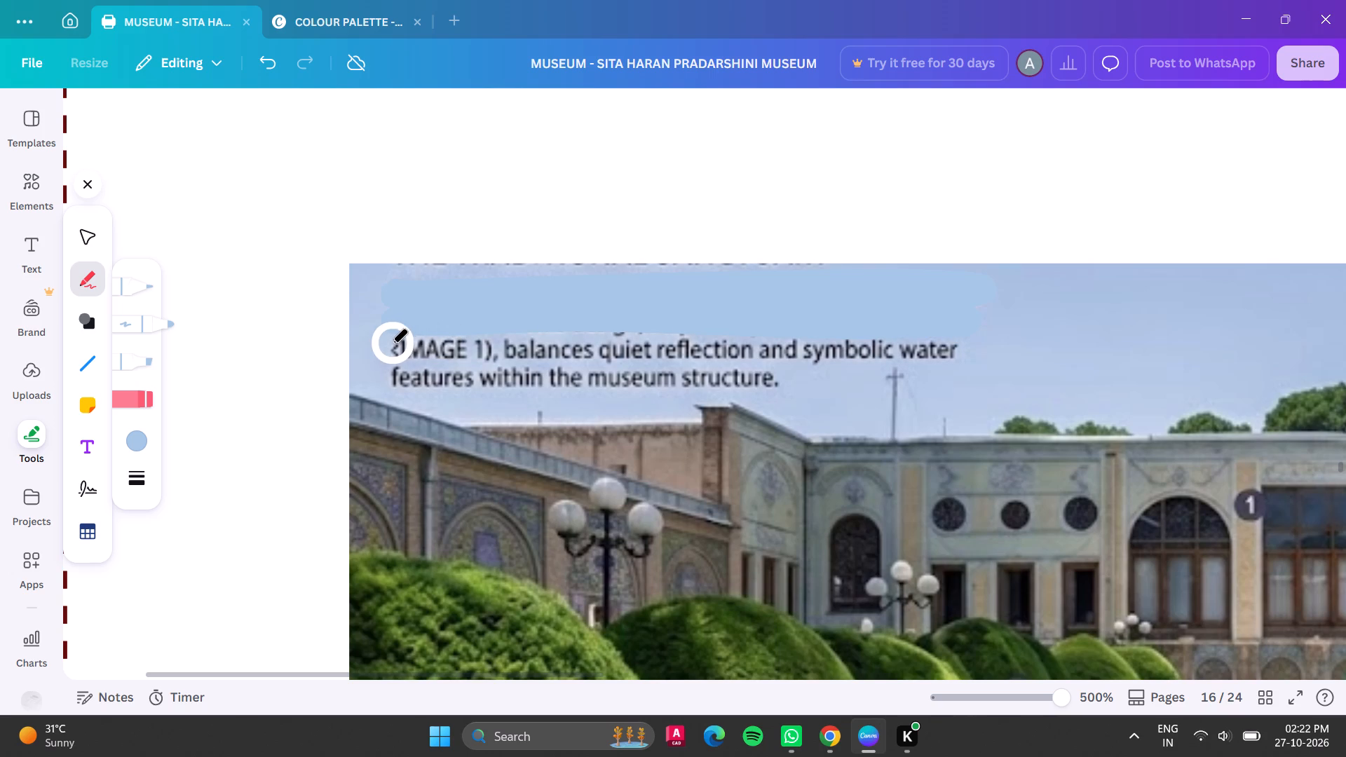
{"action": "left_click_drag", "start_coordinate": [392, 343], "coordinate": [694, 346]}
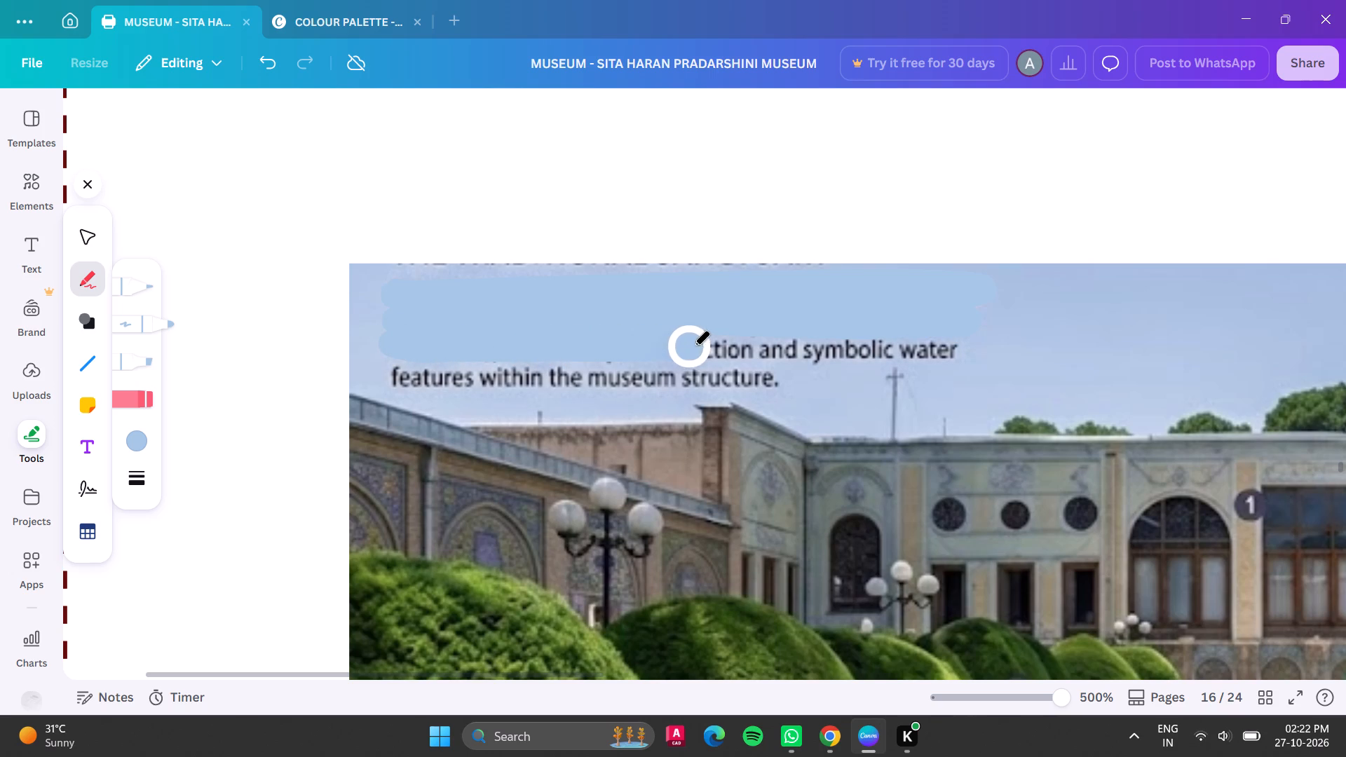
{"action": "left_click_drag", "start_coordinate": [694, 346], "coordinate": [973, 343]}
{"action": "left_click_drag", "start_coordinate": [391, 376], "coordinate": [477, 373]}
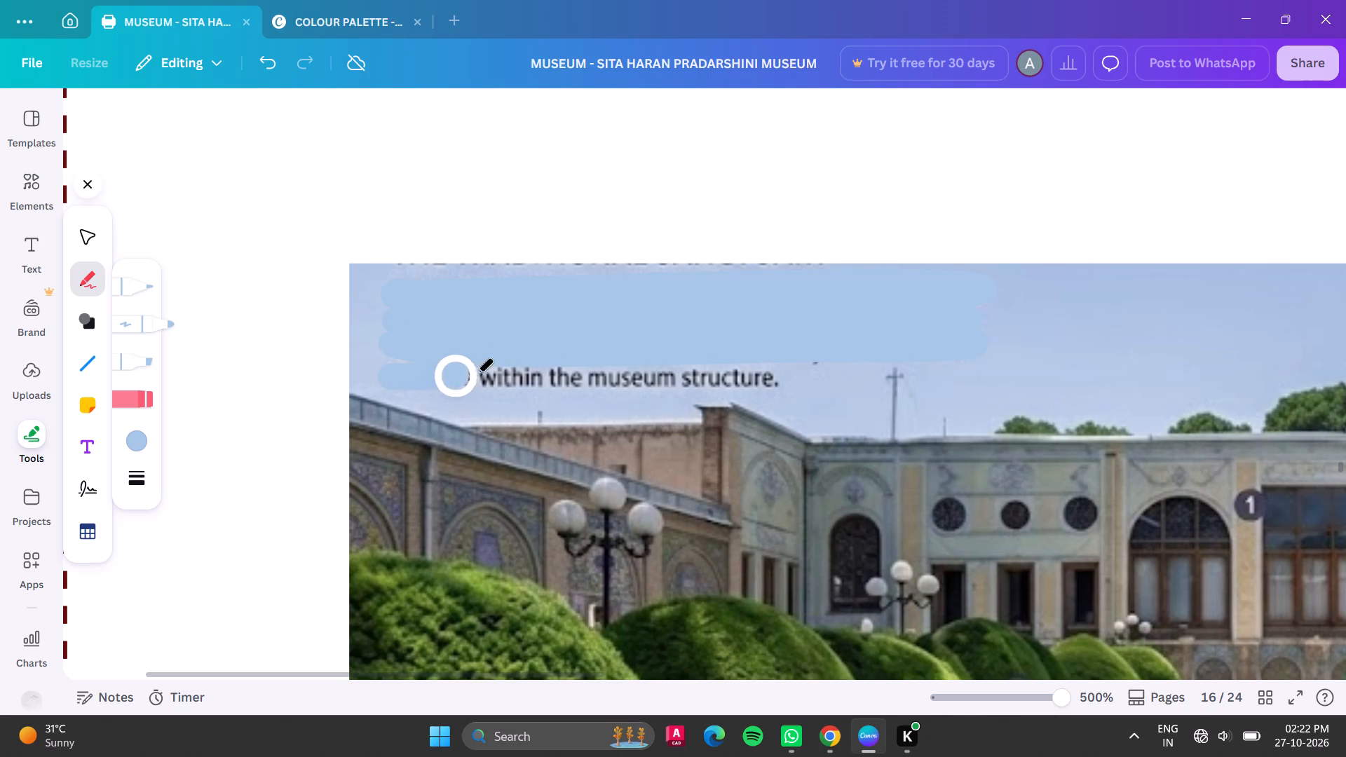
{"action": "left_click_drag", "start_coordinate": [477, 373], "coordinate": [770, 371]}
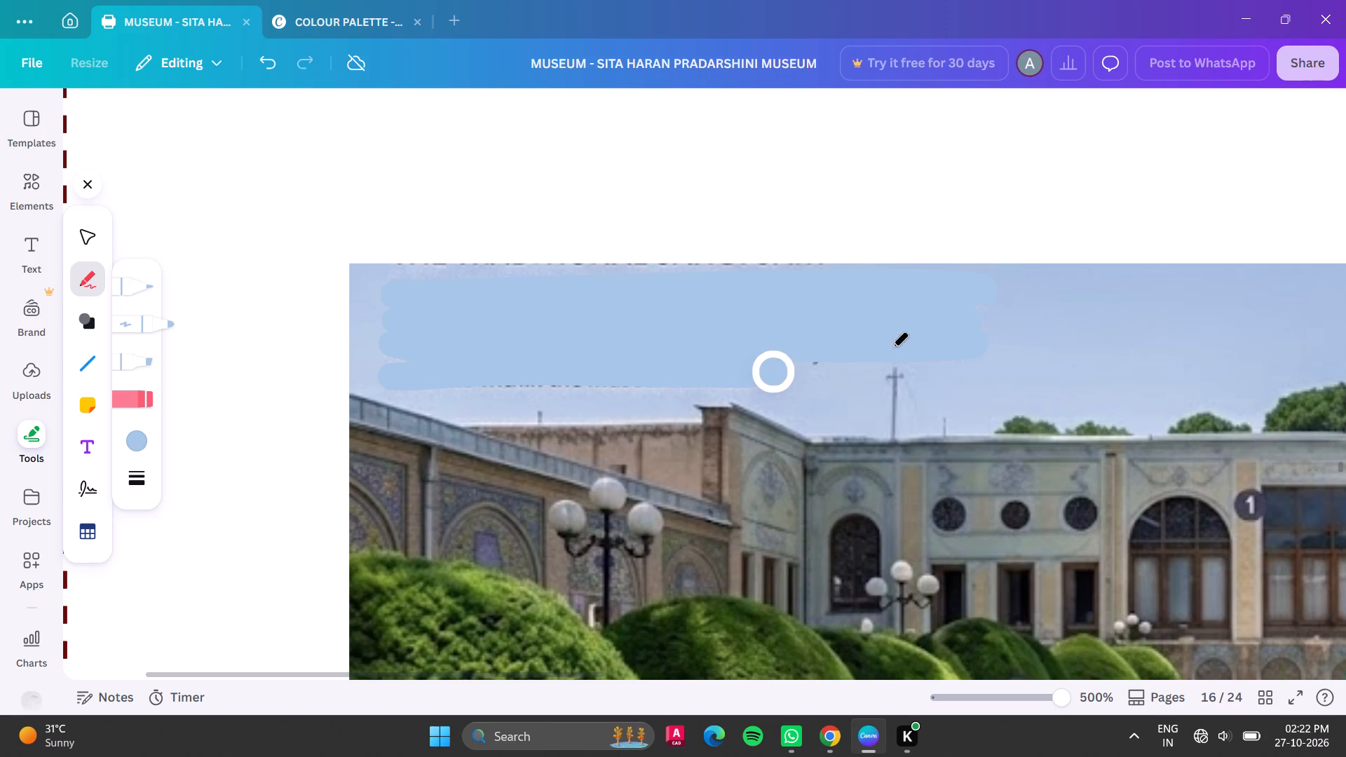
Dab sky-blue marker over the letter remnants along the painted paragraph's lower edge, mainly beneath the last line.
{"action": "left_click", "coordinate": [815, 360]}
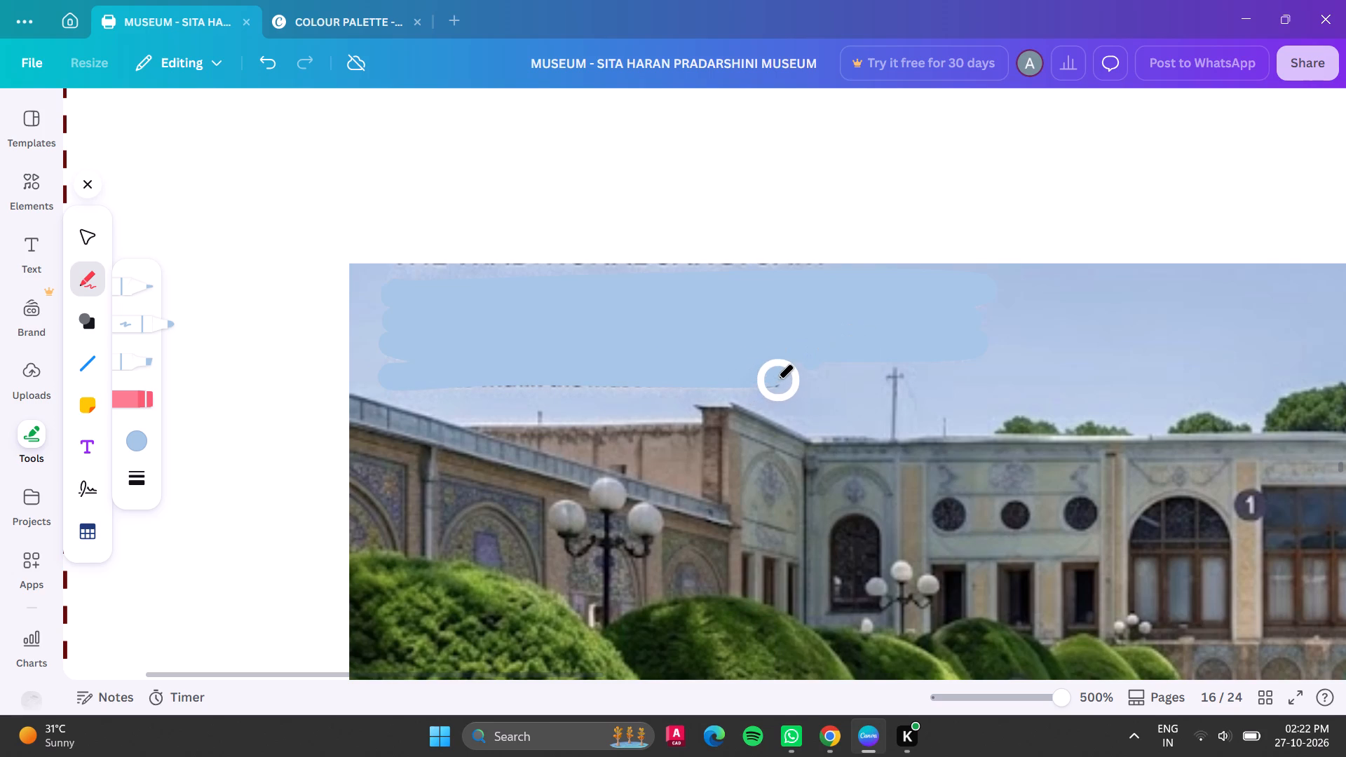
{"action": "left_click", "coordinate": [777, 379]}
{"action": "left_click", "coordinate": [564, 390]}
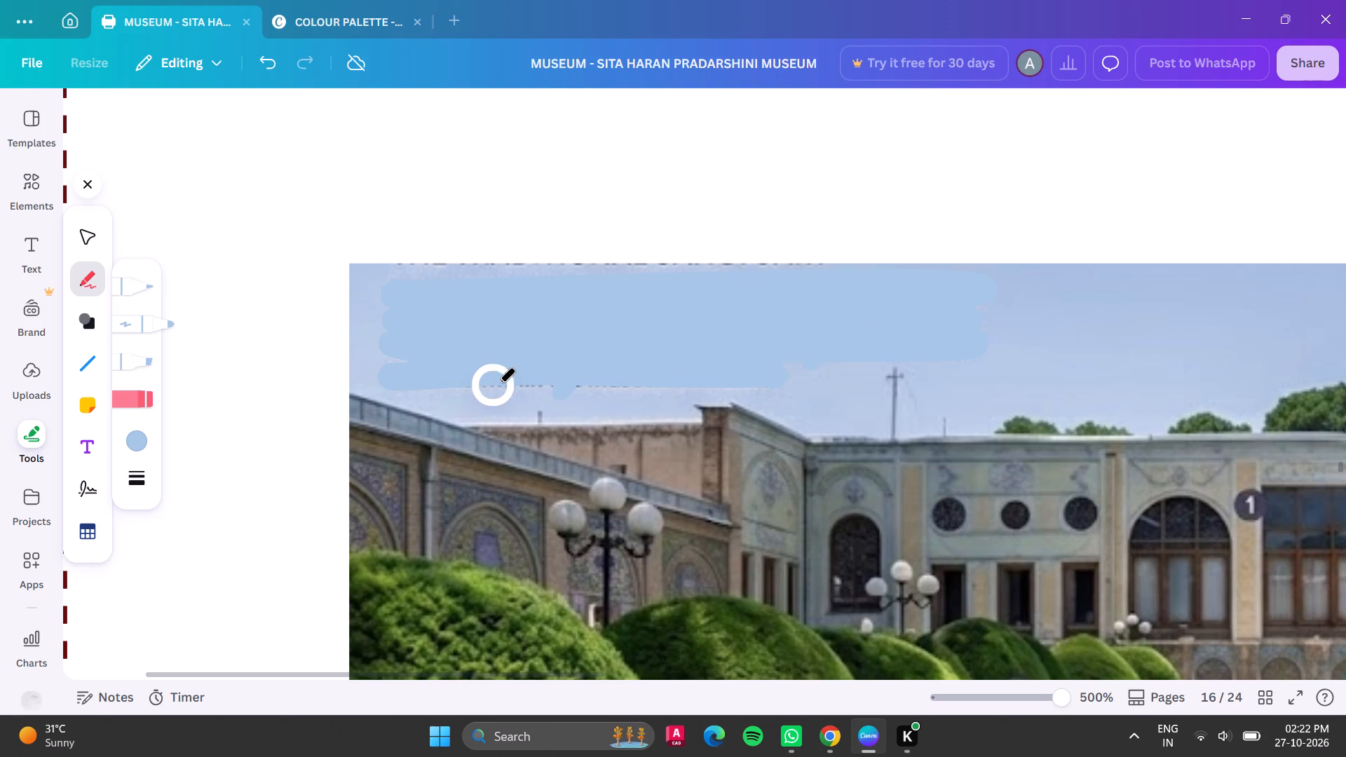
{"action": "left_click", "coordinate": [517, 381]}
{"action": "left_click", "coordinate": [538, 382]}
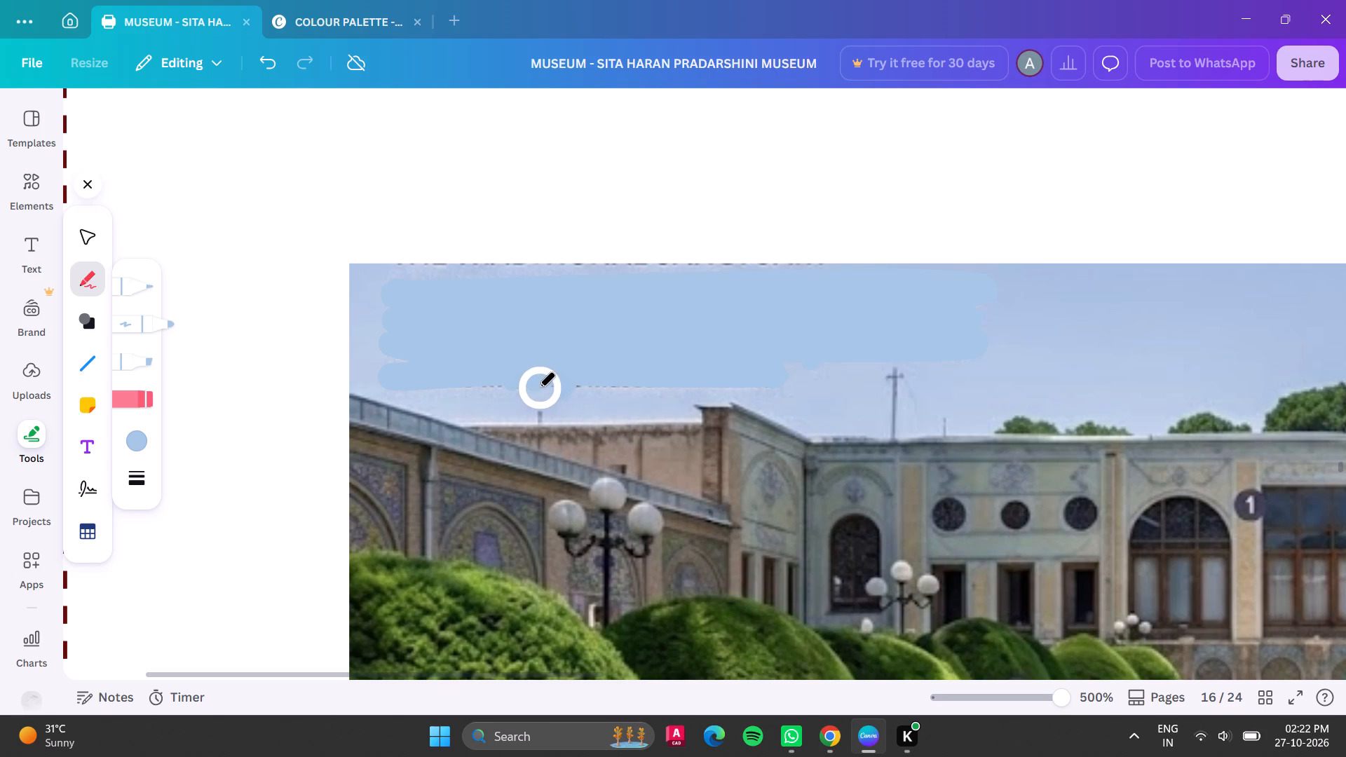
{"action": "left_click", "coordinate": [539, 387]}
{"action": "left_click", "coordinate": [541, 390]}
{"action": "left_click", "coordinate": [573, 385]}
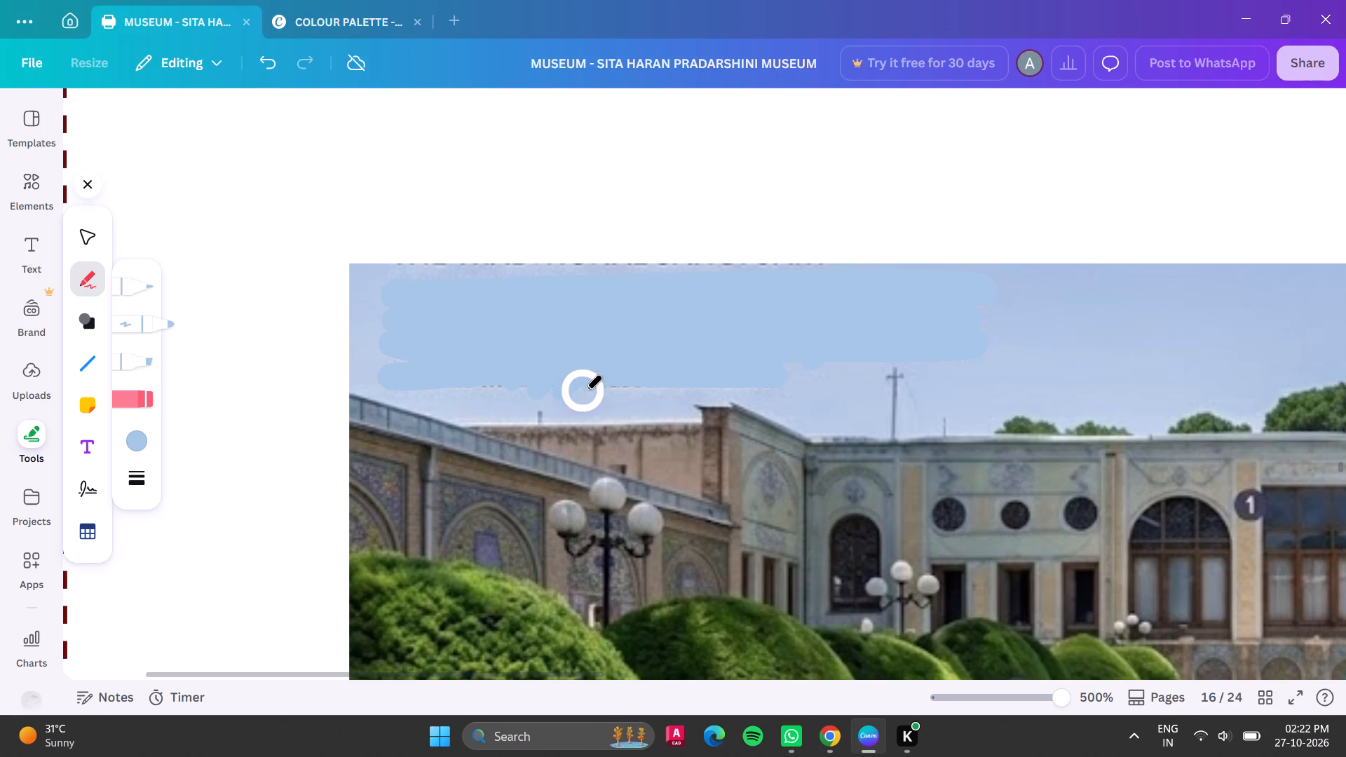
{"action": "left_click", "coordinate": [592, 386]}
{"action": "left_click", "coordinate": [629, 381]}
{"action": "left_click", "coordinate": [606, 386]}
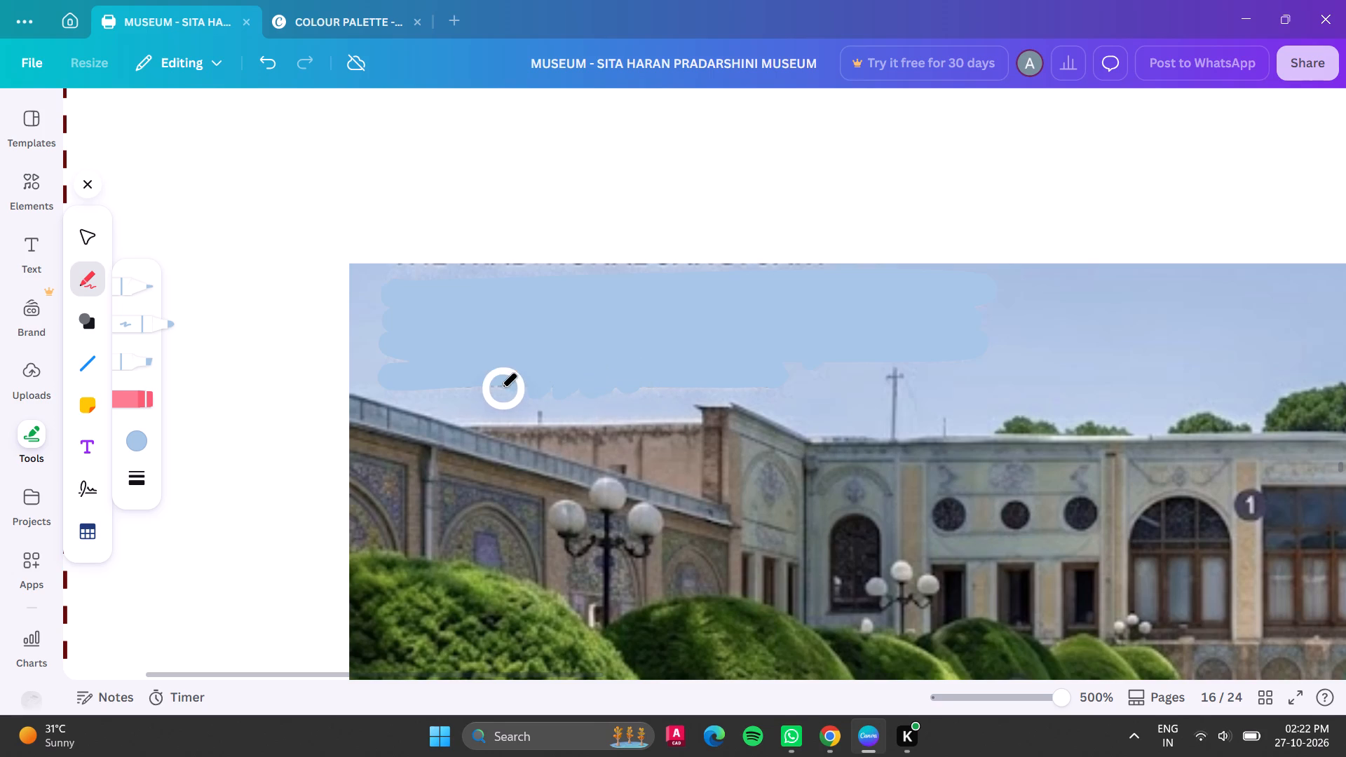
{"action": "left_click", "coordinate": [500, 388]}
{"action": "left_click", "coordinate": [456, 387]}
{"action": "left_click", "coordinate": [480, 386]}
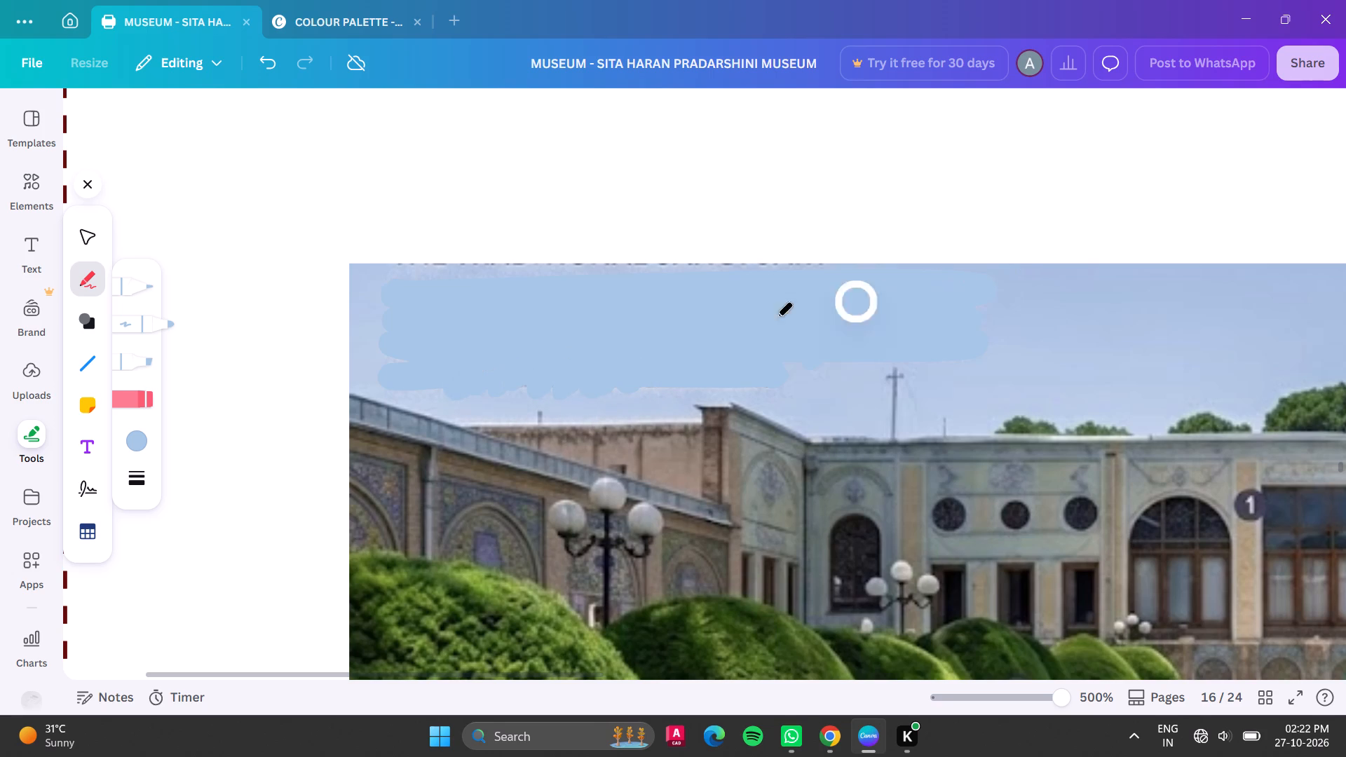
{"action": "key", "text": "Escape"}
{"action": "left_click", "coordinate": [822, 165]}
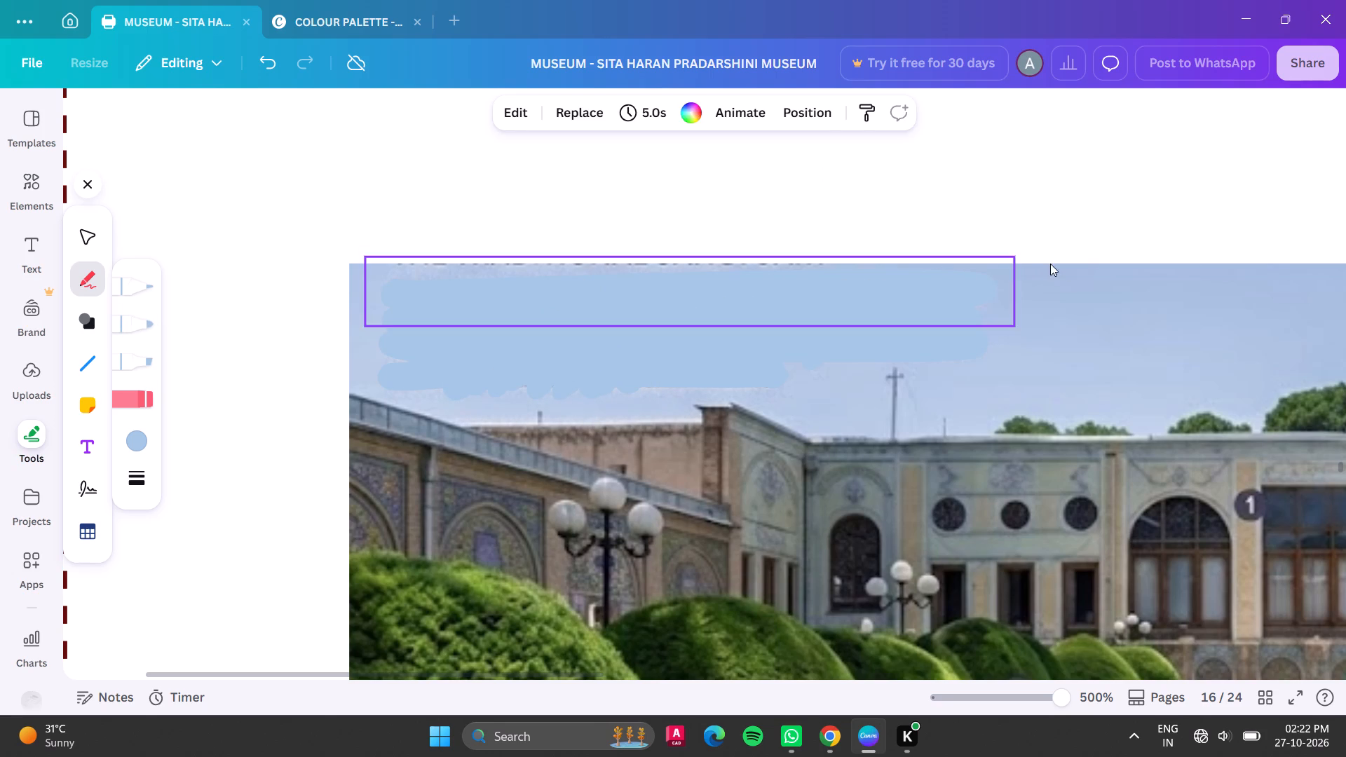
Crop the courtyard image's top edge slightly to cut off the remnant of the clipped heading.
{"action": "left_click", "coordinate": [1086, 268]}
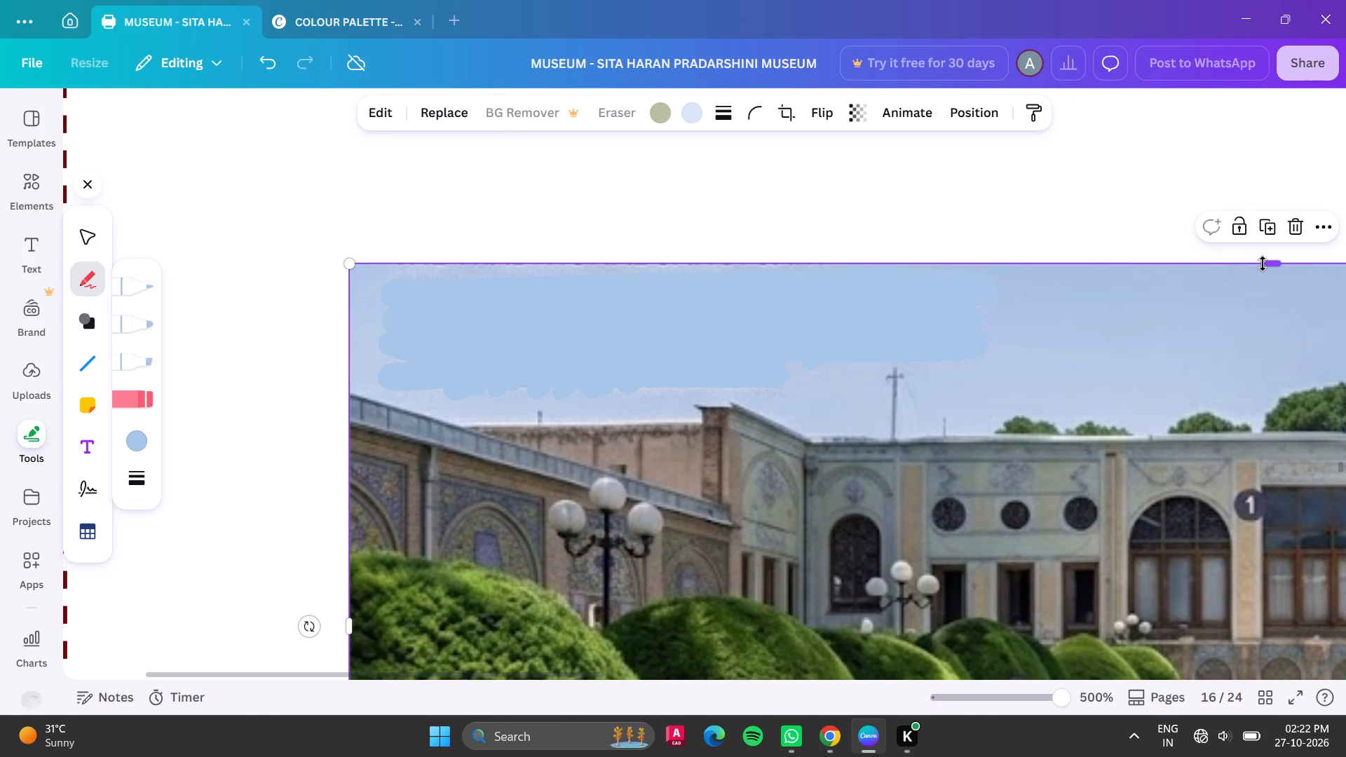
{"action": "left_click", "coordinate": [1263, 264]}
{"action": "left_click", "coordinate": [723, 177]}
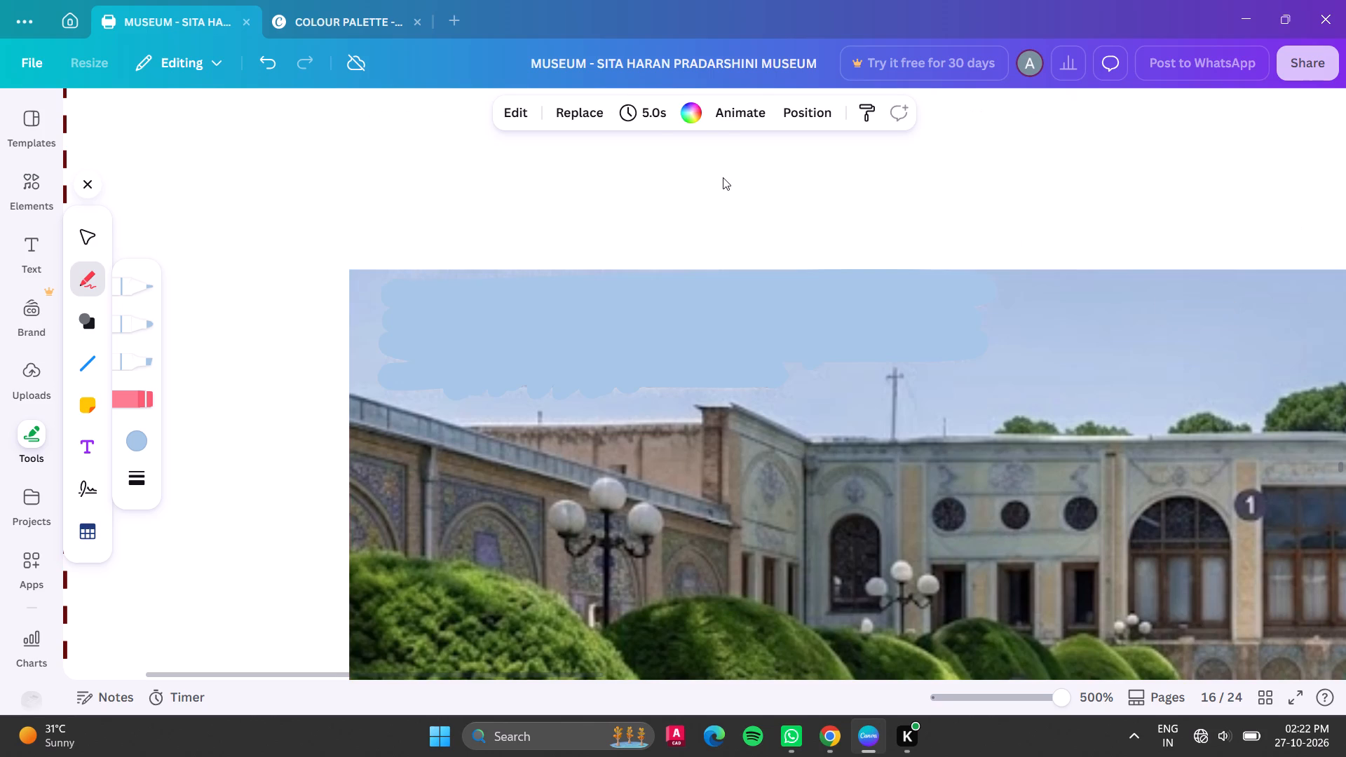
Select the courtyard image together with all its sky-blue strokes and enlarge them proportionally.
{"action": "left_click", "coordinate": [1009, 698]}
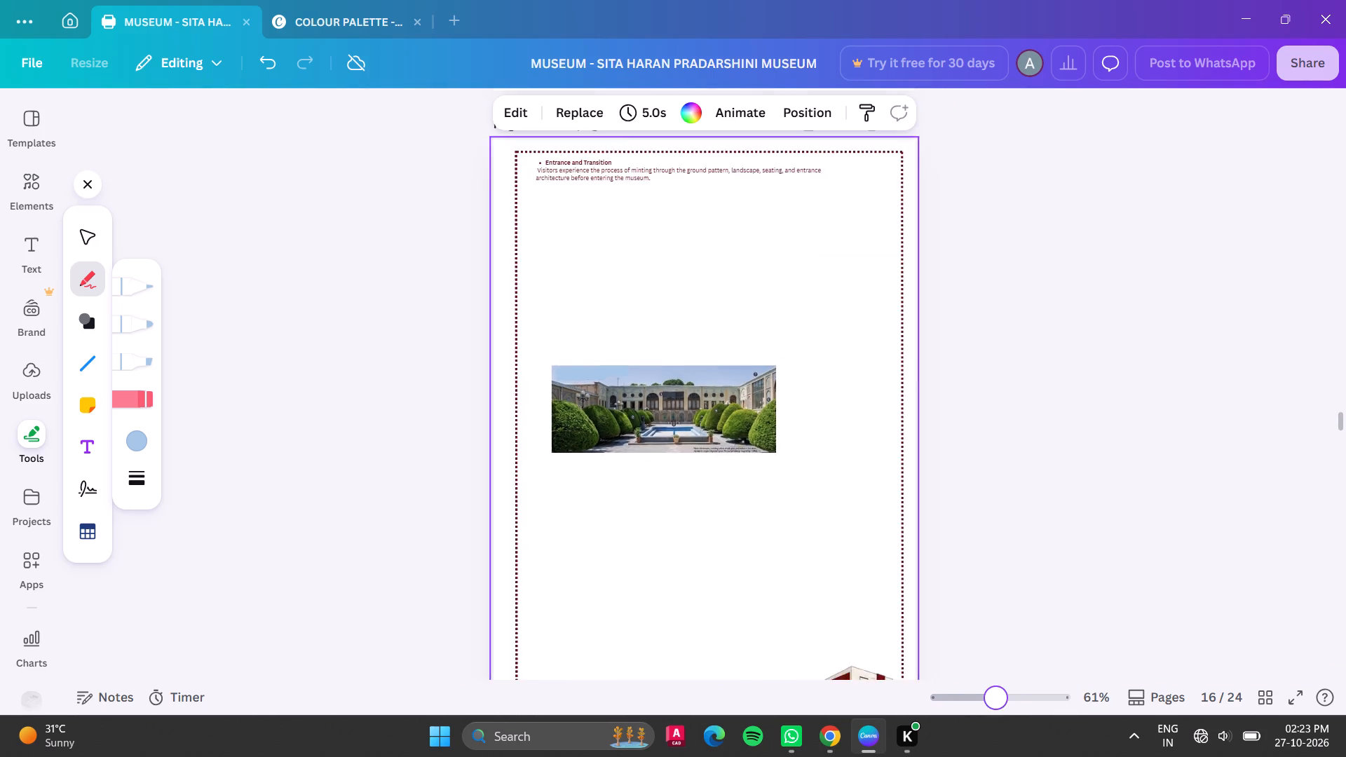
{"action": "left_click_drag", "start_coordinate": [920, 607], "coordinate": [450, 298]}
{"action": "scroll", "coordinate": [696, 369], "scroll_direction": "up", "scroll_amount": 3}
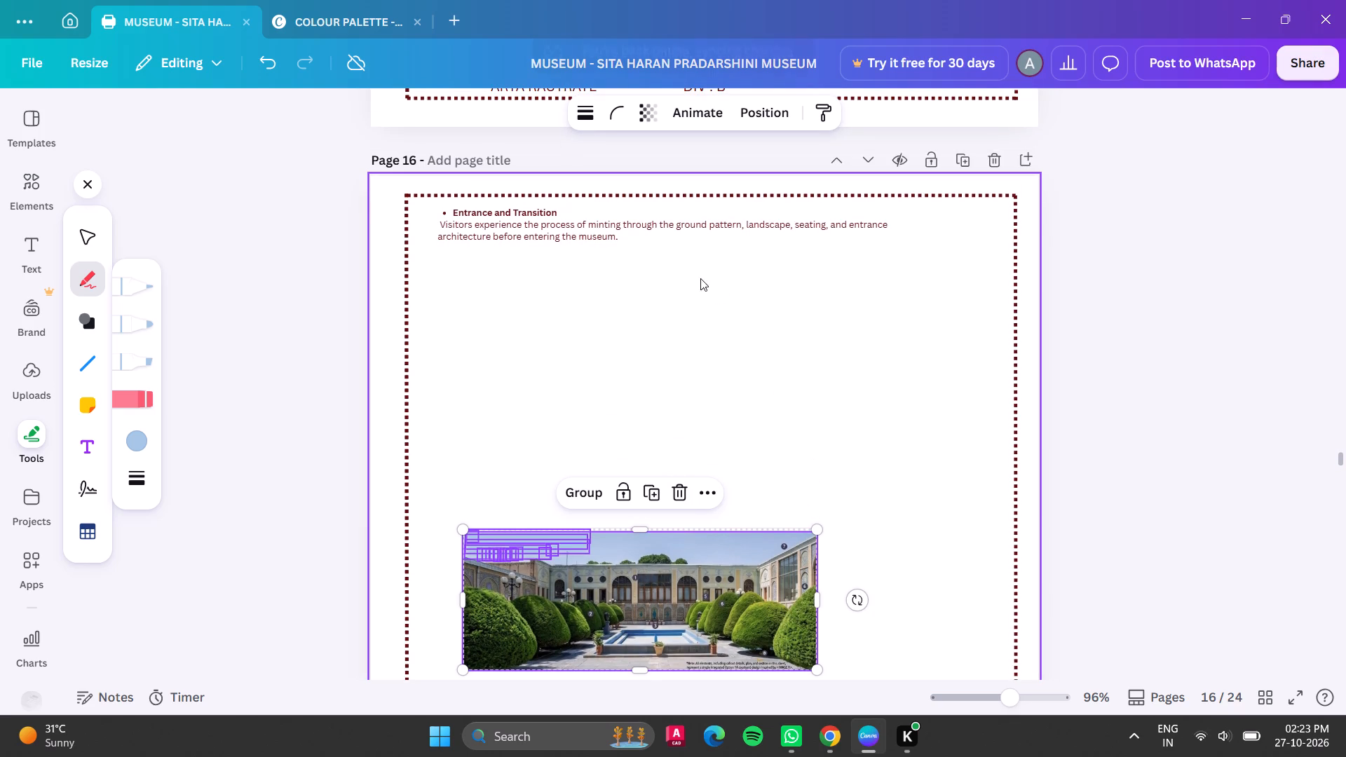
{"action": "left_click_drag", "start_coordinate": [817, 535], "coordinate": [851, 462]}
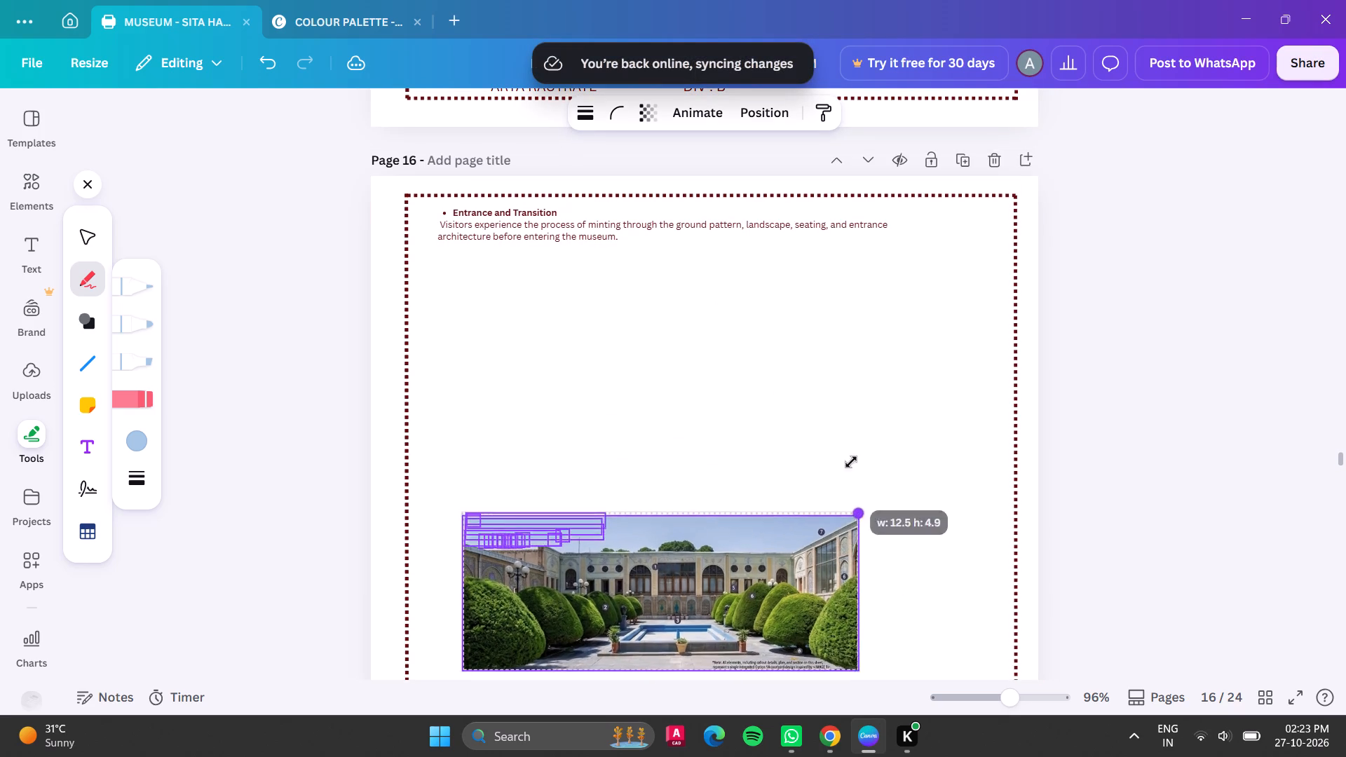
{"action": "left_click_drag", "start_coordinate": [851, 462], "coordinate": [901, 452]}
Move the image and its strokes directly beneath the "Entrance and Transition" paragraph on page 16.
{"action": "left_click_drag", "start_coordinate": [808, 618], "coordinate": [794, 424]}
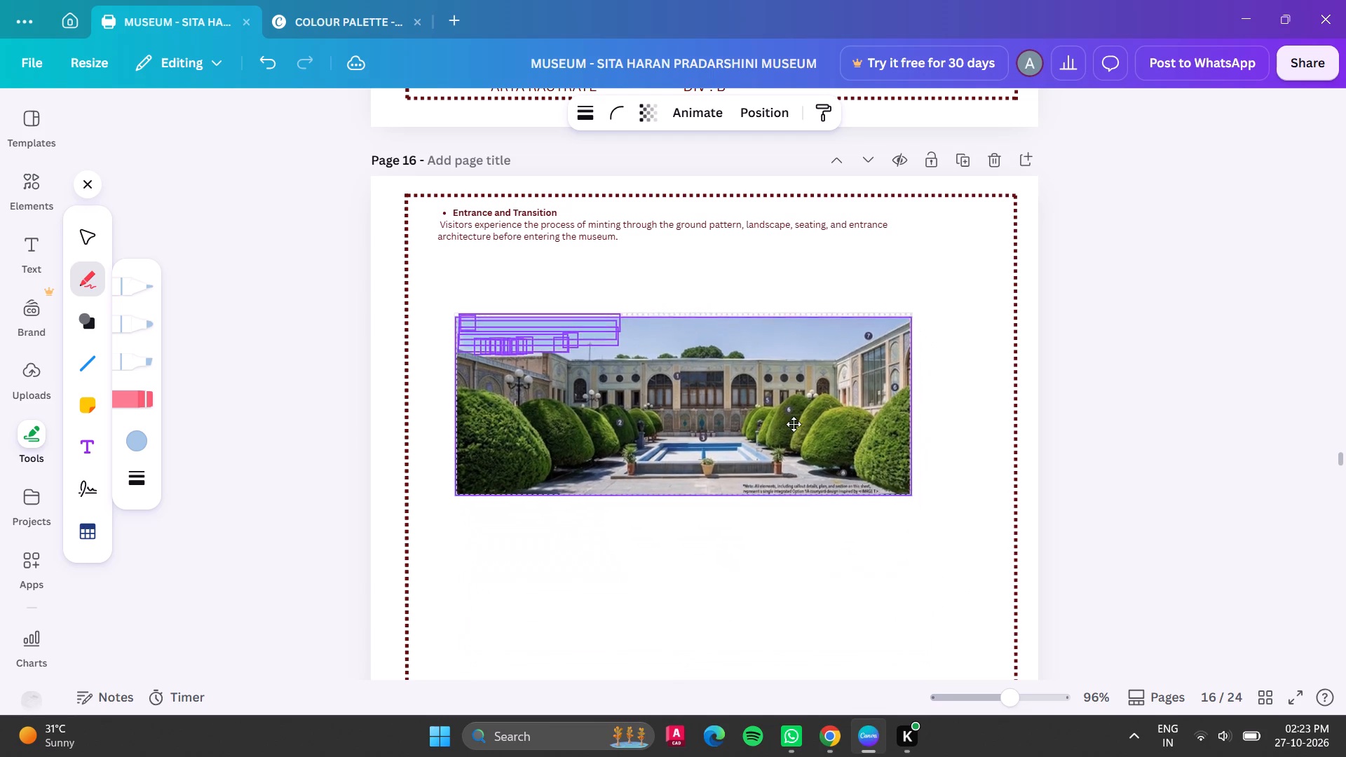
{"action": "left_click_drag", "start_coordinate": [794, 424], "coordinate": [798, 372]}
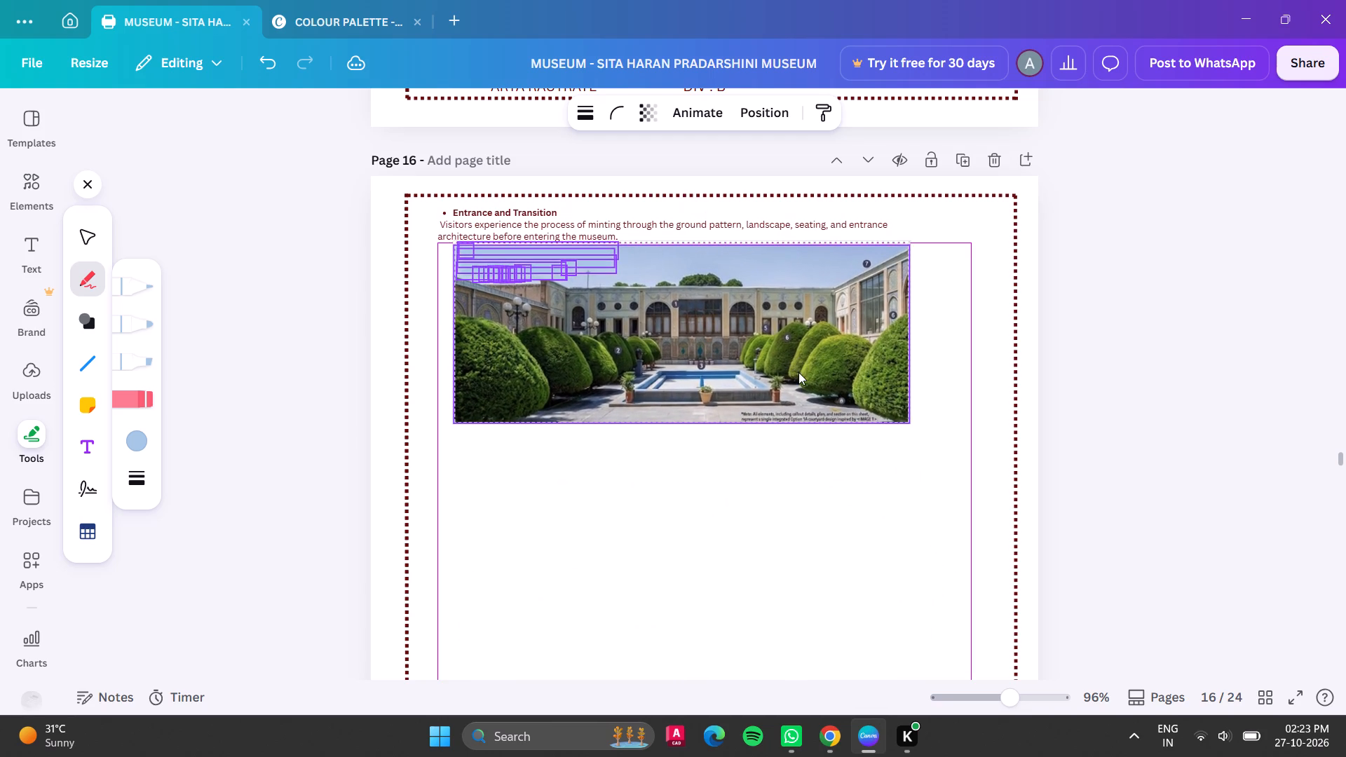
{"action": "left_click", "coordinate": [813, 613]}
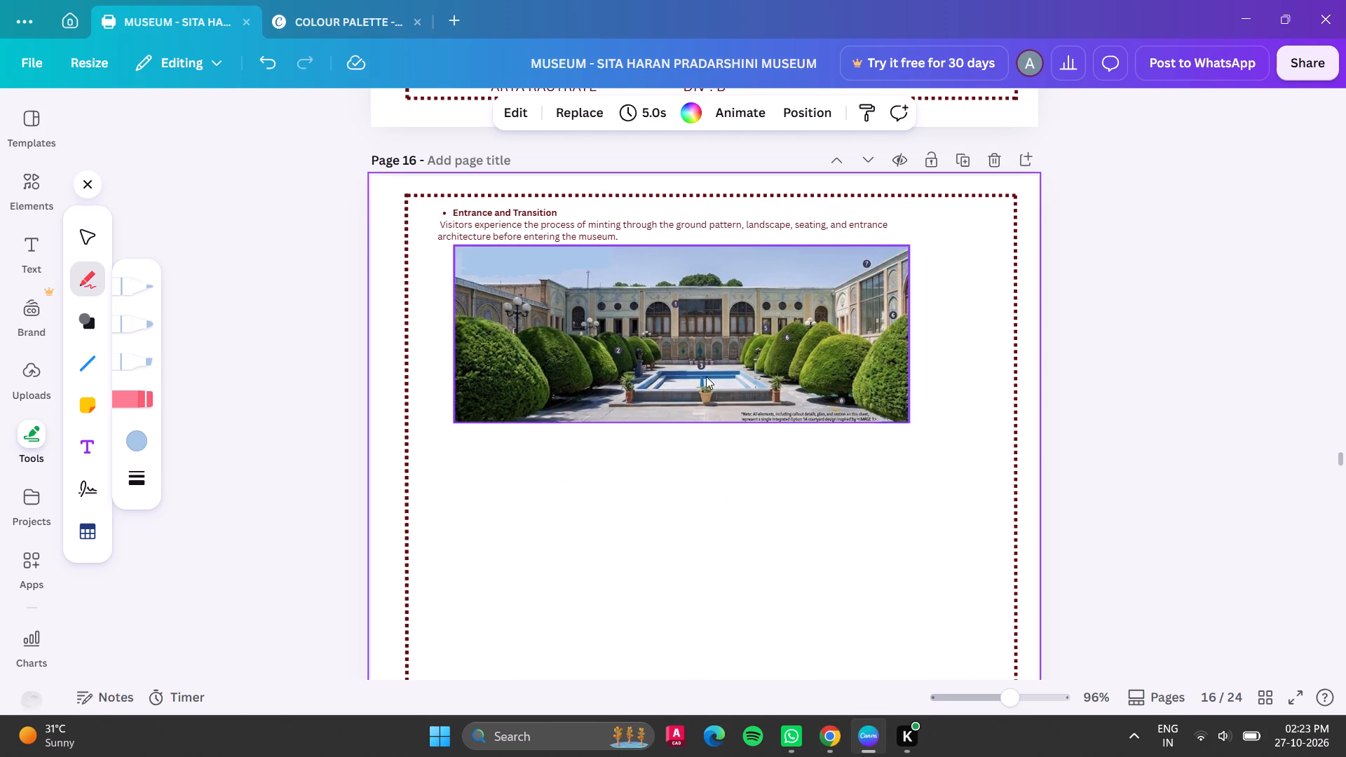
Set the marker colour to the design's light grey for the note at the courtyard image's bottom.
{"action": "left_click", "coordinate": [781, 410]}
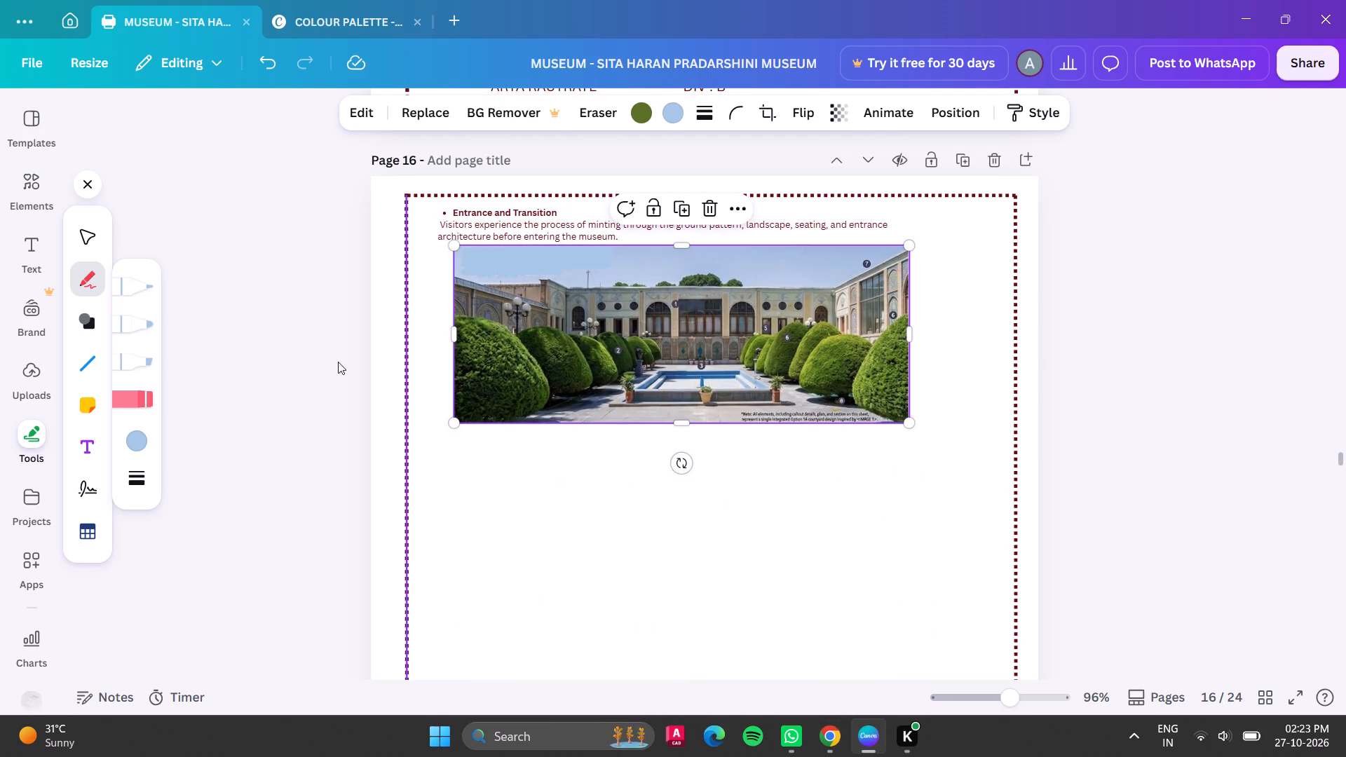
{"action": "left_click", "coordinate": [135, 444]}
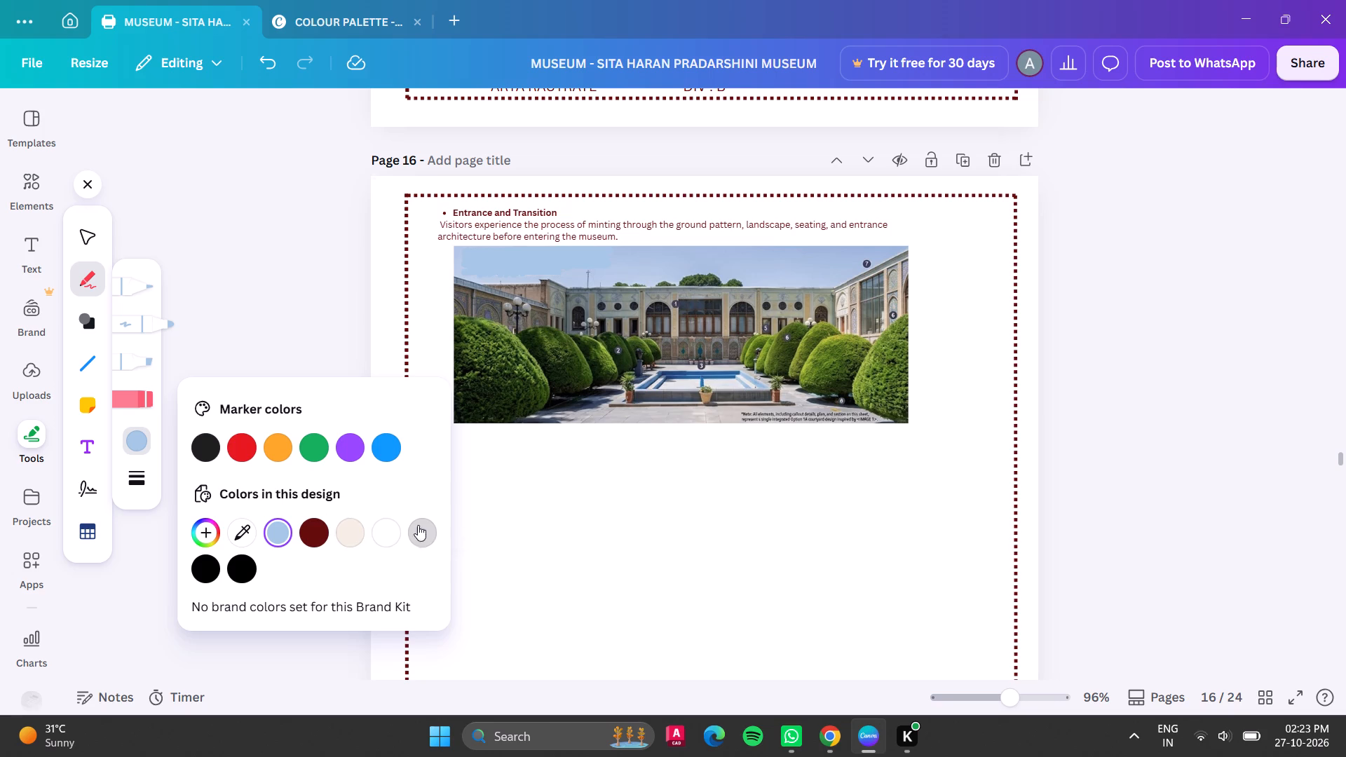
{"action": "left_click", "coordinate": [410, 533]}
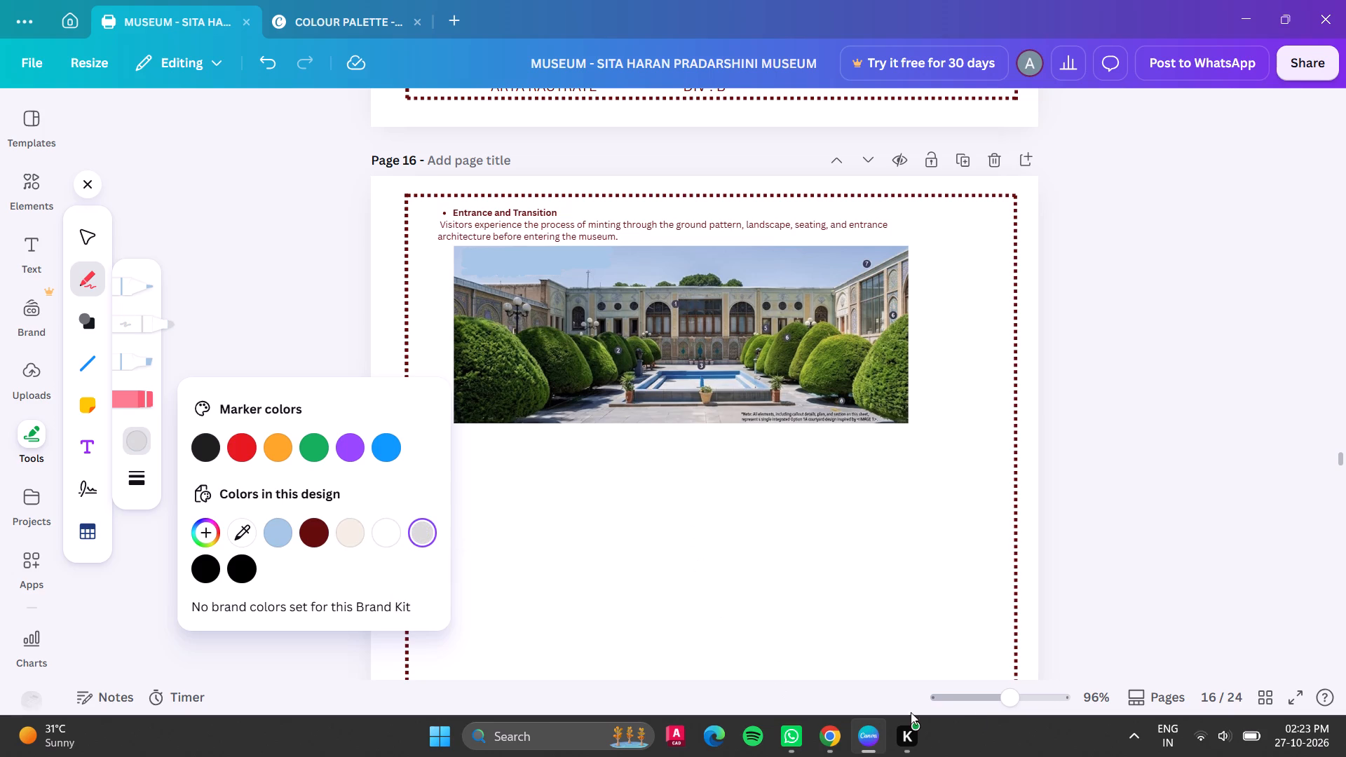
{"action": "left_click_drag", "start_coordinate": [1013, 691], "coordinate": [1056, 695]}
{"action": "scroll", "coordinate": [982, 585], "scroll_direction": "down", "scroll_amount": 1}
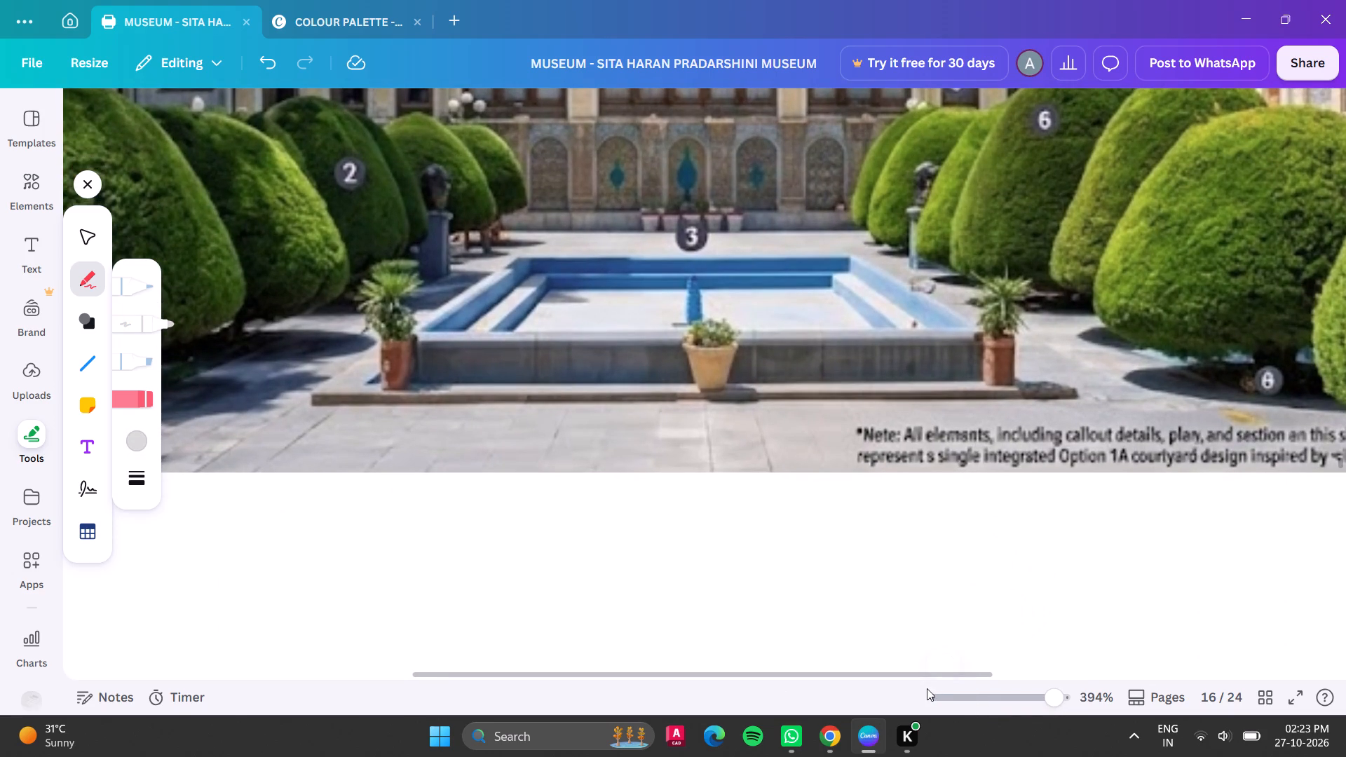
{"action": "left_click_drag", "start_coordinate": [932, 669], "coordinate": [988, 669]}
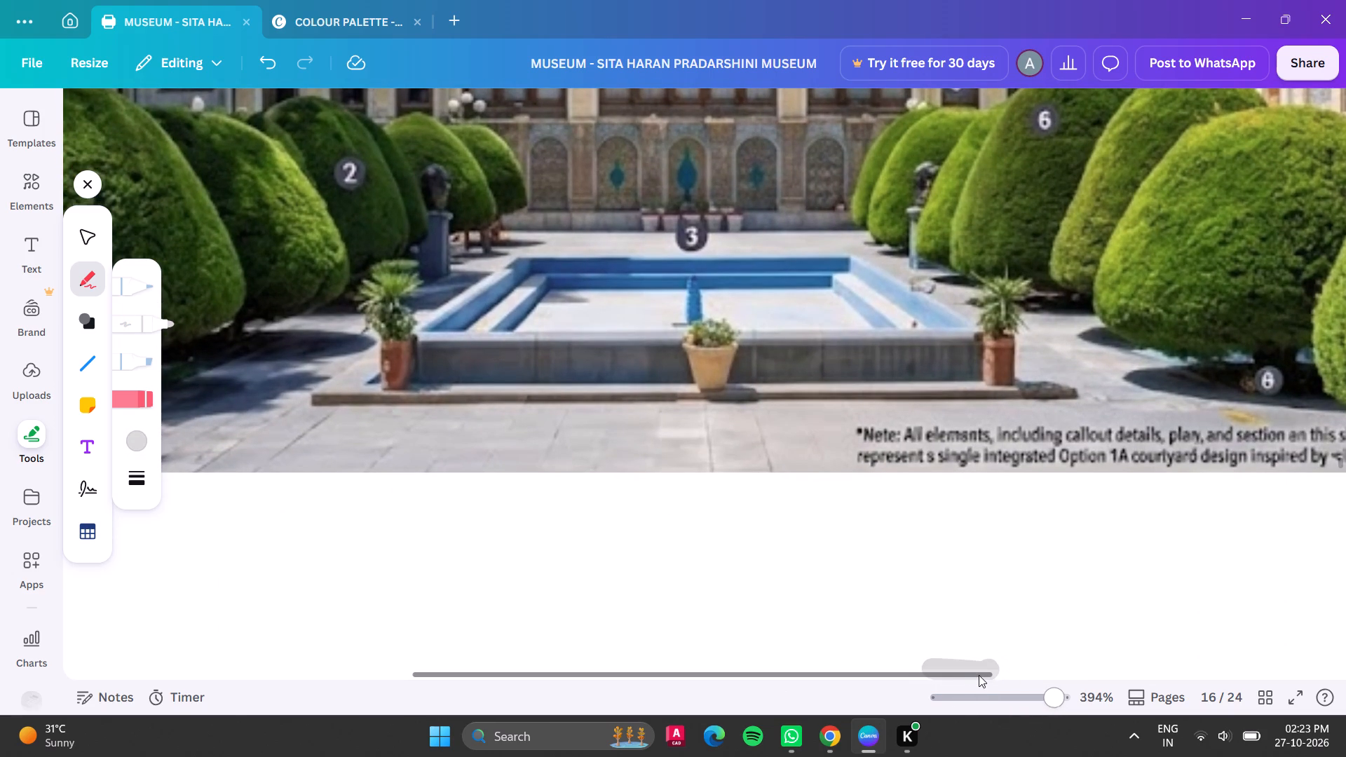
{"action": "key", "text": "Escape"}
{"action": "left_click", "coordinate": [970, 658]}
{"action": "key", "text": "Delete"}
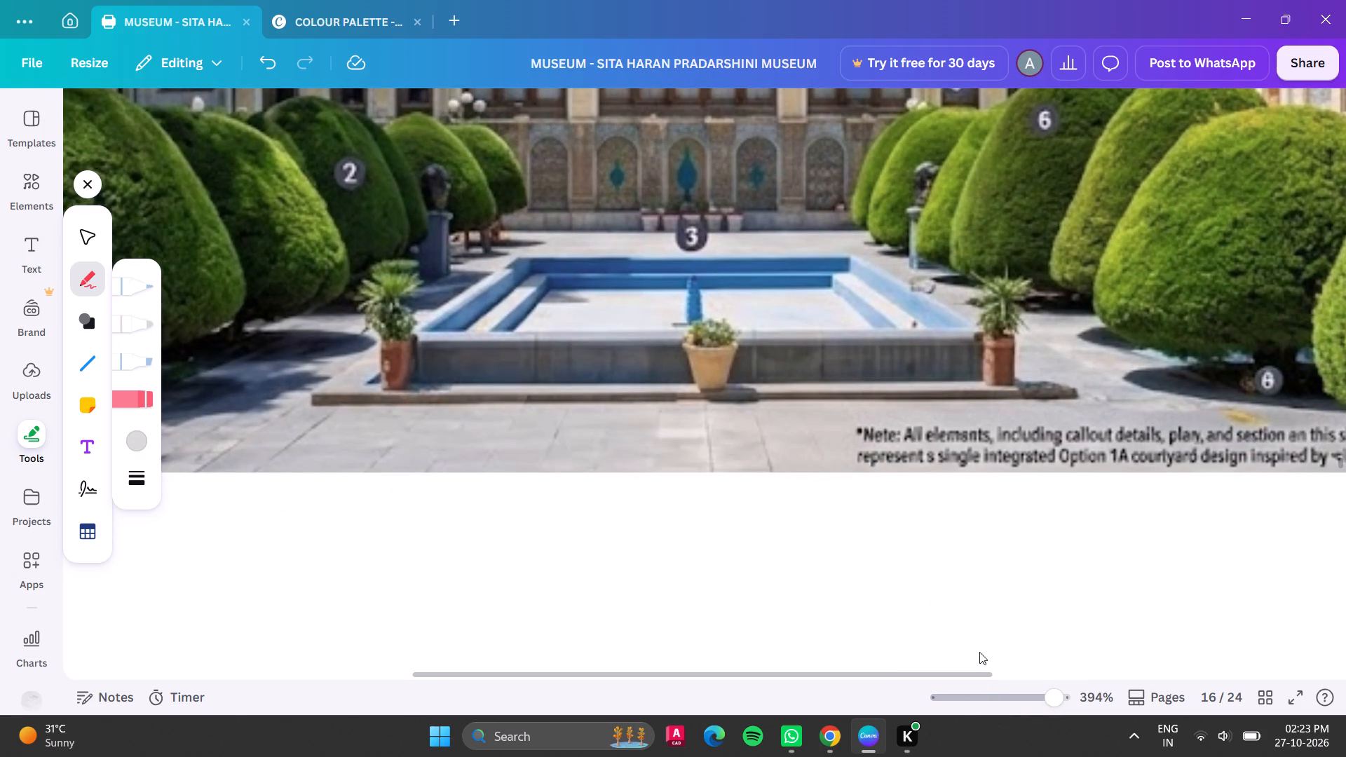
Cover both lines of the note at the courtyard image's bottom with light-grey marker strokes.
{"action": "left_click_drag", "start_coordinate": [958, 674], "coordinate": [1068, 670]}
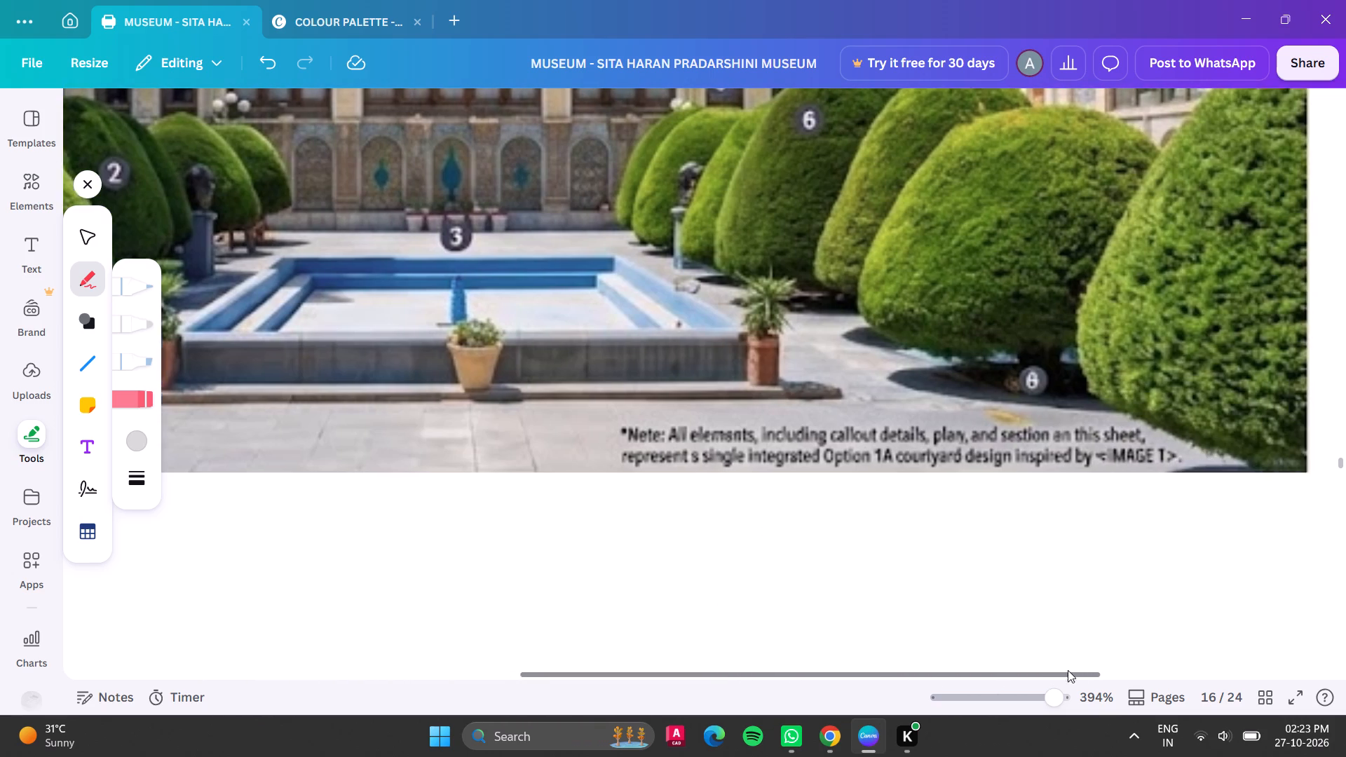
{"action": "left_click_drag", "start_coordinate": [1068, 670], "coordinate": [1070, 668]}
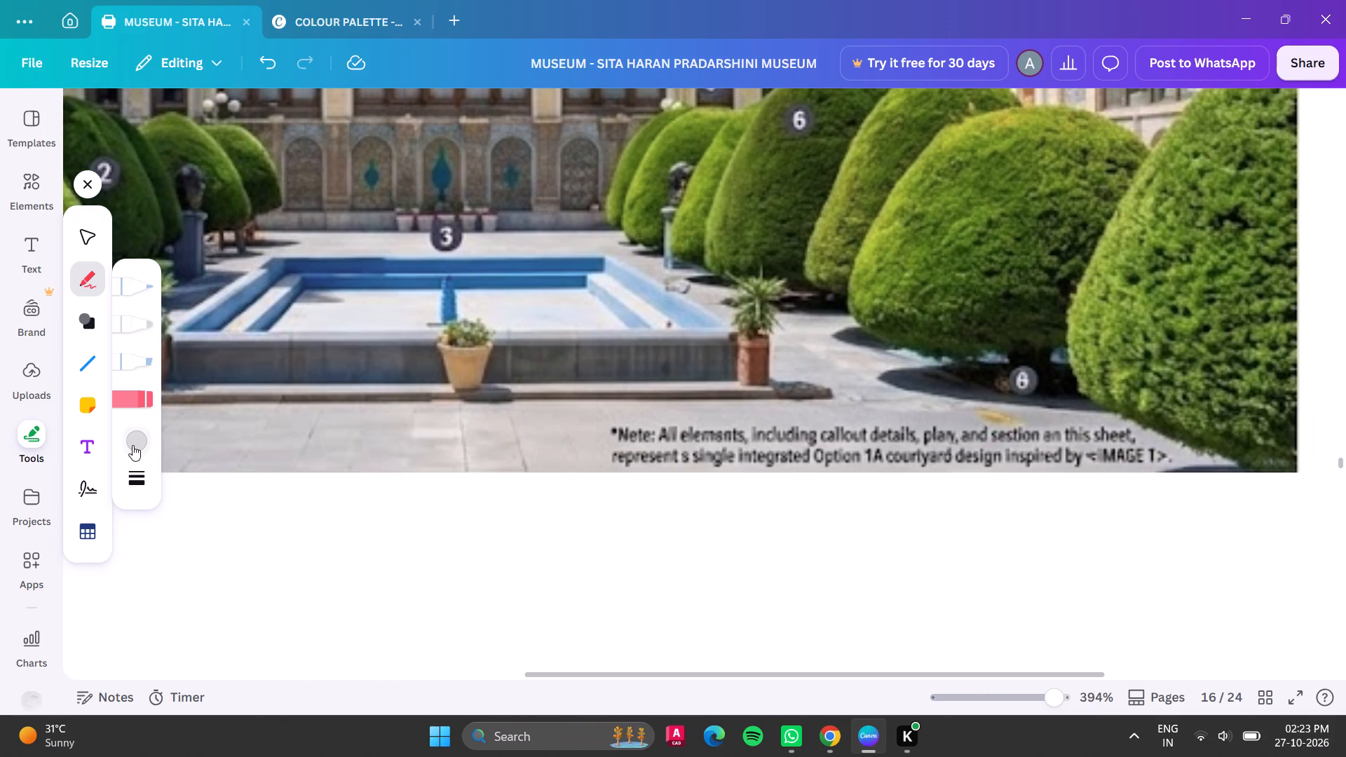
{"action": "left_click", "coordinate": [132, 444]}
{"action": "left_click", "coordinate": [137, 325]}
{"action": "left_click_drag", "start_coordinate": [621, 432], "coordinate": [808, 430]}
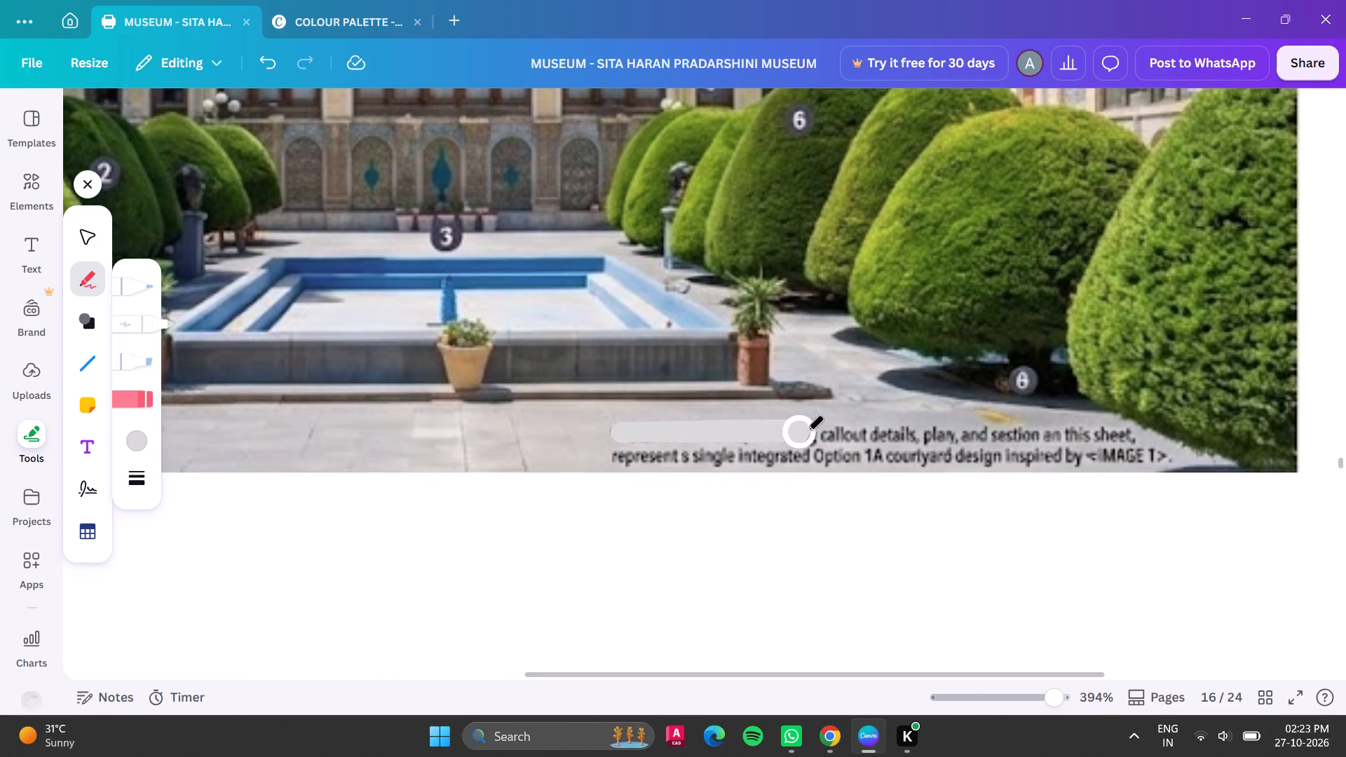
{"action": "left_click_drag", "start_coordinate": [808, 430], "coordinate": [1120, 432]}
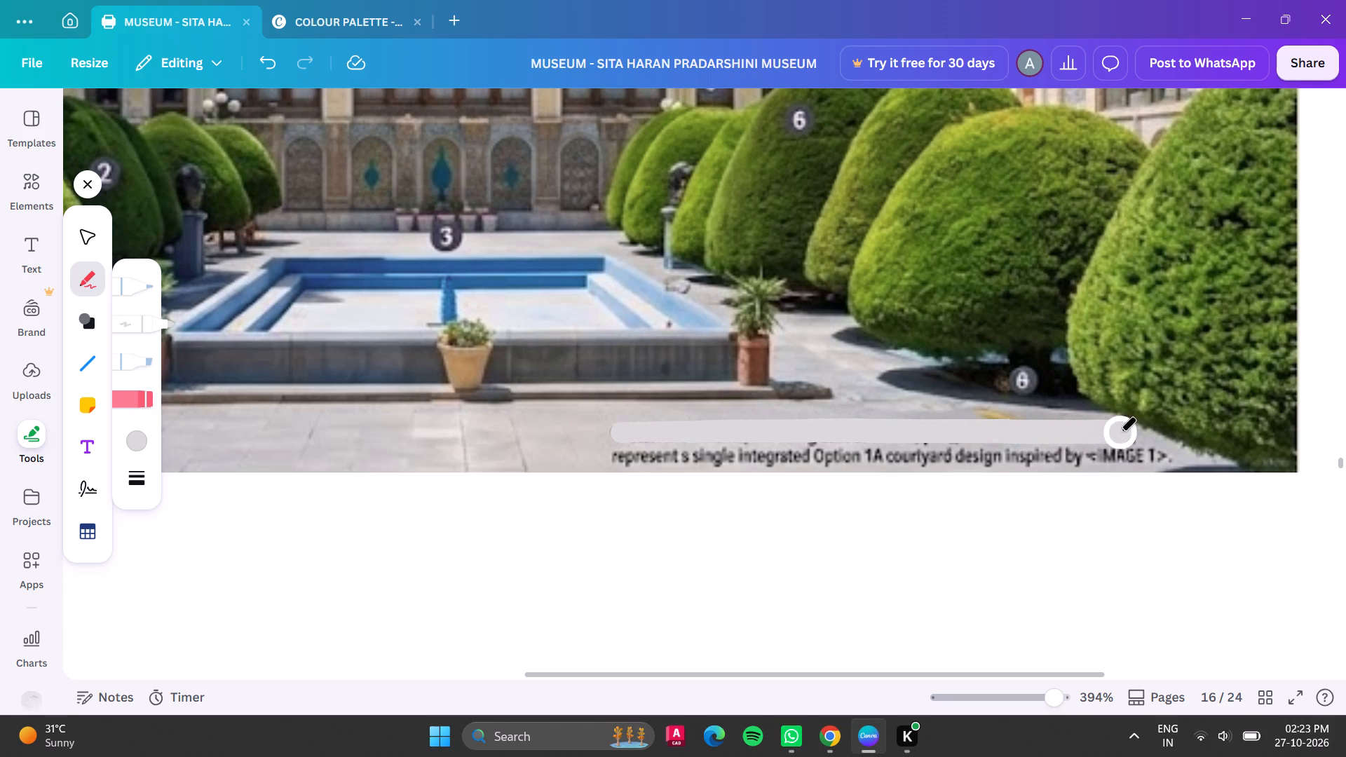
{"action": "left_click_drag", "start_coordinate": [1120, 432], "coordinate": [1127, 432]}
{"action": "left_click_drag", "start_coordinate": [616, 451], "coordinate": [693, 453]}
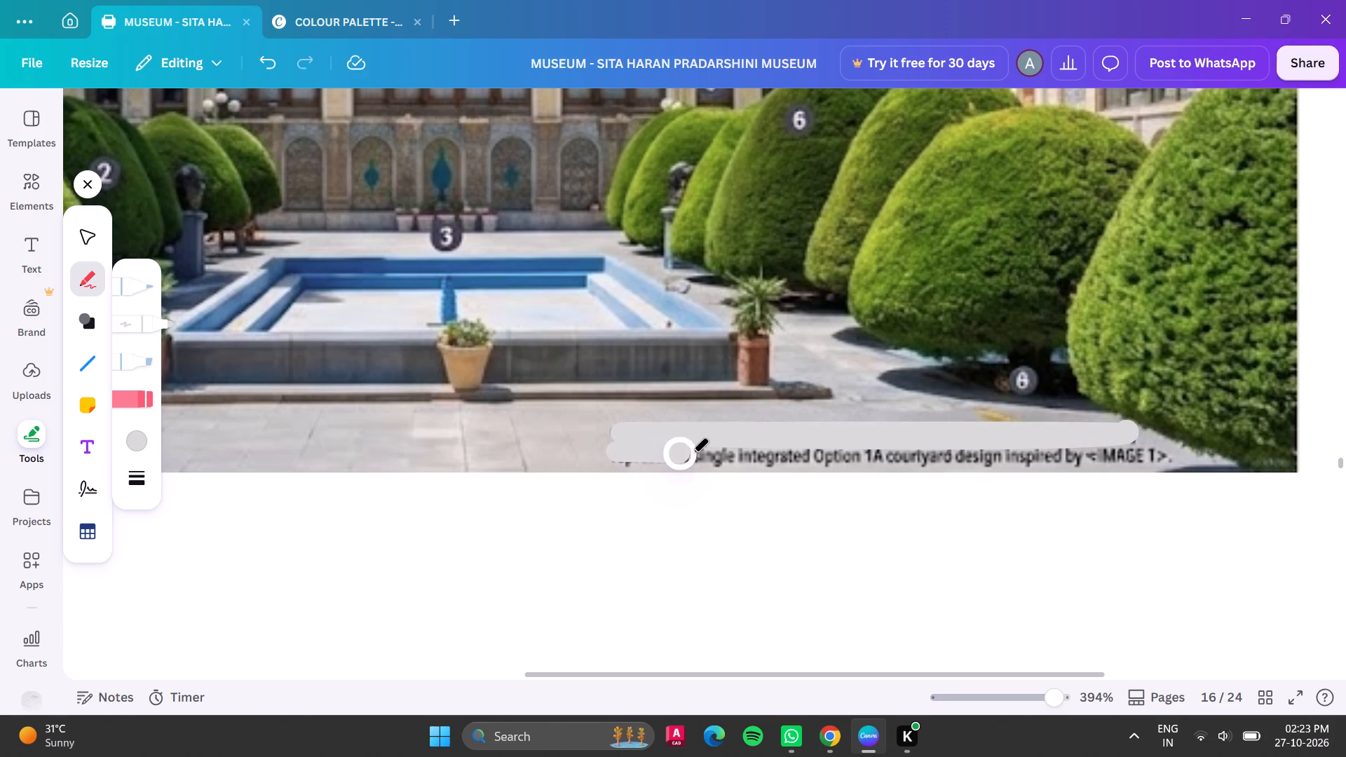
{"action": "left_click_drag", "start_coordinate": [693, 453], "coordinate": [1140, 446]}
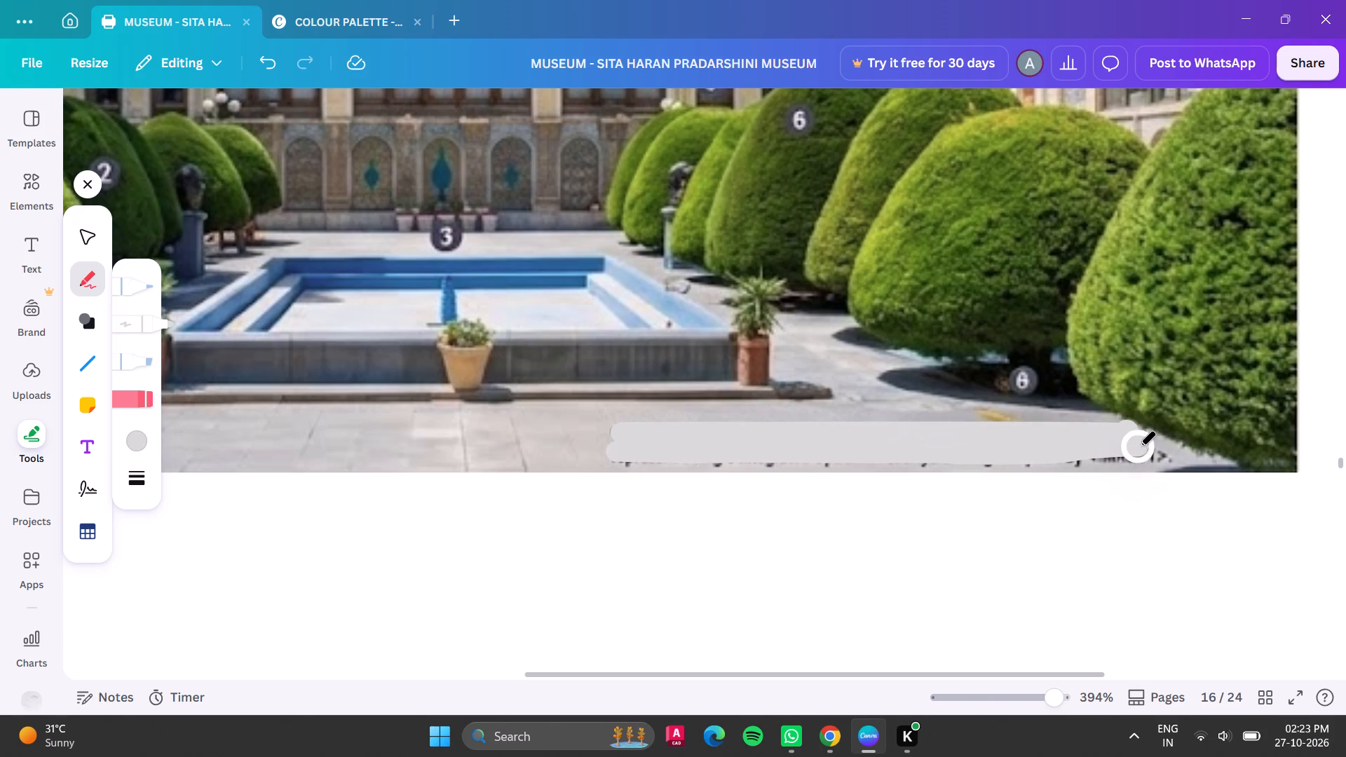
{"action": "left_click_drag", "start_coordinate": [1140, 446], "coordinate": [1164, 446]}
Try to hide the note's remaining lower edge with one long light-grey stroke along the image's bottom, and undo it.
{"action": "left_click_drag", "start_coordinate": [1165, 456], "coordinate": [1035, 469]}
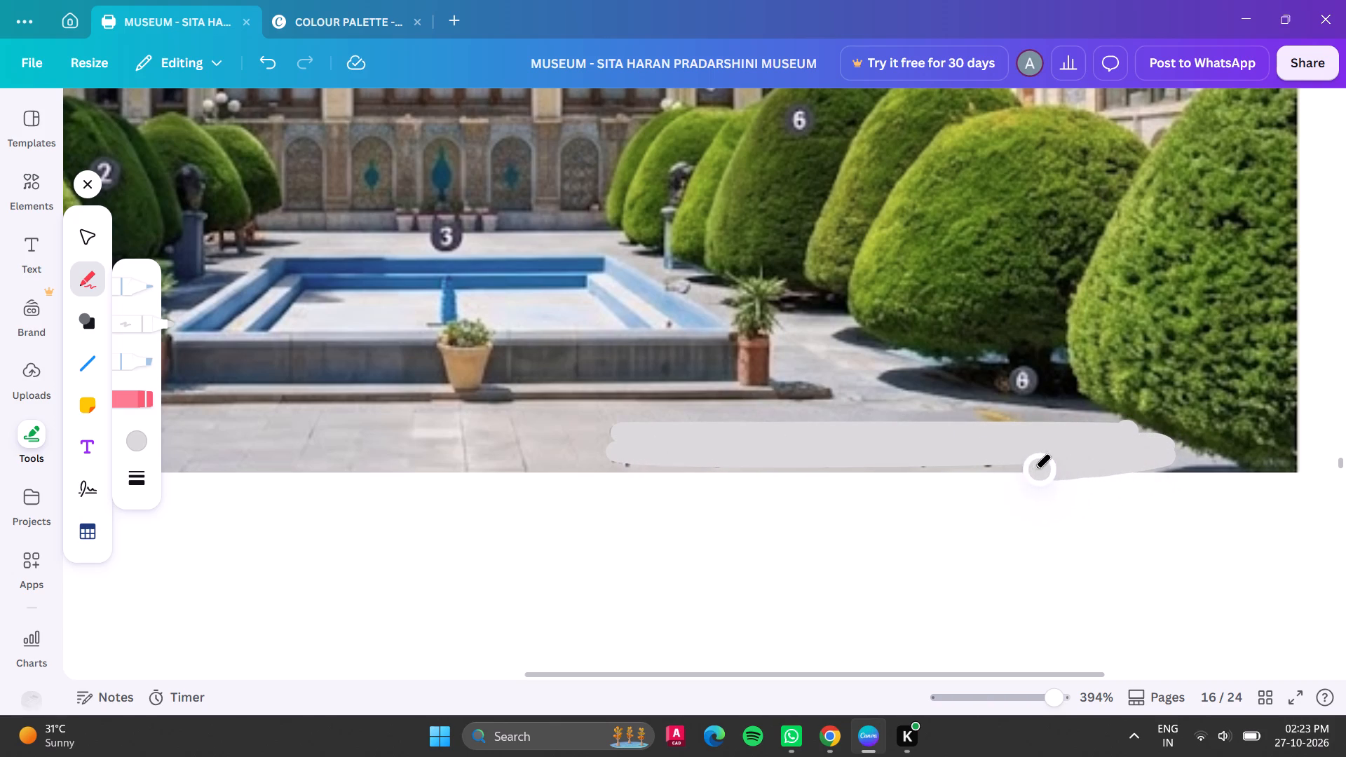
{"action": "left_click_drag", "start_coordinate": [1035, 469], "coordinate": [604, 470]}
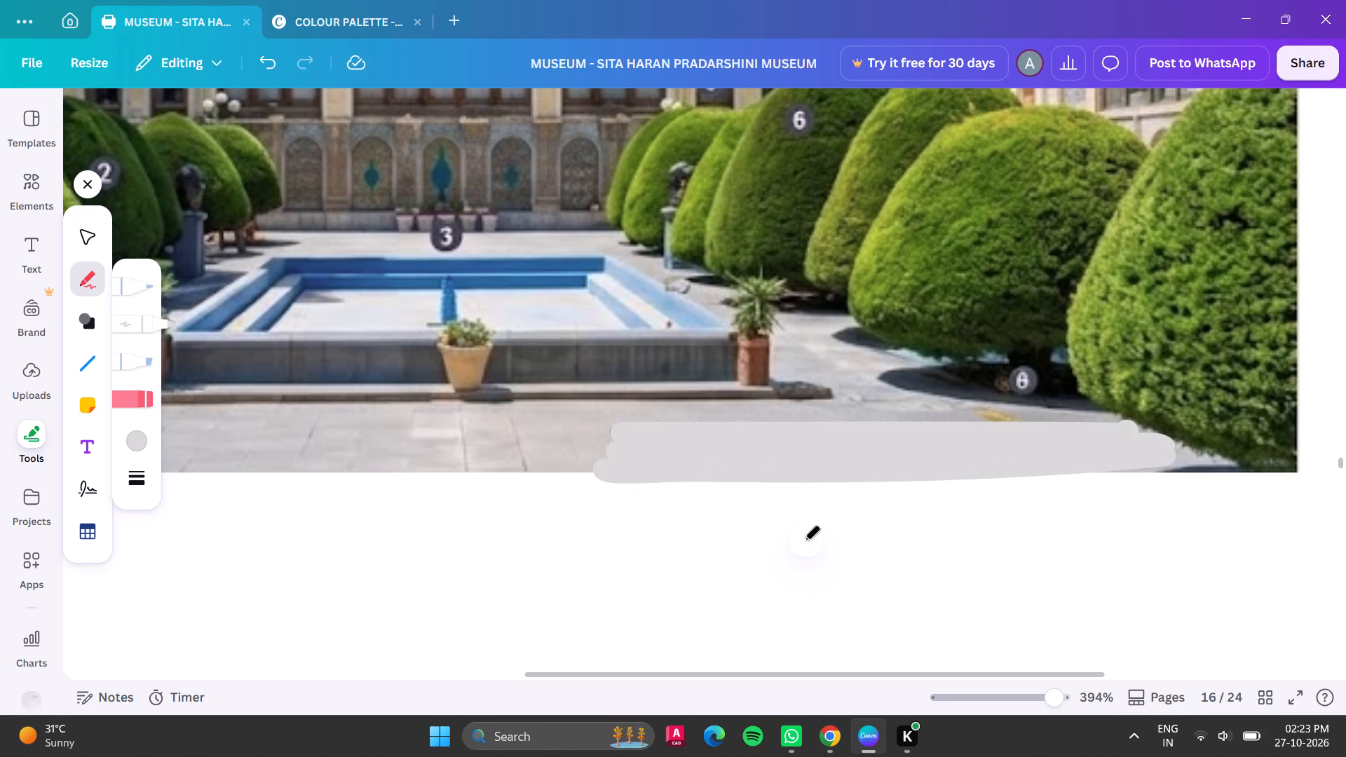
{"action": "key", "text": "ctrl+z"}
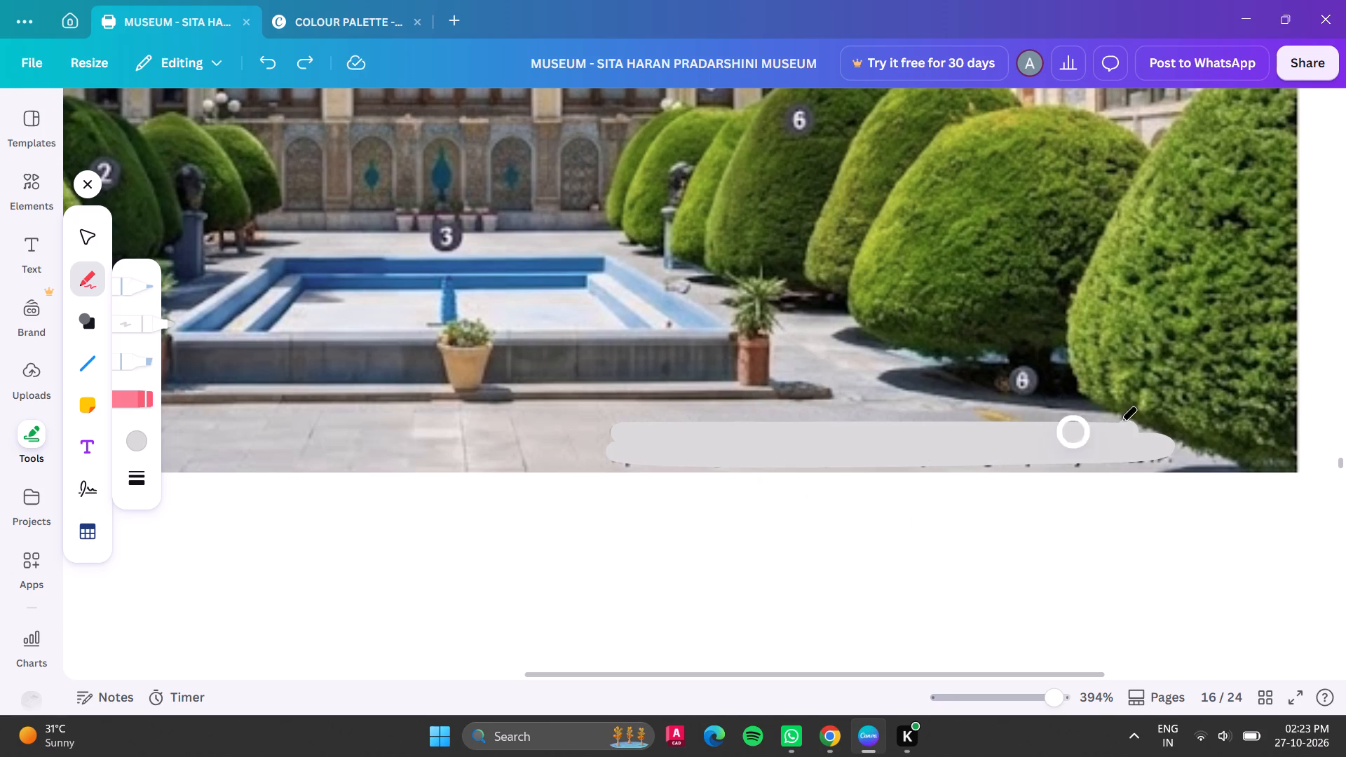
Dab light-grey marker spots over the leftover letter fragments along the lower edge of the covered note.
{"action": "left_click", "coordinate": [1160, 453]}
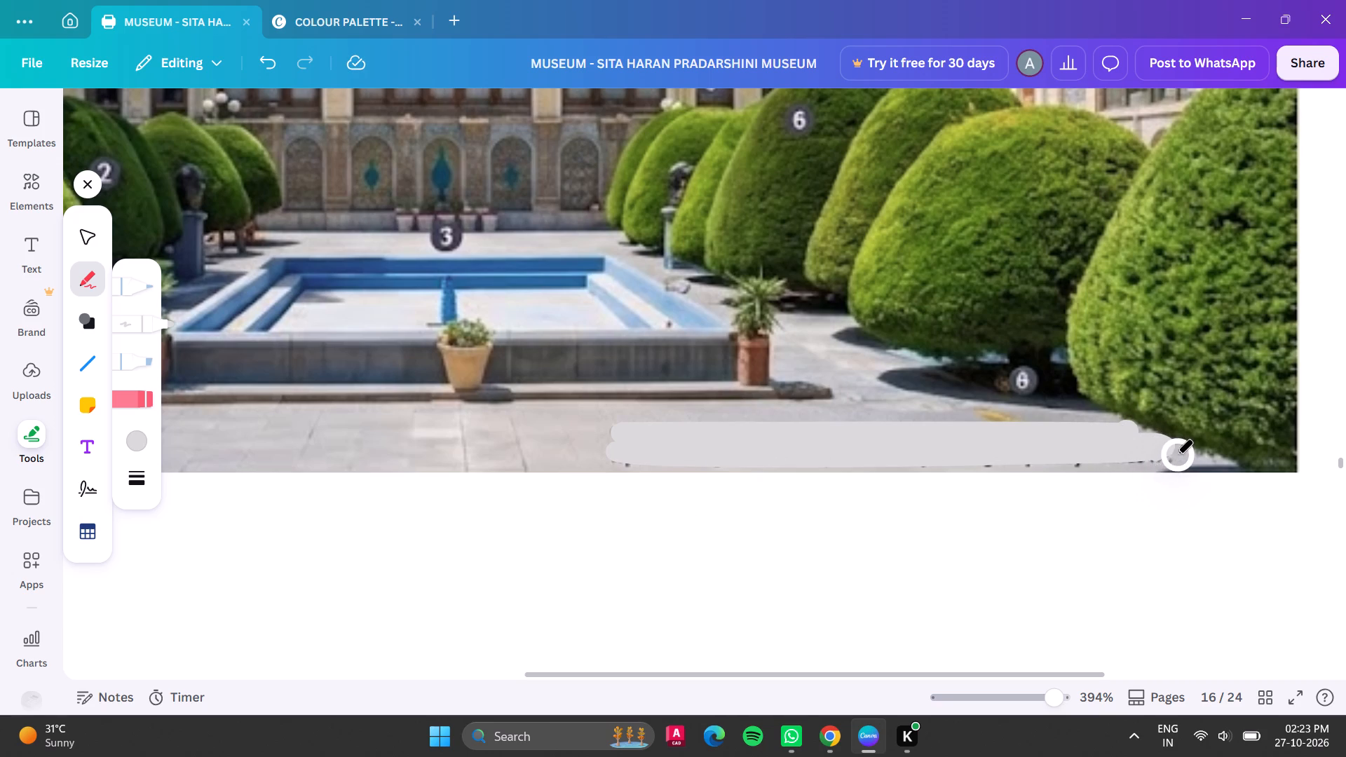
{"action": "left_click", "coordinate": [1169, 460]}
{"action": "left_click", "coordinate": [1149, 459]}
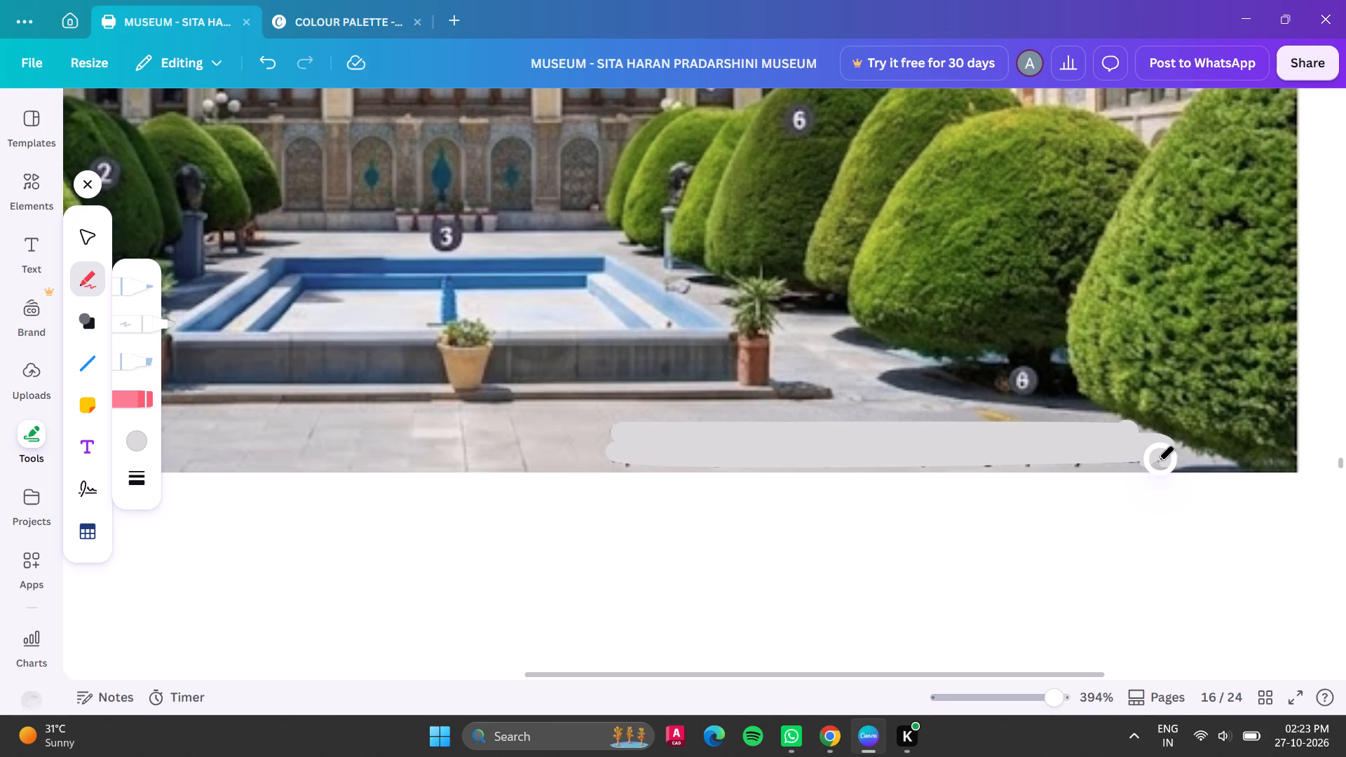
{"action": "left_click", "coordinate": [1157, 462]}
{"action": "left_click", "coordinate": [1137, 463]}
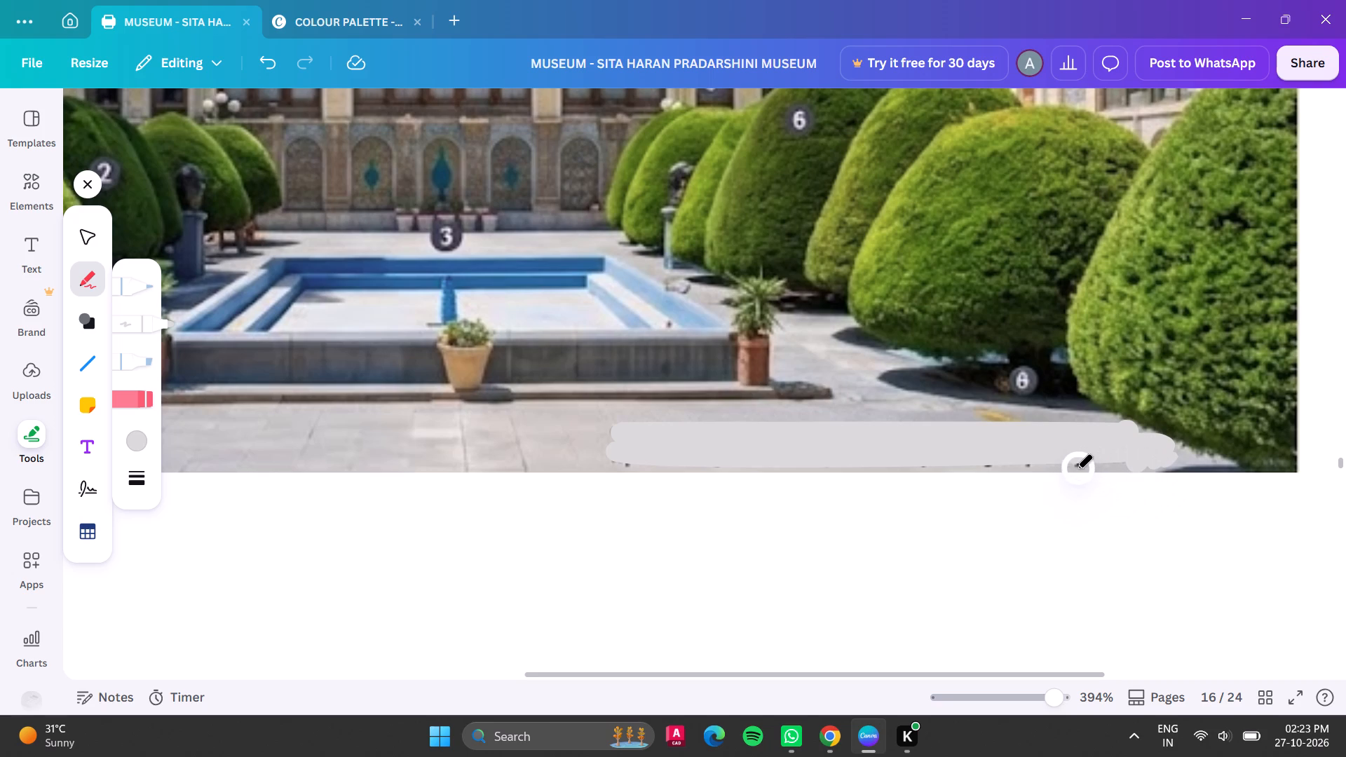
{"action": "left_click", "coordinate": [1074, 465]}
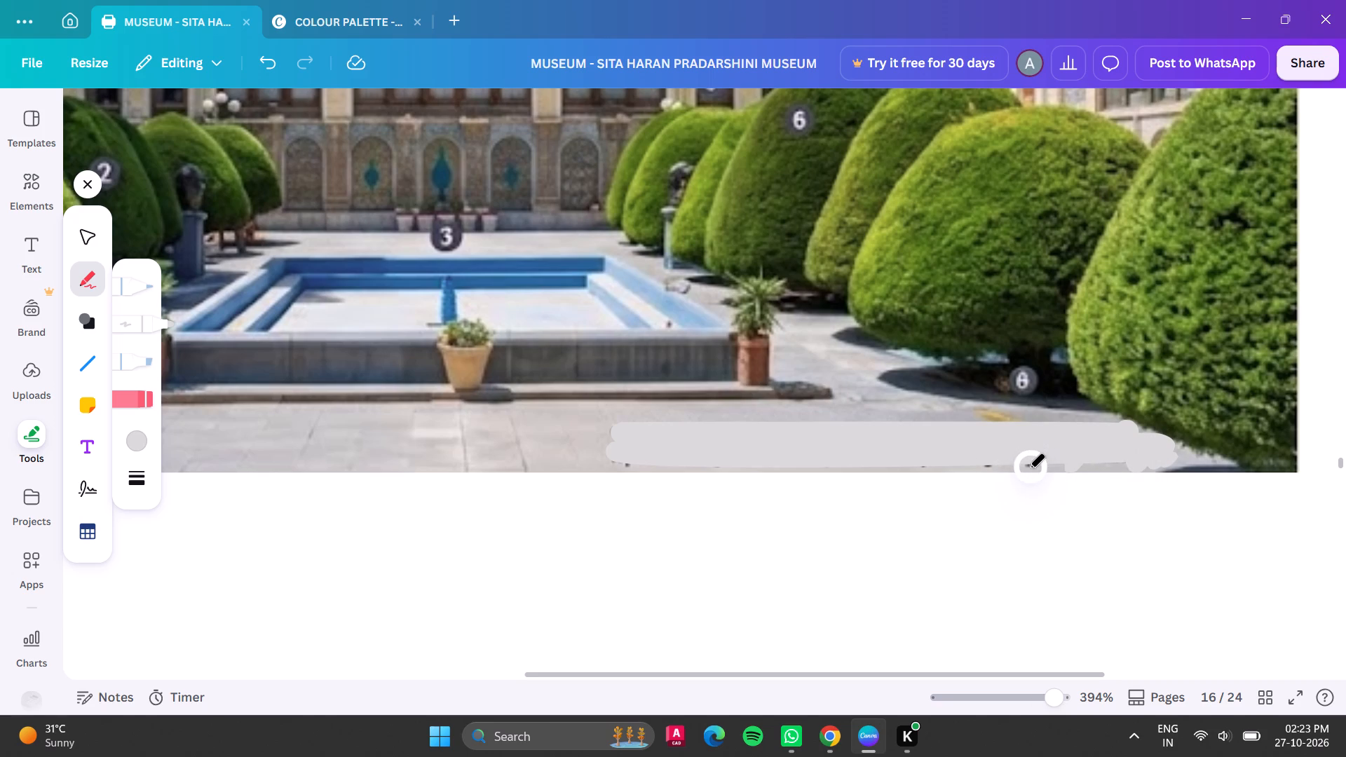
{"action": "left_click", "coordinate": [1027, 464]}
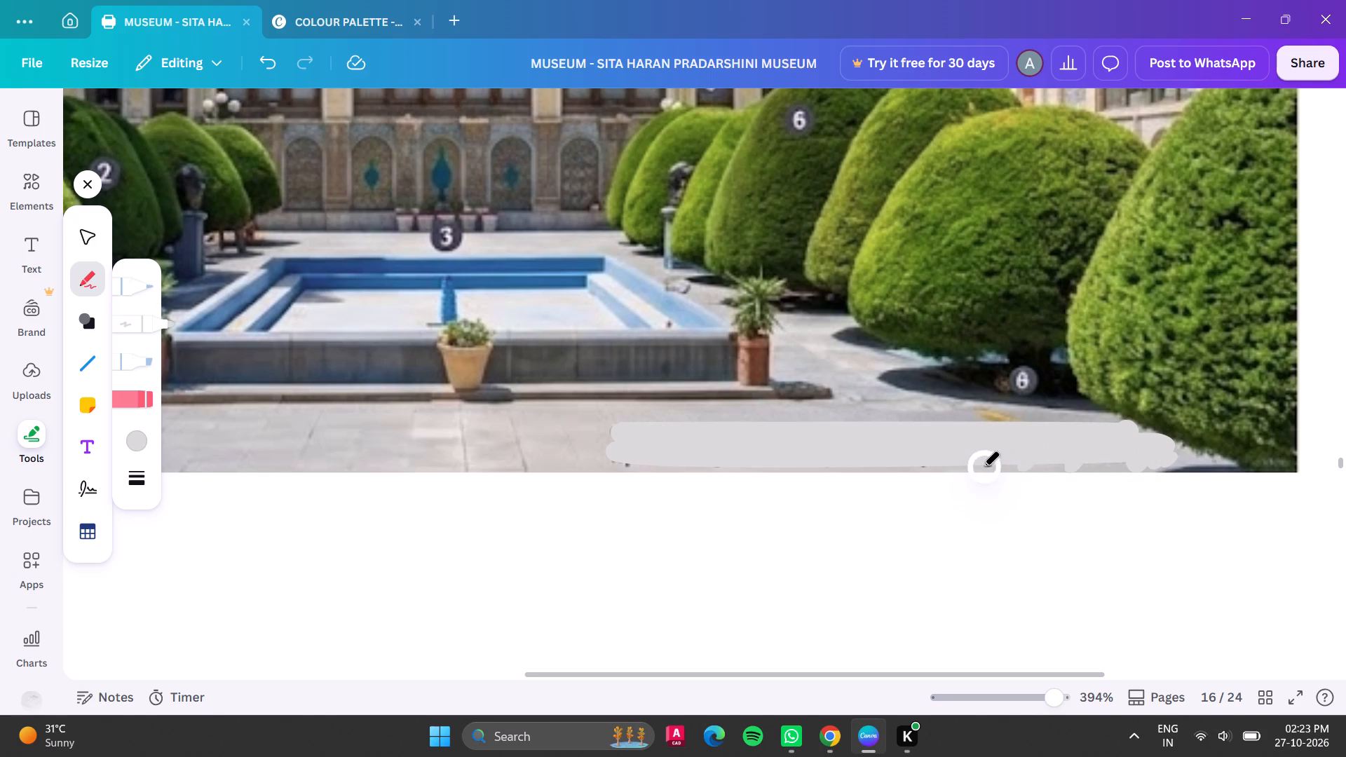
{"action": "left_click", "coordinate": [984, 466]}
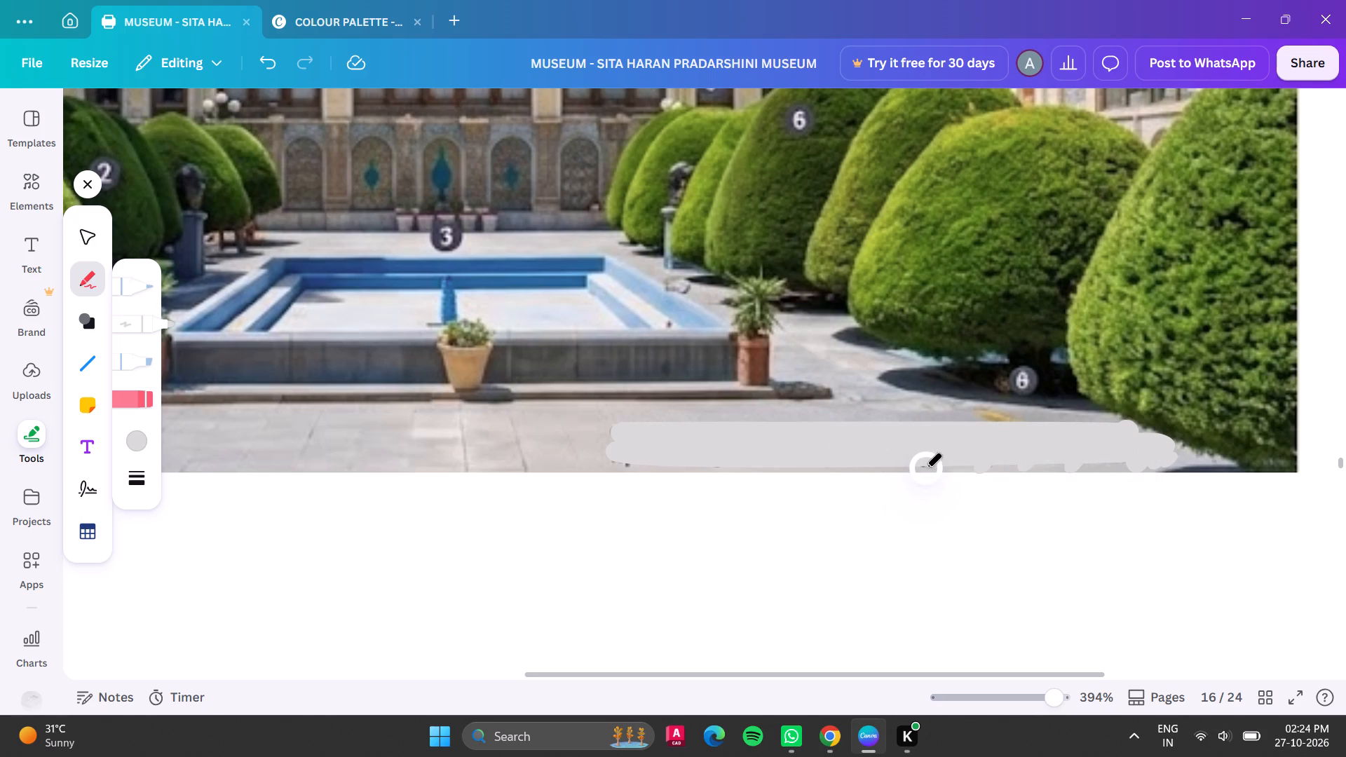
{"action": "left_click", "coordinate": [926, 468]}
{"action": "left_click", "coordinate": [629, 458]}
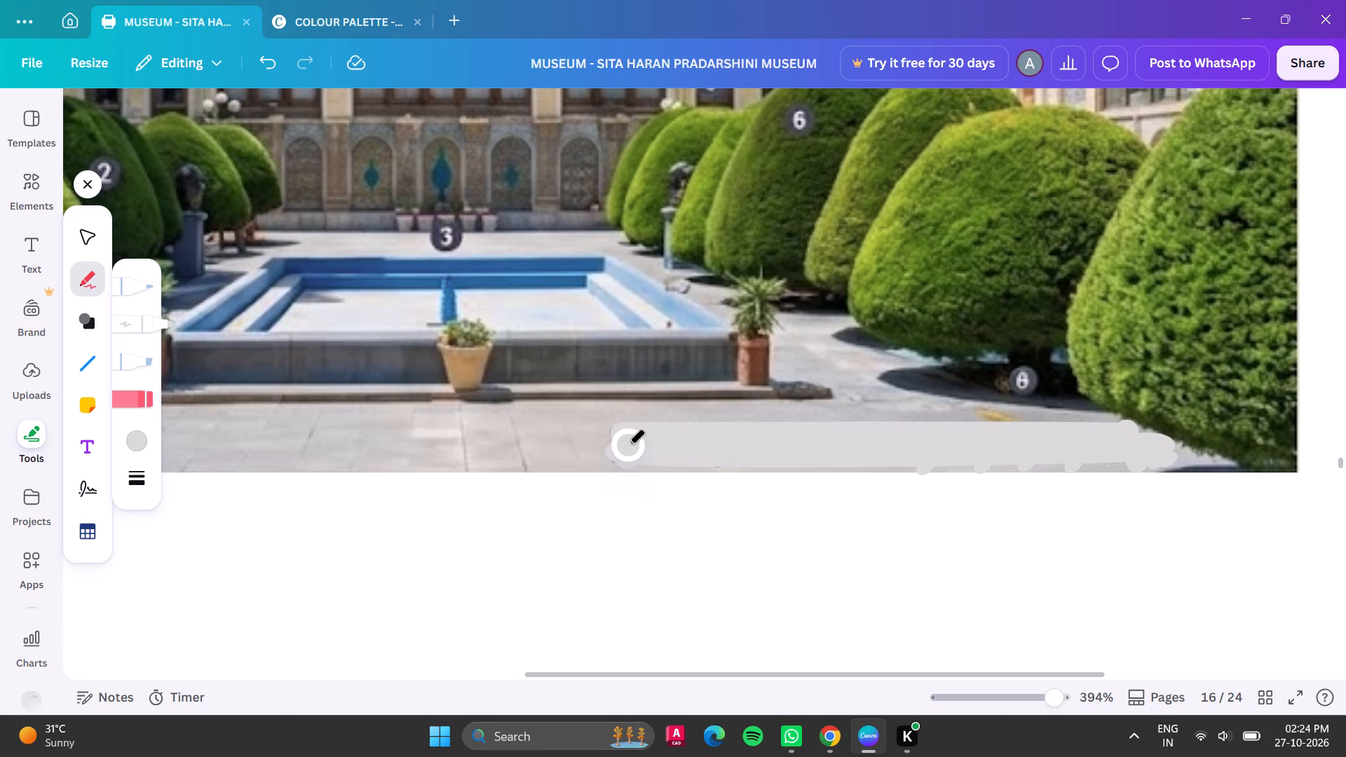
{"action": "left_click", "coordinate": [619, 457]}
Review the whole courtyard image with its covering strokes on page 16 and leave drawing mode.
{"action": "scroll", "coordinate": [691, 505], "scroll_direction": "down", "scroll_amount": 1}
{"action": "left_click_drag", "start_coordinate": [1048, 695], "coordinate": [1024, 694]}
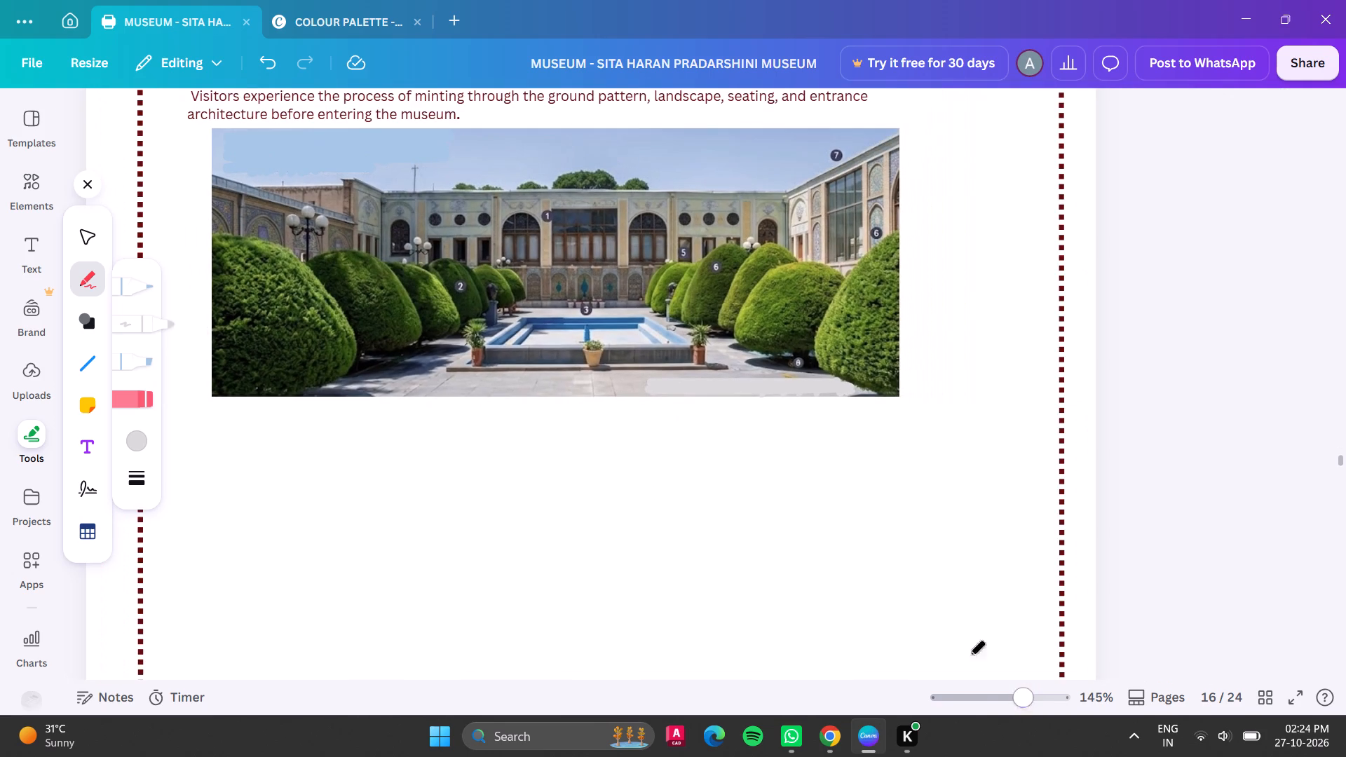
{"action": "scroll", "coordinate": [865, 605], "scroll_direction": "down", "scroll_amount": 1}
{"action": "left_click", "coordinate": [1242, 424]}
{"action": "scroll", "coordinate": [1192, 423], "scroll_direction": "up", "scroll_amount": 2}
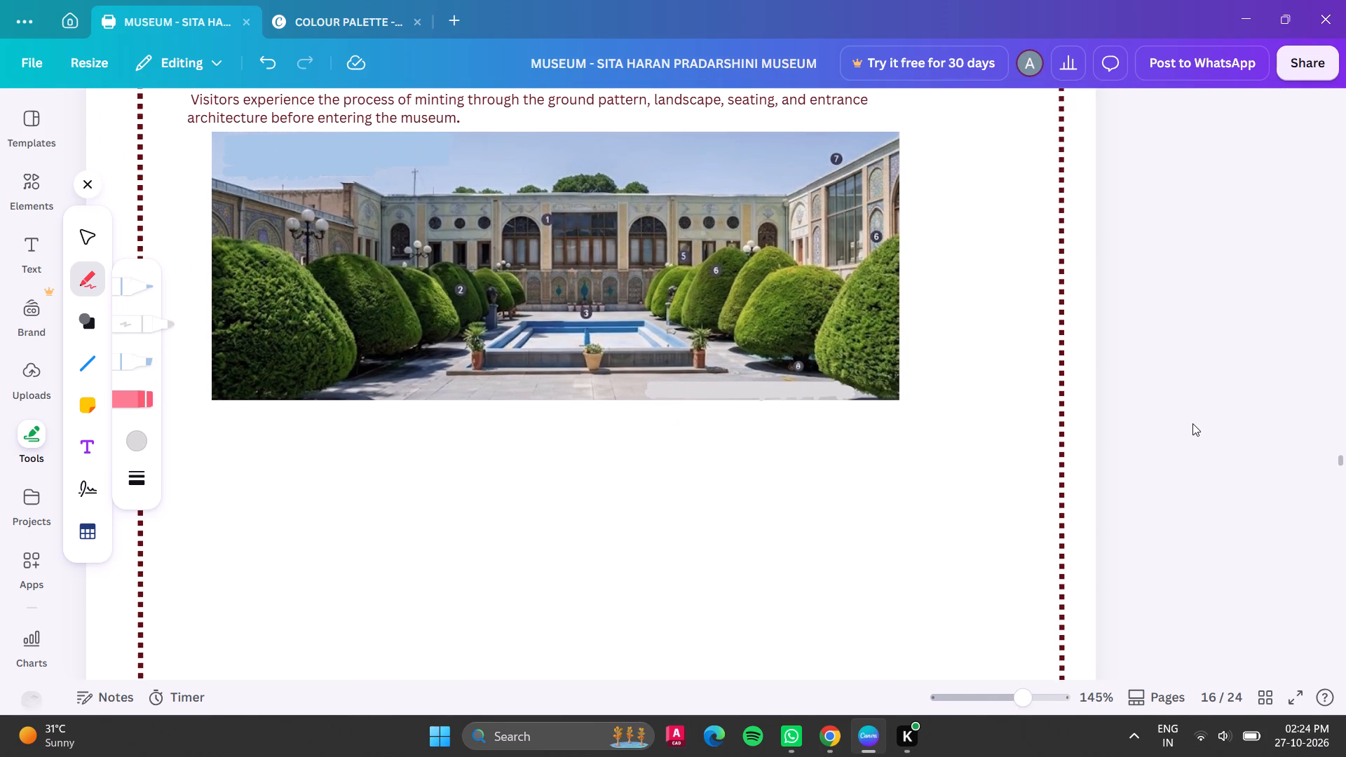
{"action": "left_click_drag", "start_coordinate": [1021, 693], "coordinate": [997, 693]}
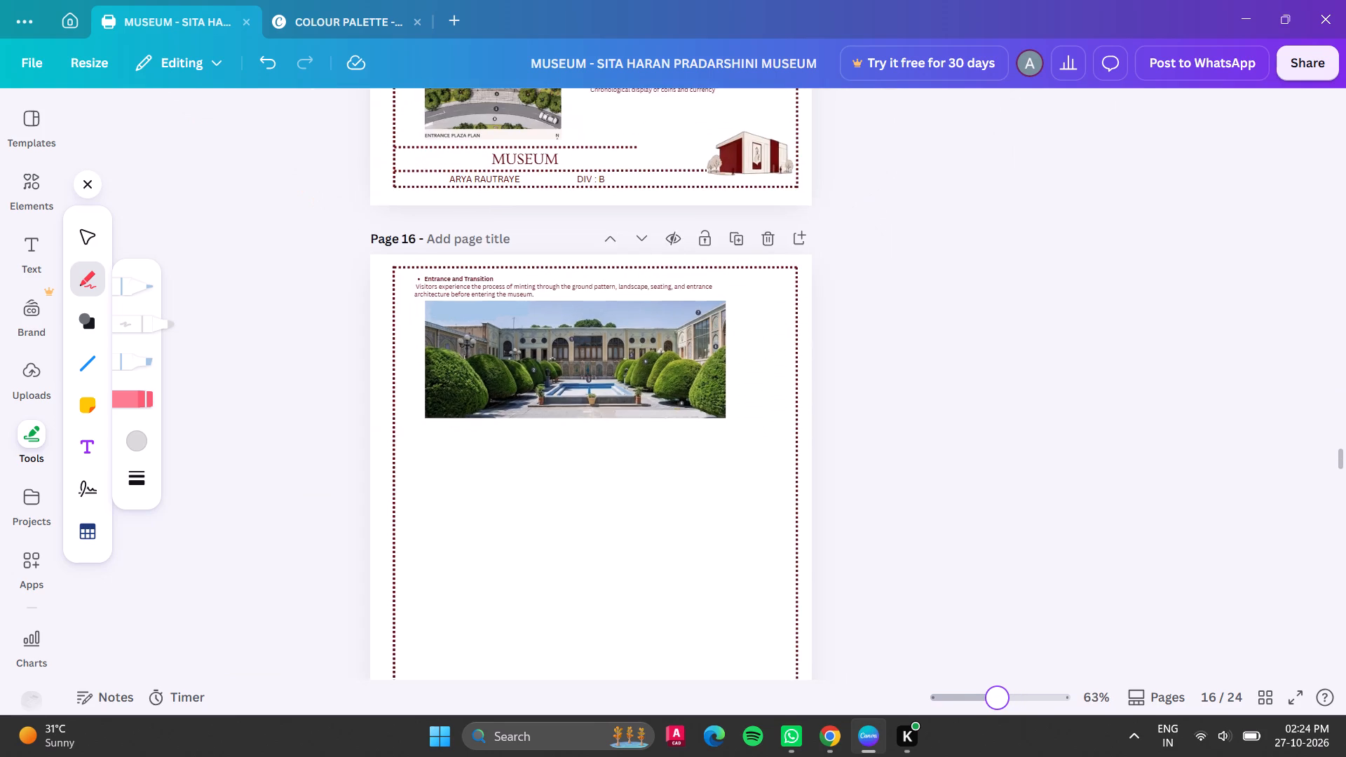
{"action": "left_click_drag", "start_coordinate": [997, 693], "coordinate": [1000, 693]}
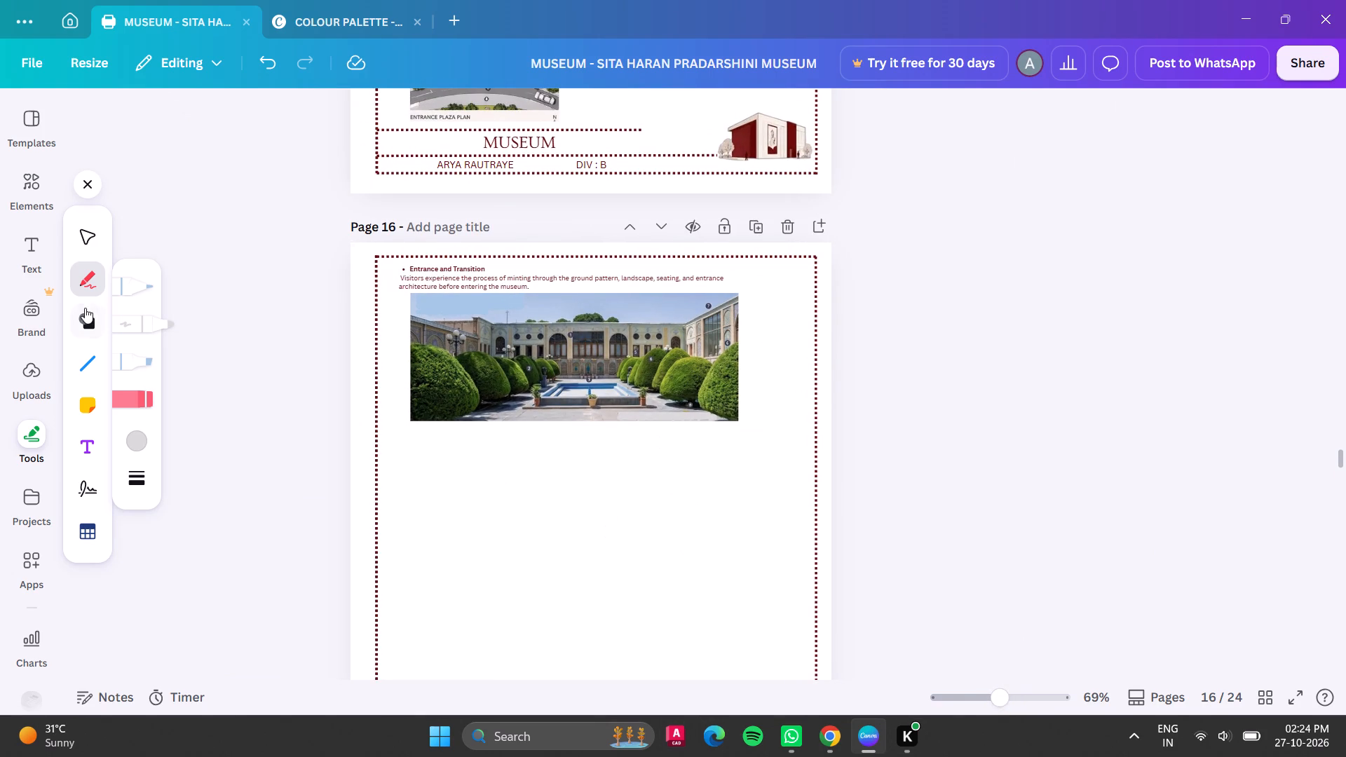
{"action": "left_click", "coordinate": [100, 181]}
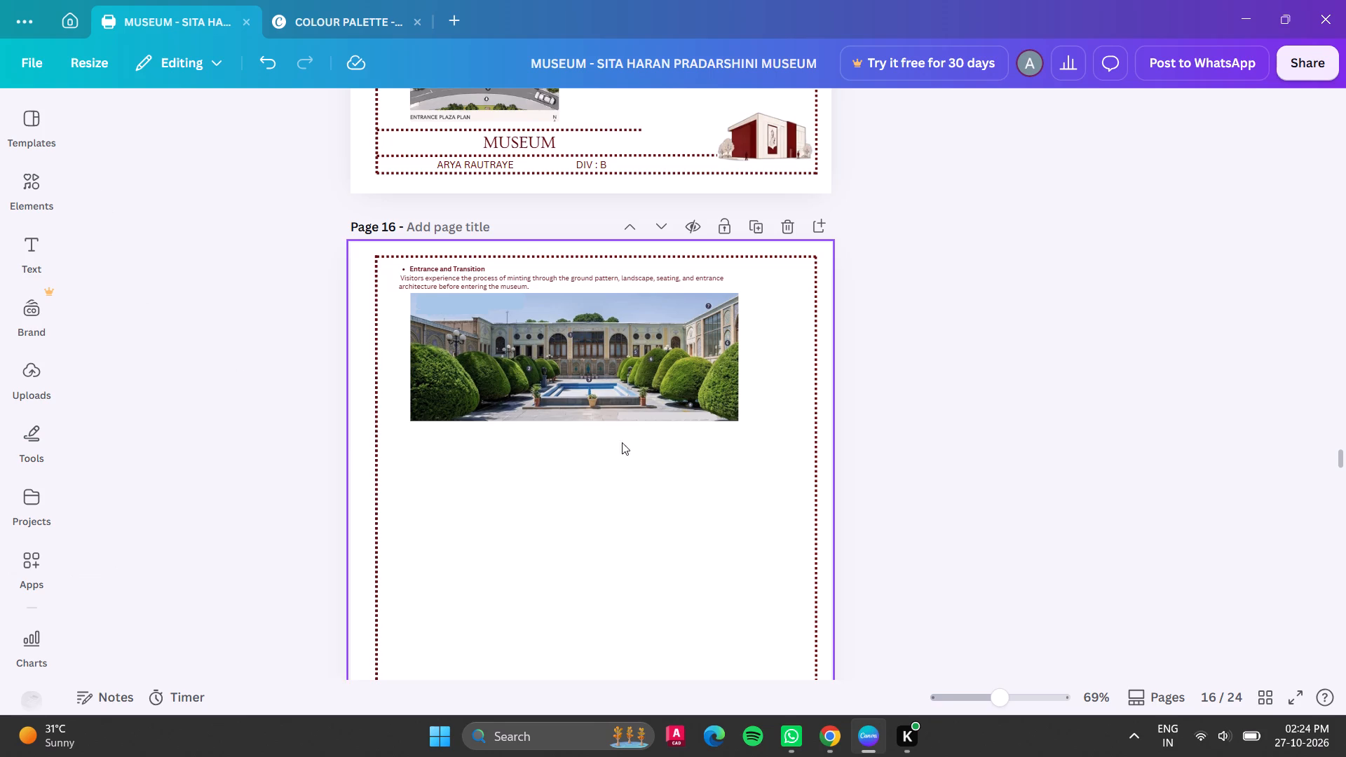
{"action": "left_click", "coordinate": [838, 735]}
{"action": "right_click", "coordinate": [623, 329]}
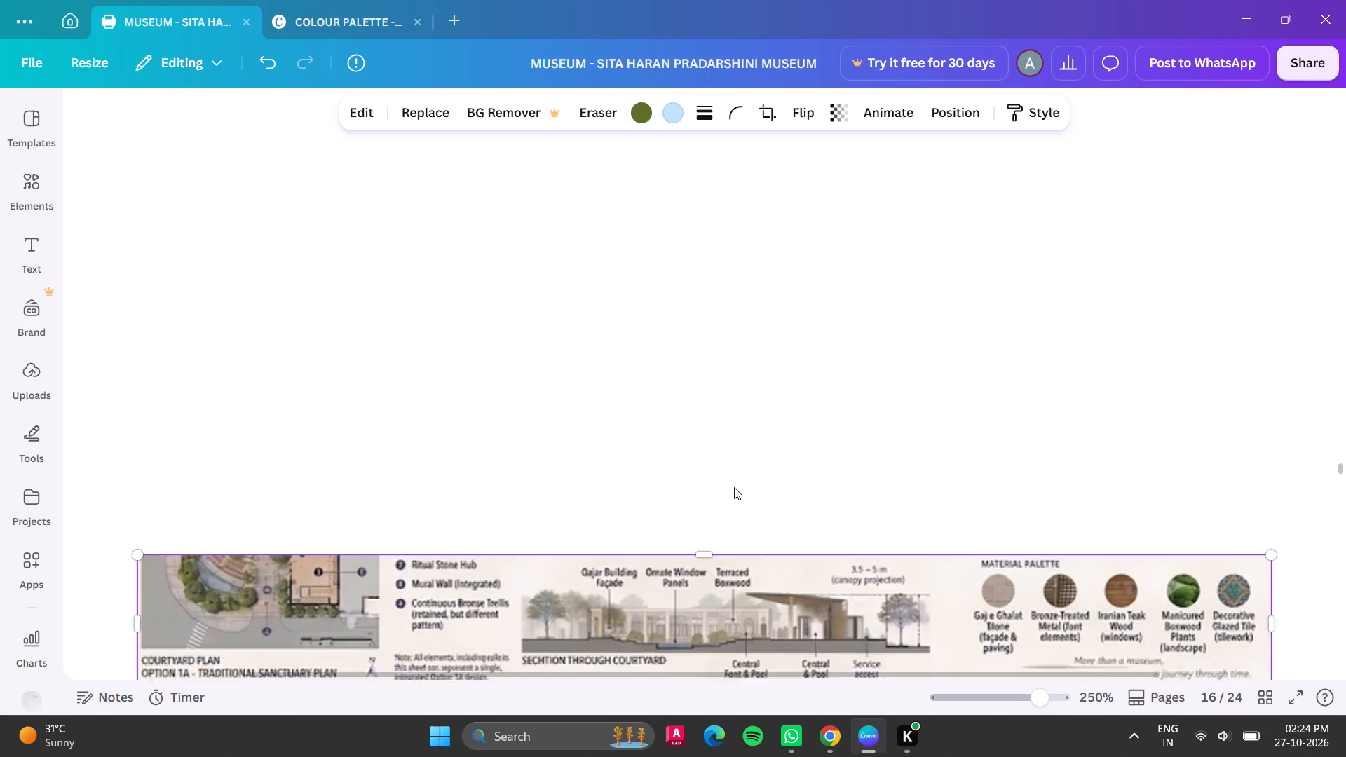
{"action": "scroll", "coordinate": [734, 487], "scroll_direction": "down", "scroll_amount": 2}
{"action": "left_click_drag", "start_coordinate": [701, 424], "coordinate": [705, 418]}
Crop the strip's right and left sides so only the section through the courtyard with its labels is kept.
{"action": "left_click_drag", "start_coordinate": [1274, 343], "coordinate": [969, 352]}
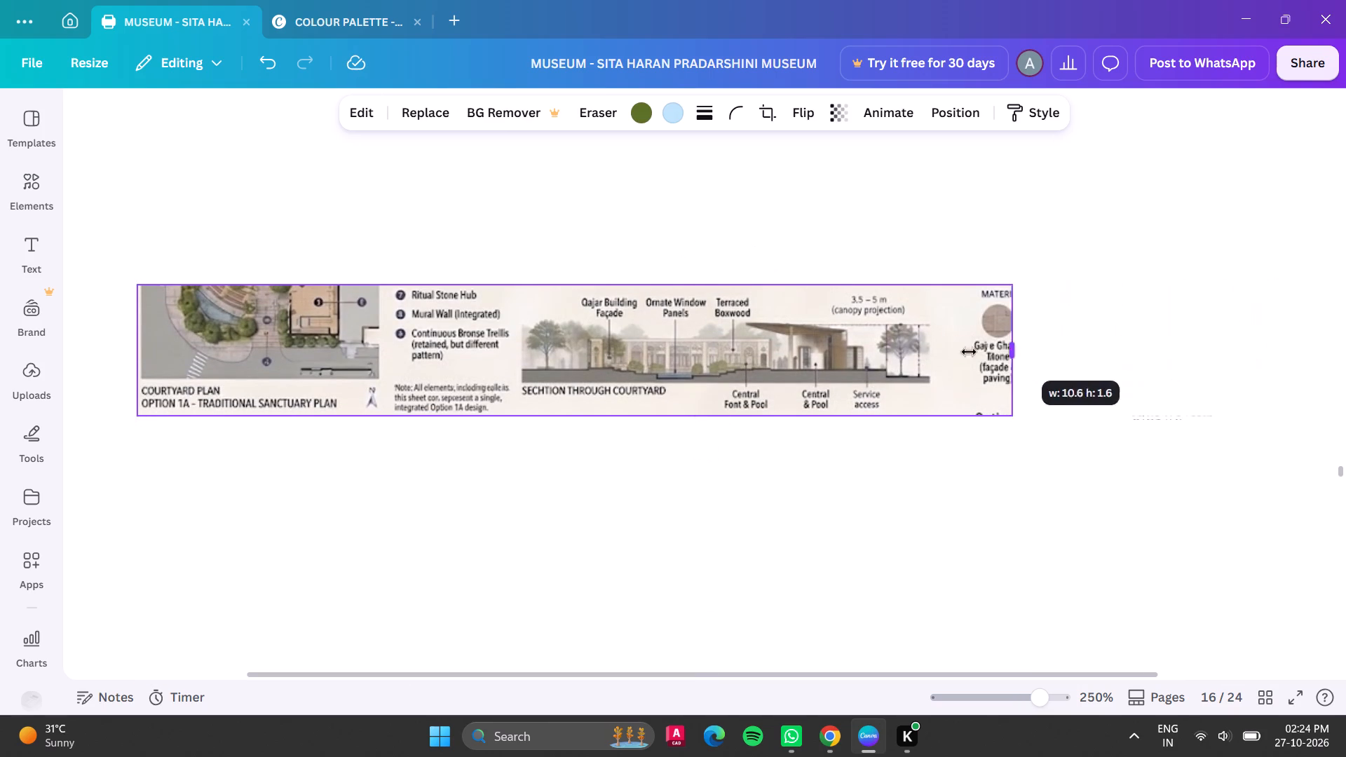
{"action": "left_click_drag", "start_coordinate": [969, 352], "coordinate": [984, 352]}
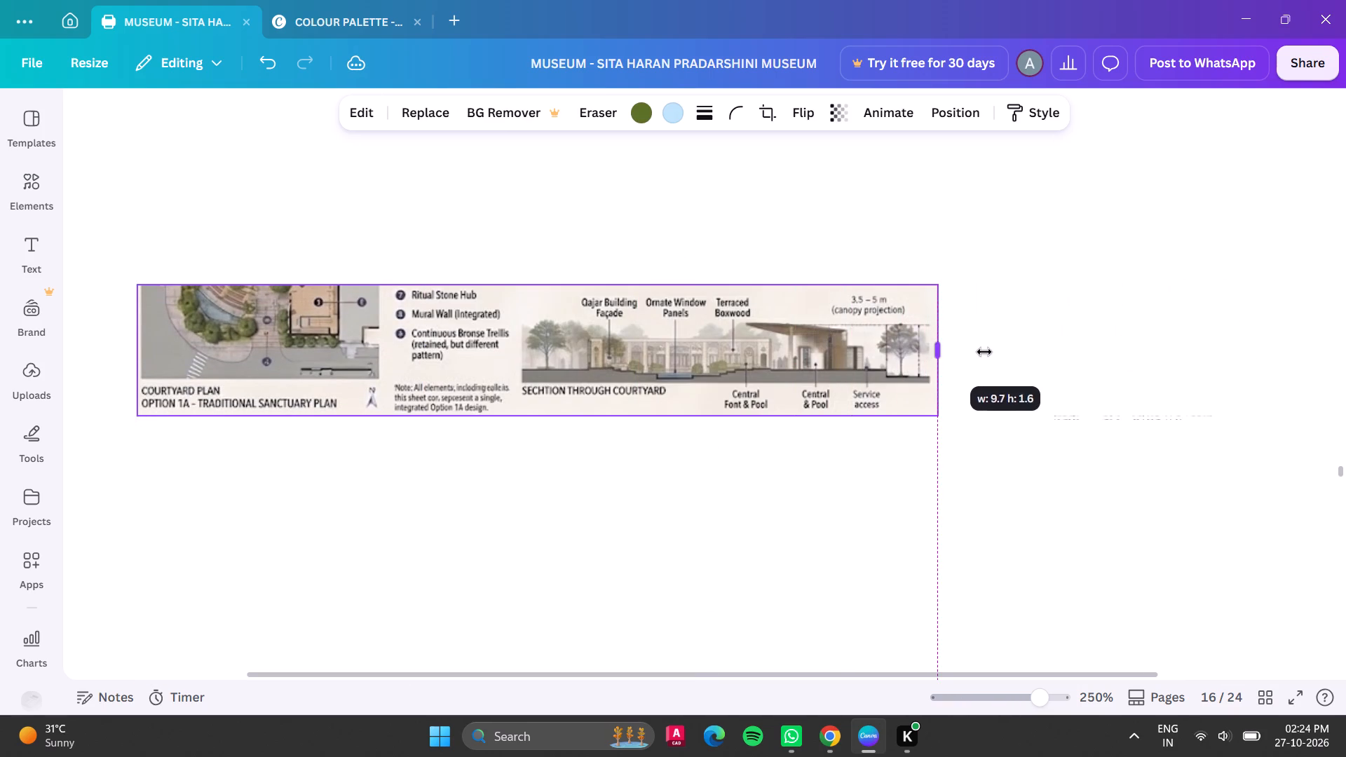
{"action": "left_click_drag", "start_coordinate": [984, 352], "coordinate": [958, 348]}
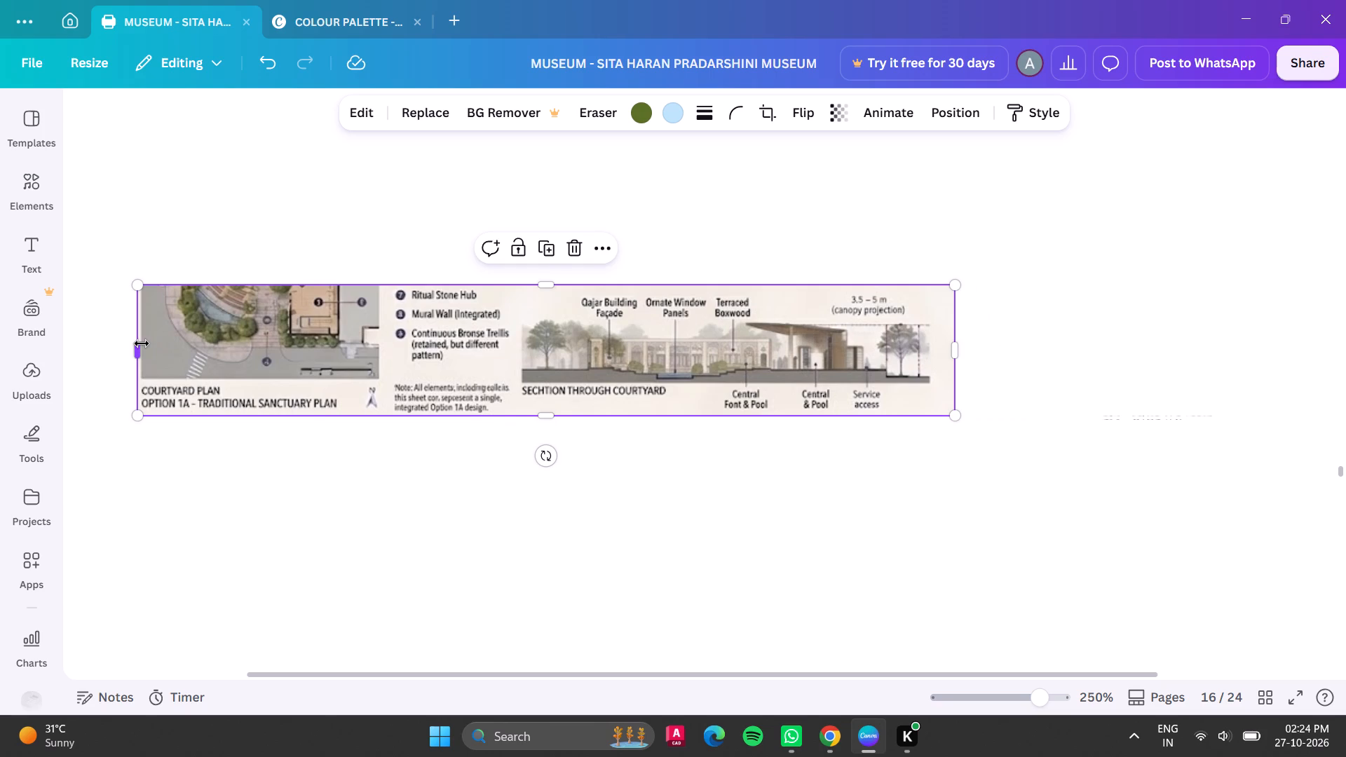
{"action": "left_click_drag", "start_coordinate": [142, 343], "coordinate": [514, 351]}
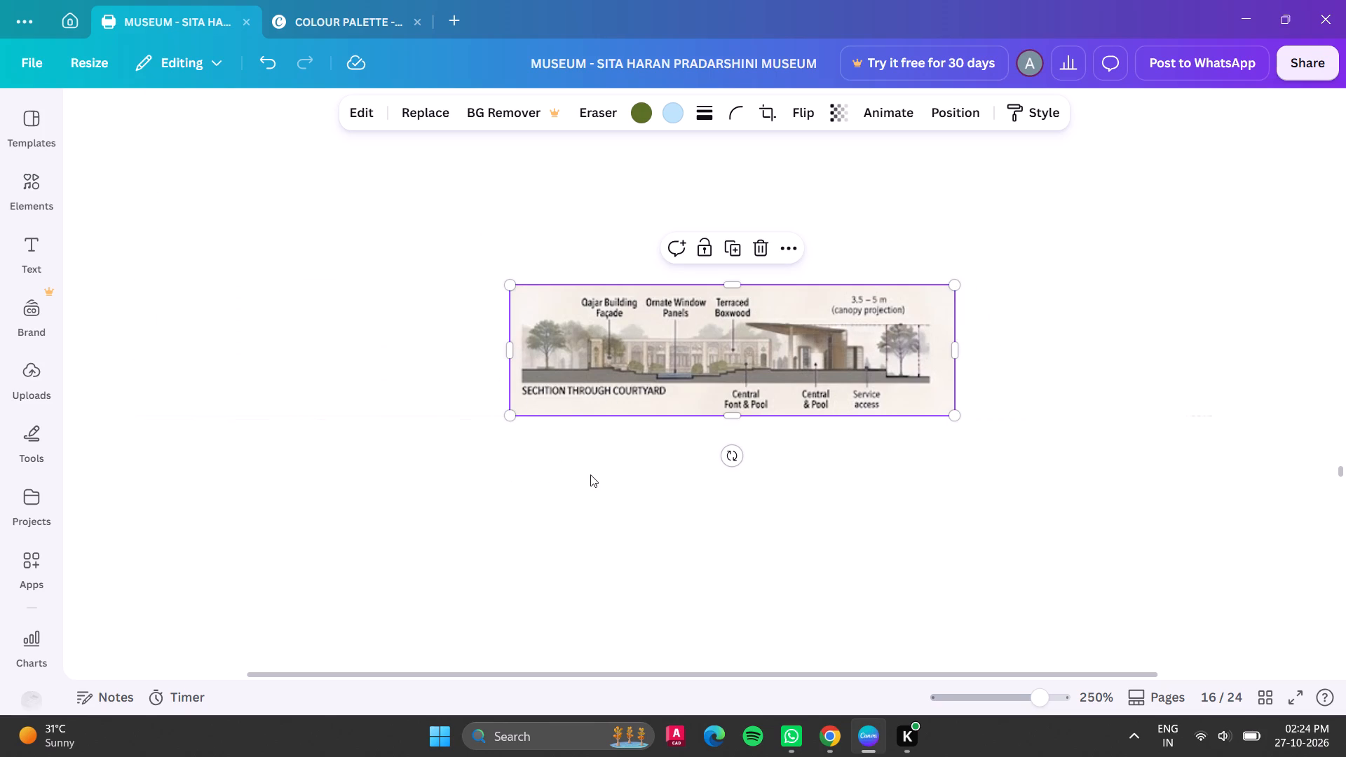
{"action": "left_click", "coordinate": [590, 475]}
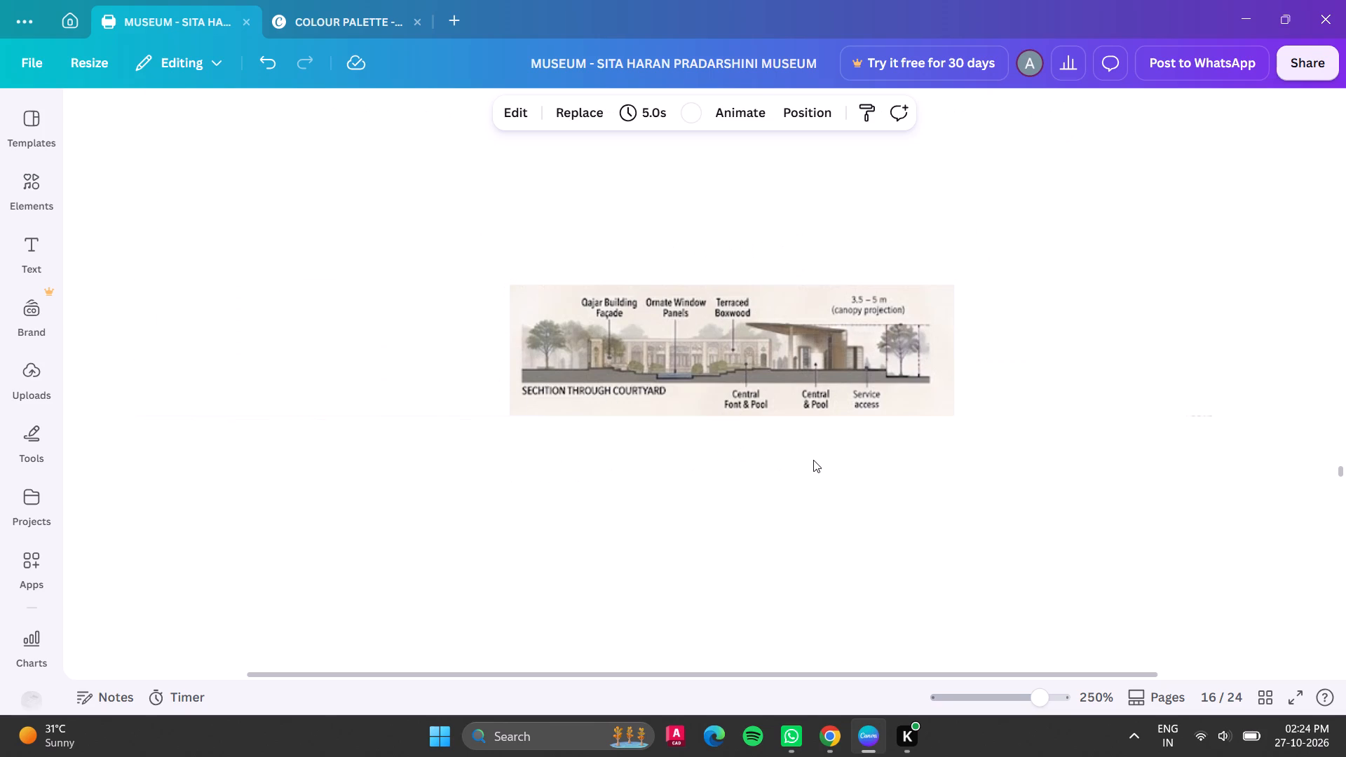
{"action": "left_click_drag", "start_coordinate": [1040, 700], "coordinate": [998, 697]}
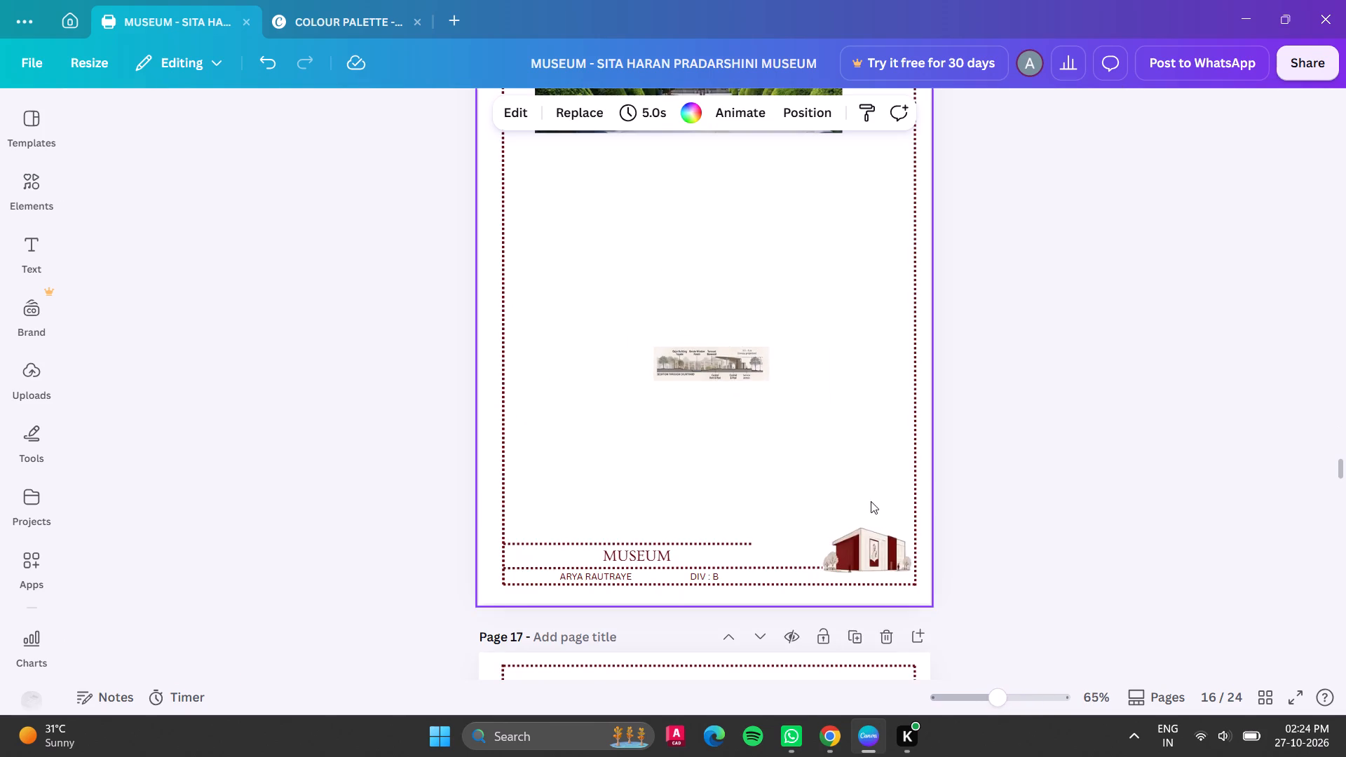
Enlarge the cropped courtyard section drawing on page 16 proportionally to about twice its size.
{"action": "scroll", "coordinate": [862, 482], "scroll_direction": "up", "scroll_amount": 9}
{"action": "scroll", "coordinate": [582, 257], "scroll_direction": "down", "scroll_amount": 5}
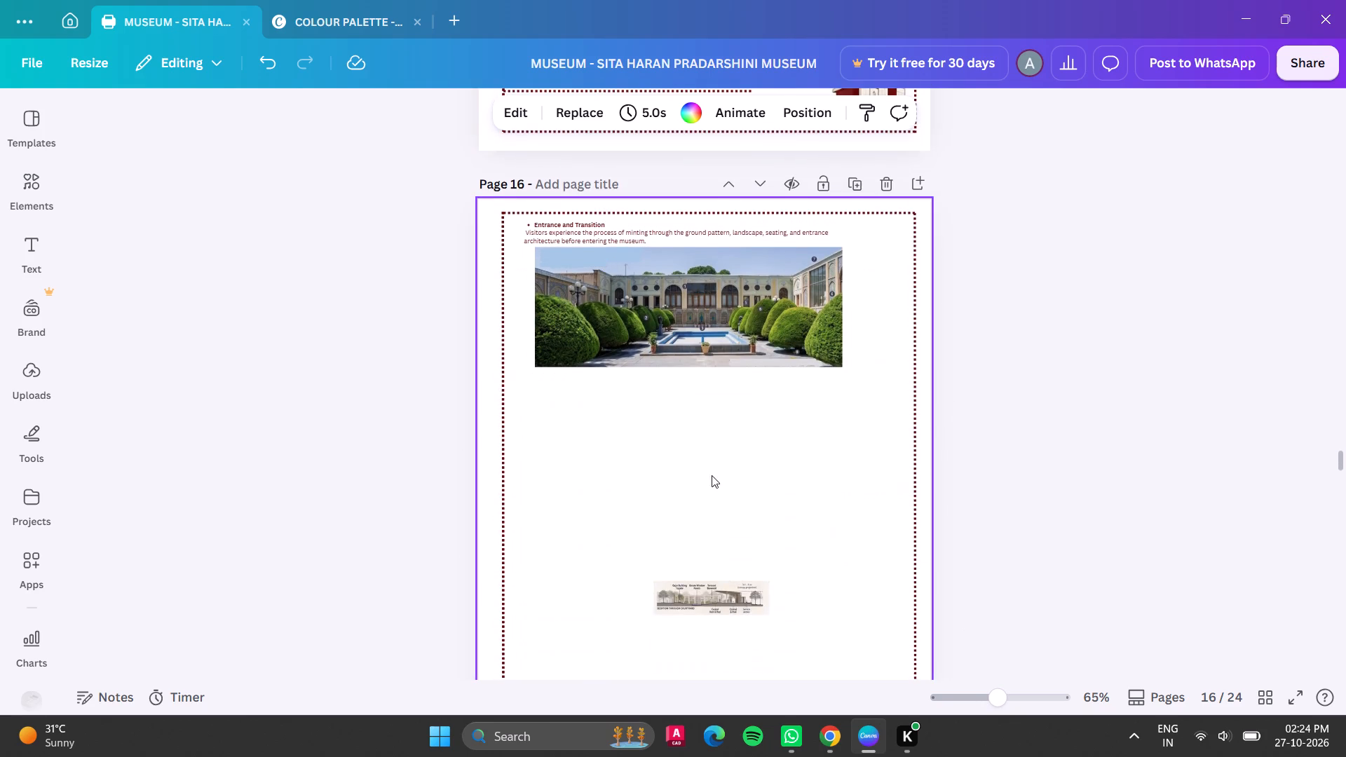
{"action": "scroll", "coordinate": [700, 506], "scroll_direction": "down", "scroll_amount": 1}
{"action": "left_click", "coordinate": [703, 551]}
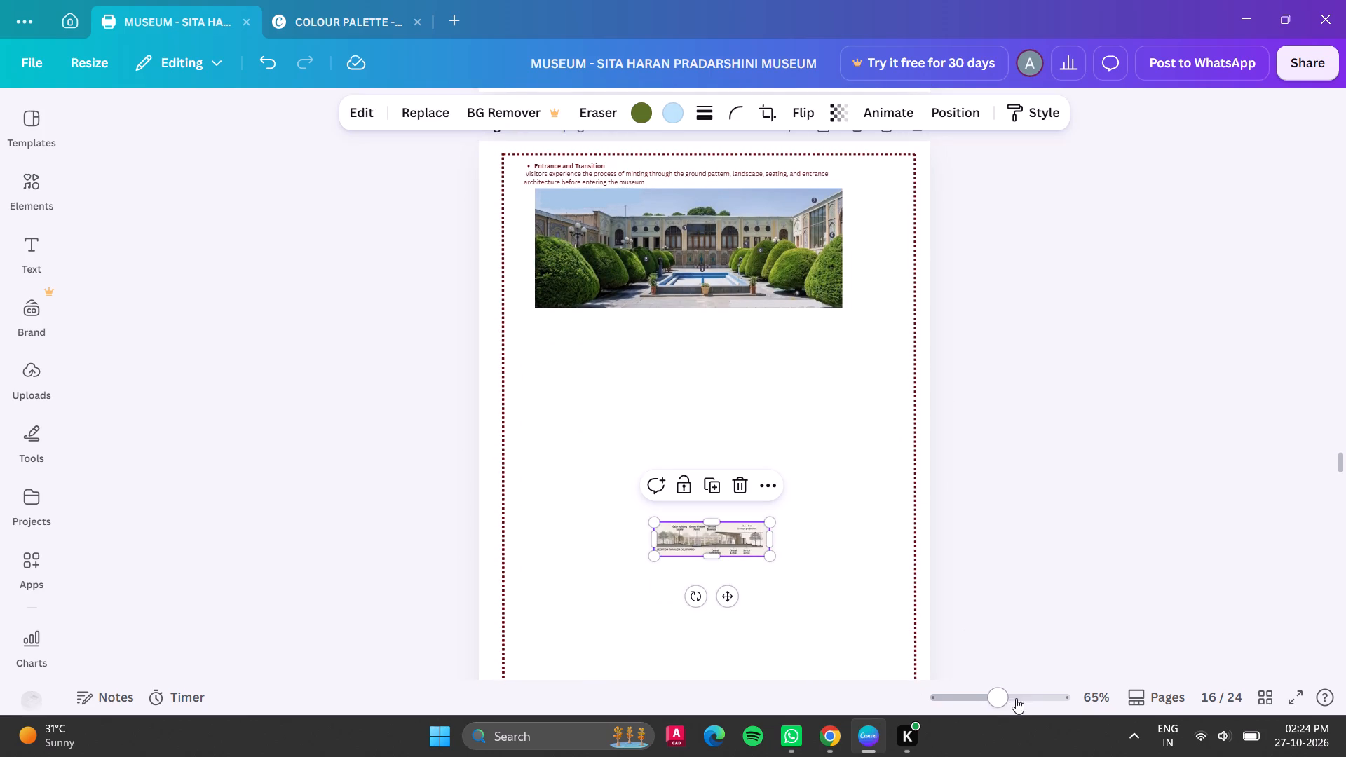
{"action": "left_click_drag", "start_coordinate": [1017, 697], "coordinate": [1027, 697]}
{"action": "scroll", "coordinate": [787, 542], "scroll_direction": "down", "scroll_amount": 5}
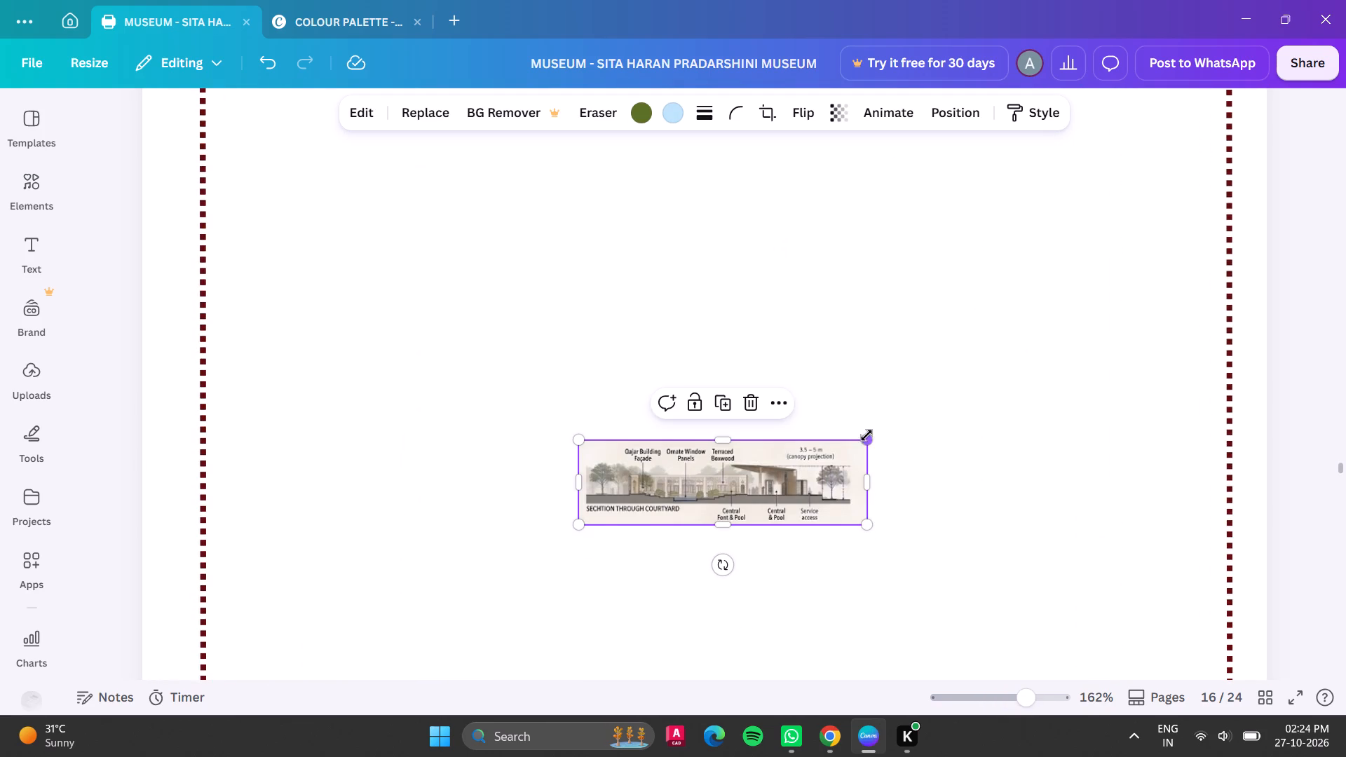
{"action": "left_click_drag", "start_coordinate": [866, 435], "coordinate": [1096, 243]}
{"action": "scroll", "coordinate": [1079, 247], "scroll_direction": "down", "scroll_amount": 5}
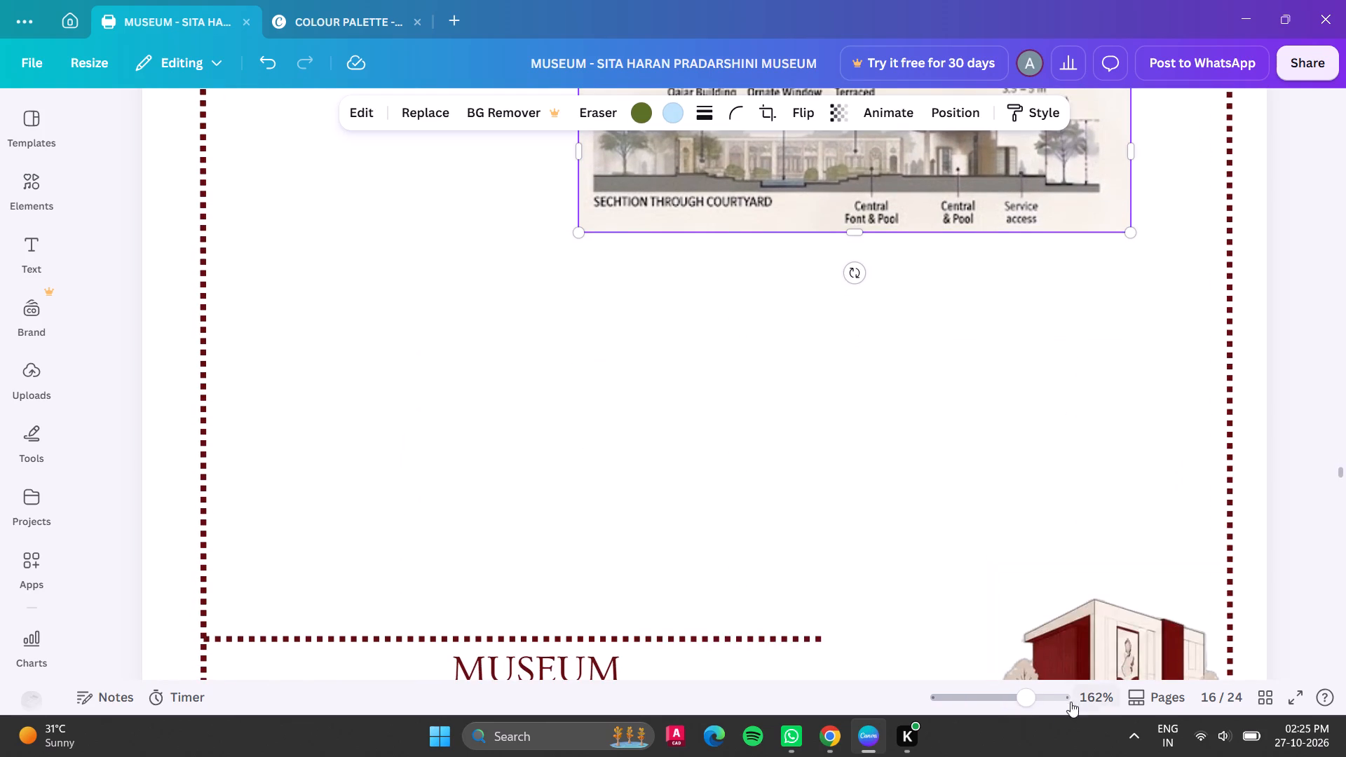
{"action": "left_click_drag", "start_coordinate": [1036, 699], "coordinate": [1020, 696]}
{"action": "middle_click_drag", "start_coordinate": [1010, 341], "coordinate": [994, 489]}
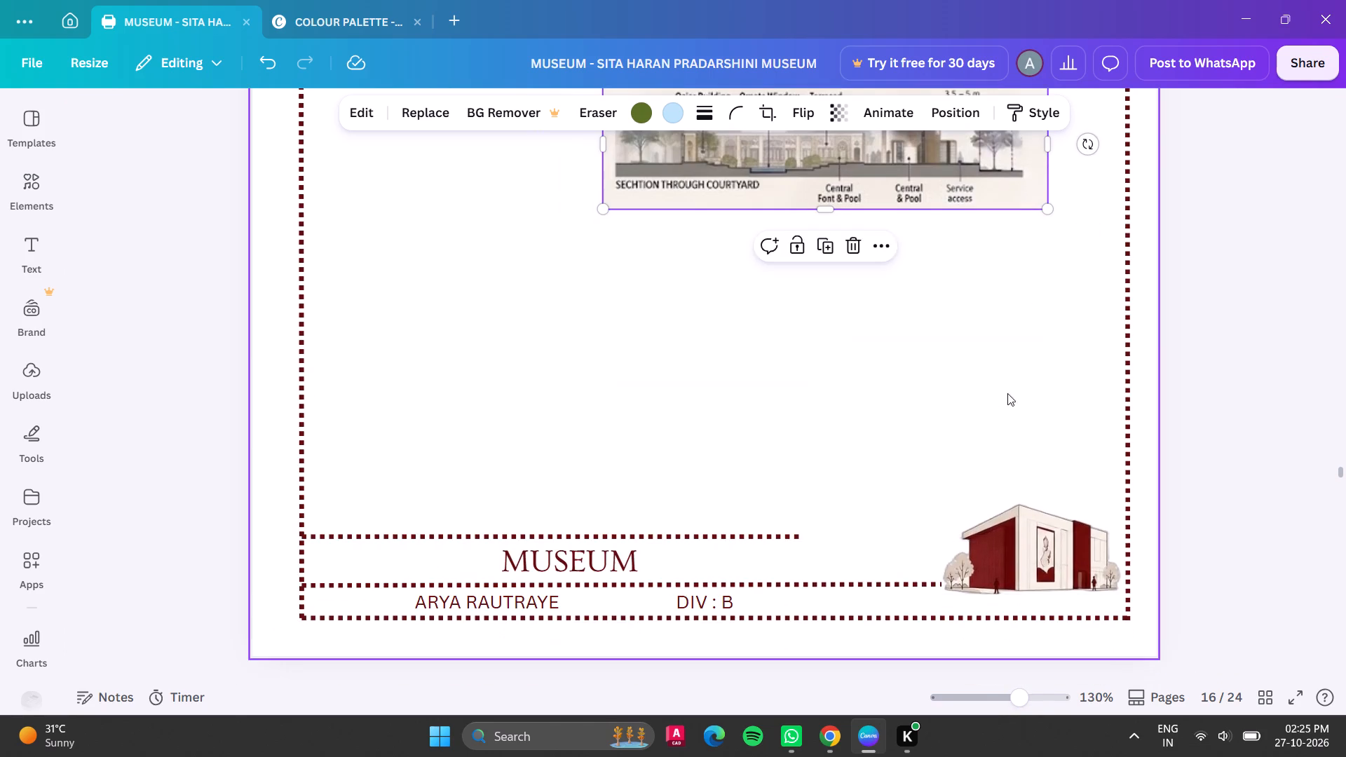
{"action": "scroll", "coordinate": [1005, 366], "scroll_direction": "up", "scroll_amount": 2}
Flip the courtyard section drawing horizontally.
{"action": "left_click", "coordinate": [937, 294]}
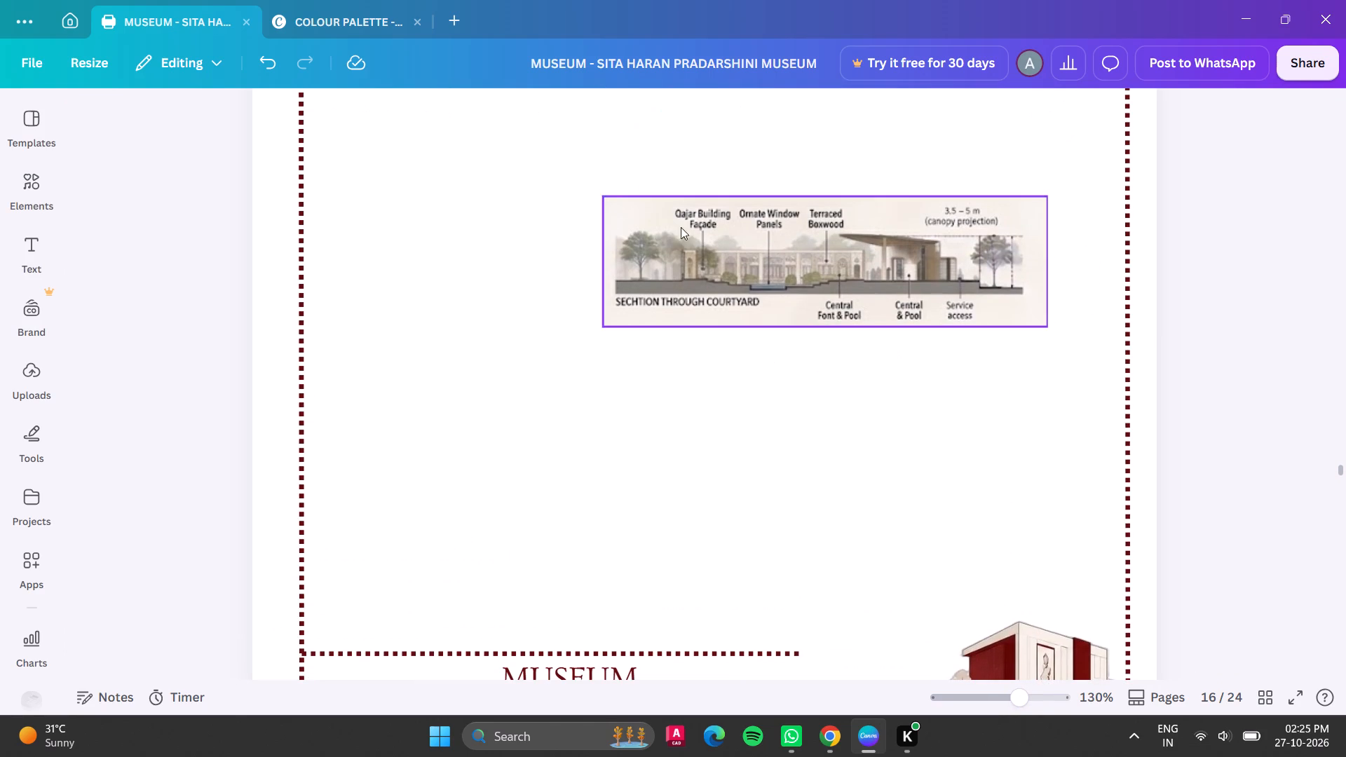
{"action": "left_click", "coordinate": [794, 259]}
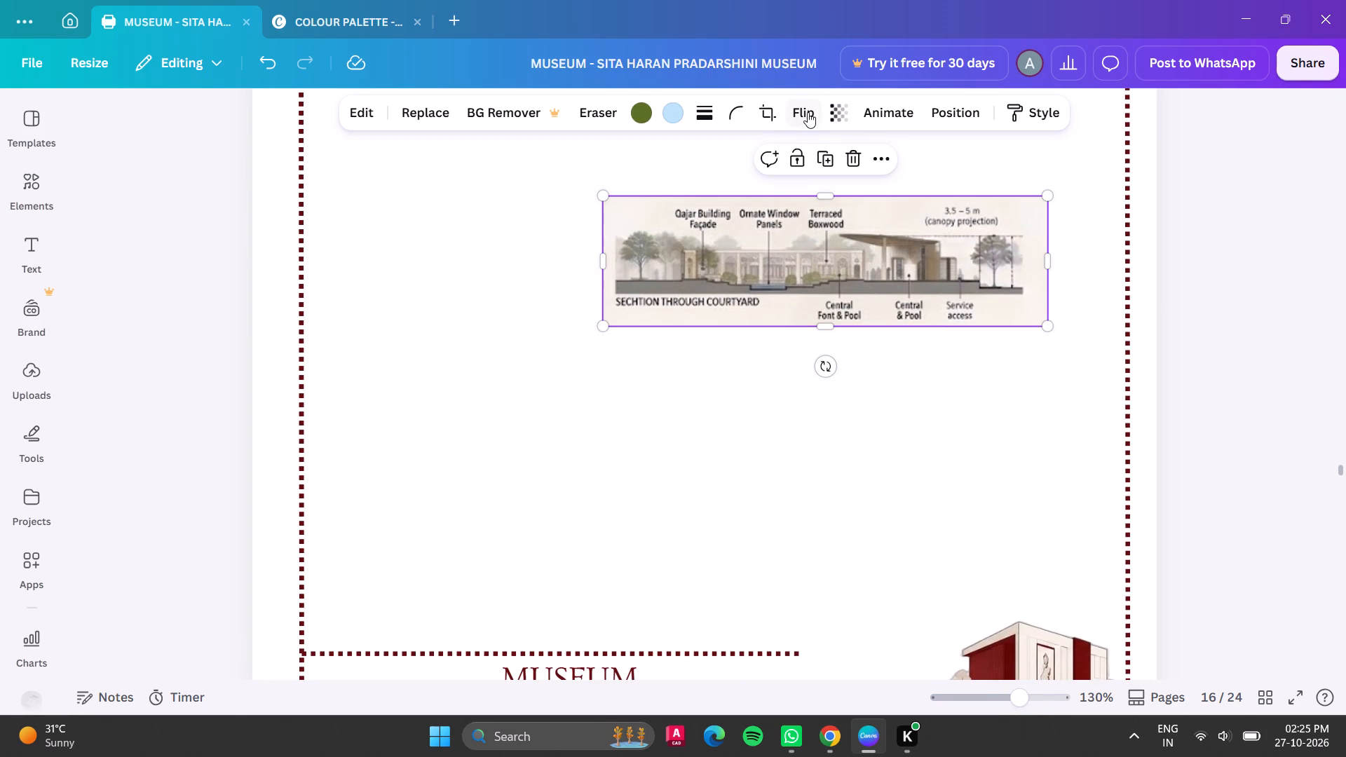
{"action": "left_click", "coordinate": [808, 112]}
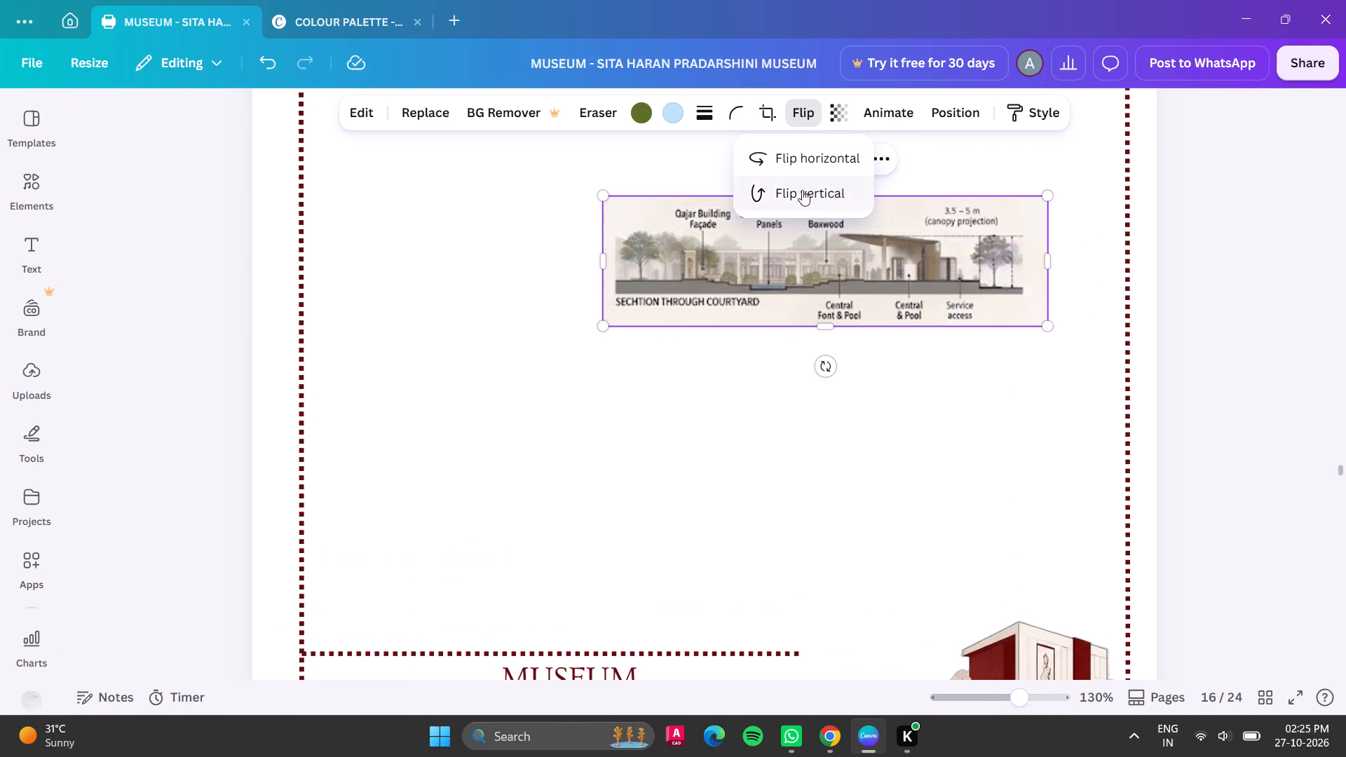
{"action": "left_click", "coordinate": [819, 162]}
{"action": "left_click", "coordinate": [924, 467]}
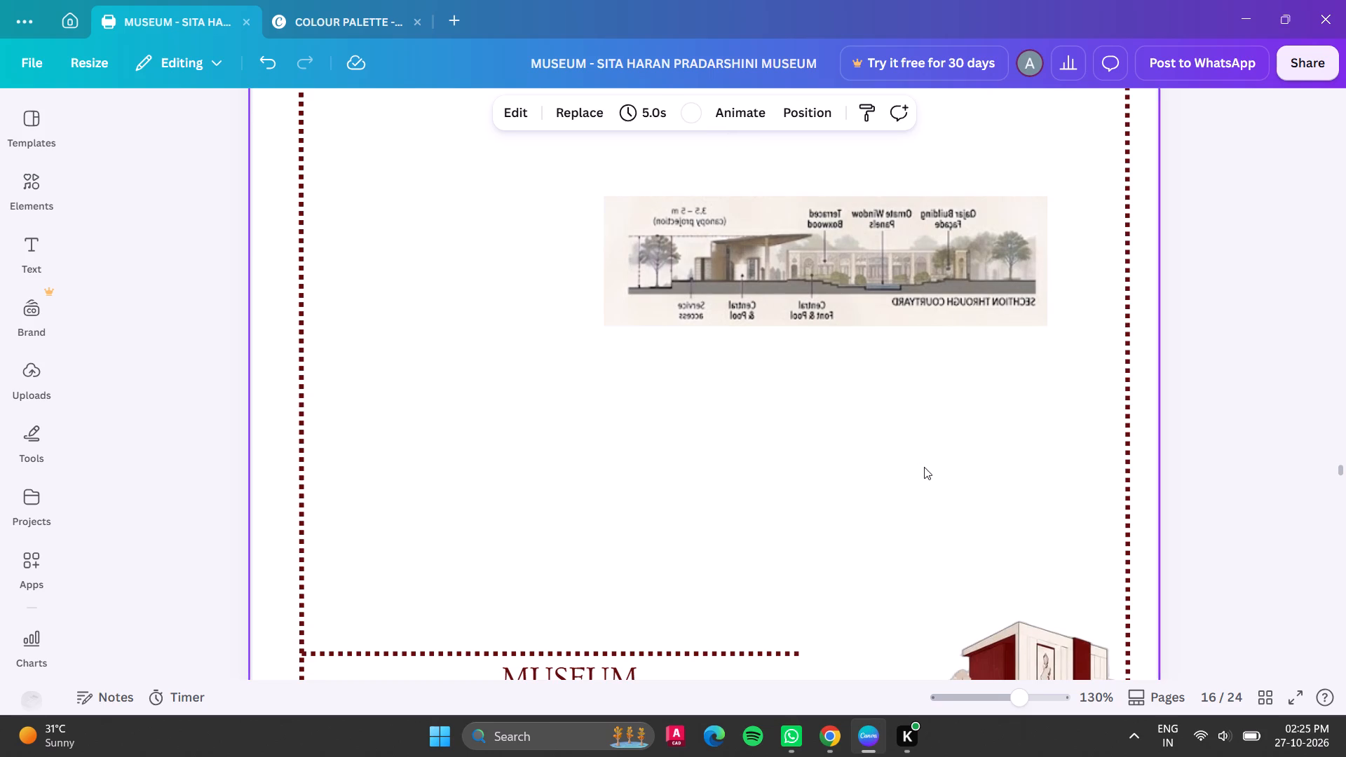
Move the mirrored section drawing up to just below the courtyard image on page 16, roughly in line with its left edge.
{"action": "scroll", "coordinate": [959, 307], "scroll_direction": "up", "scroll_amount": 2}
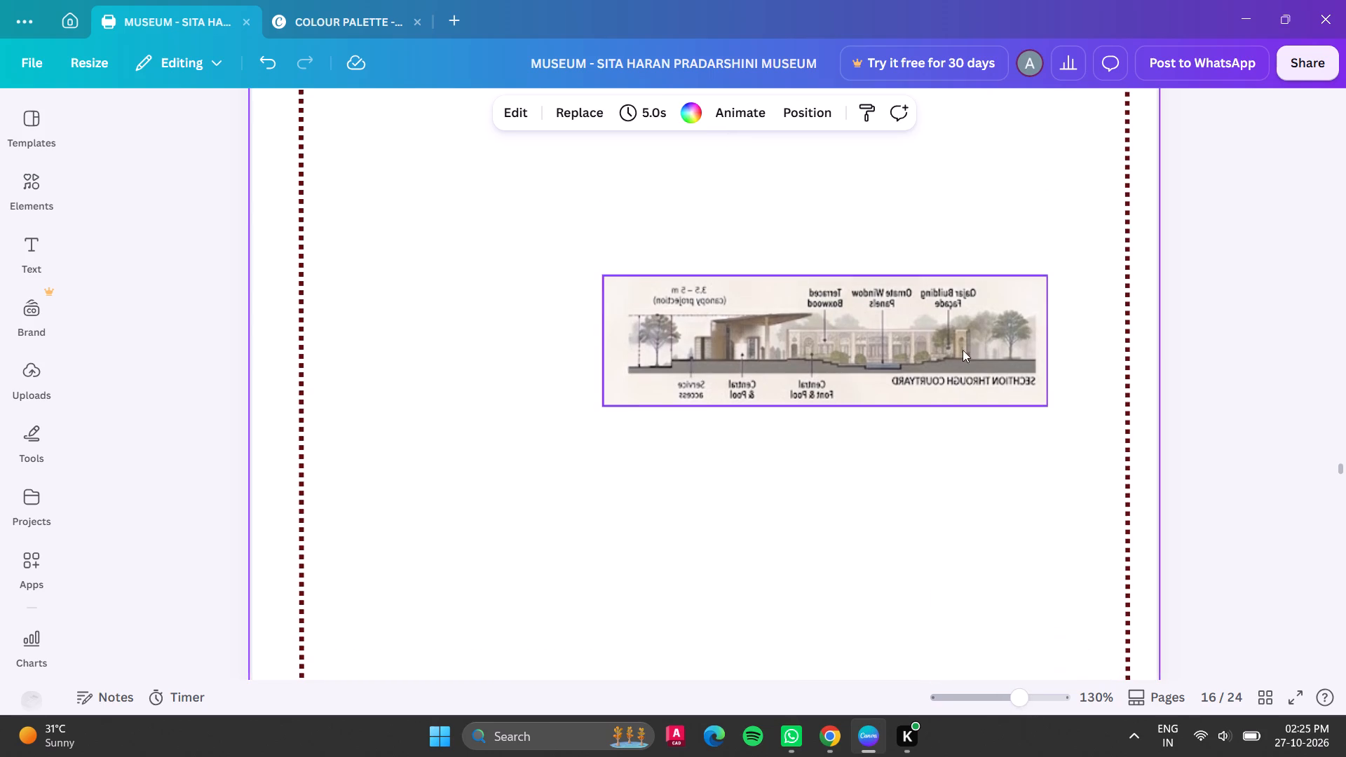
{"action": "scroll", "coordinate": [963, 350], "scroll_direction": "up", "scroll_amount": 2}
{"action": "left_click_drag", "start_coordinate": [902, 509], "coordinate": [751, 270]}
{"action": "scroll", "coordinate": [770, 304], "scroll_direction": "up", "scroll_amount": 12}
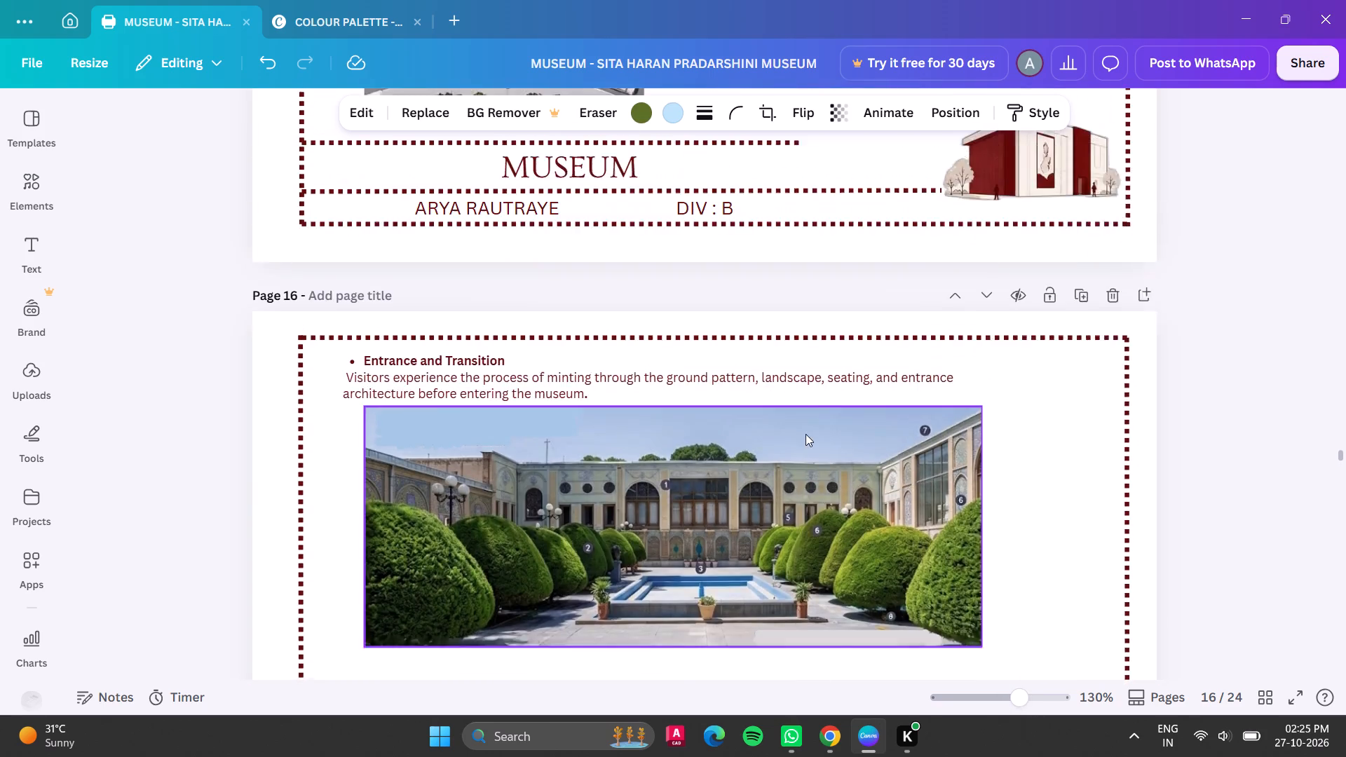
{"action": "scroll", "coordinate": [805, 434], "scroll_direction": "up", "scroll_amount": 9}
{"action": "scroll", "coordinate": [805, 434], "scroll_direction": "down", "scroll_amount": 5}
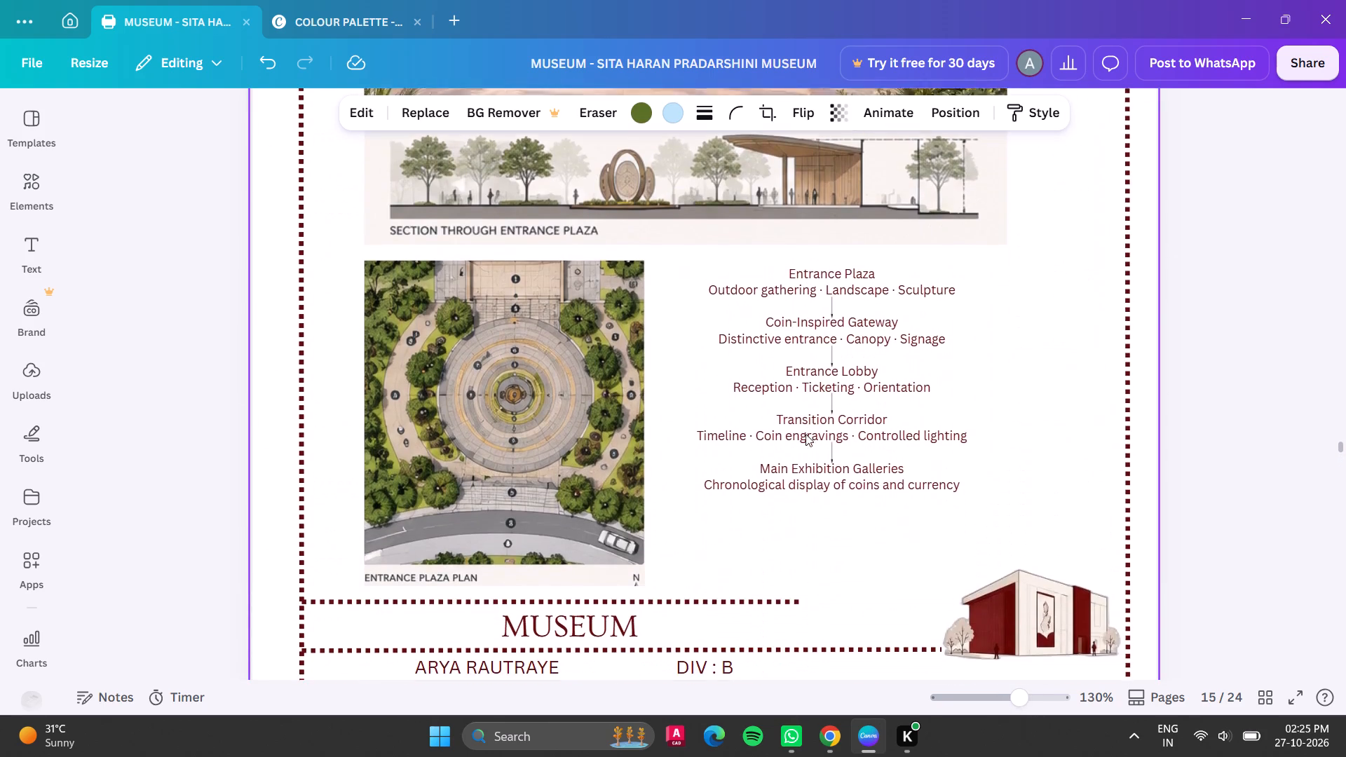
{"action": "scroll", "coordinate": [805, 434], "scroll_direction": "down", "scroll_amount": 7}
{"action": "left_click_drag", "start_coordinate": [767, 575], "coordinate": [763, 571]}
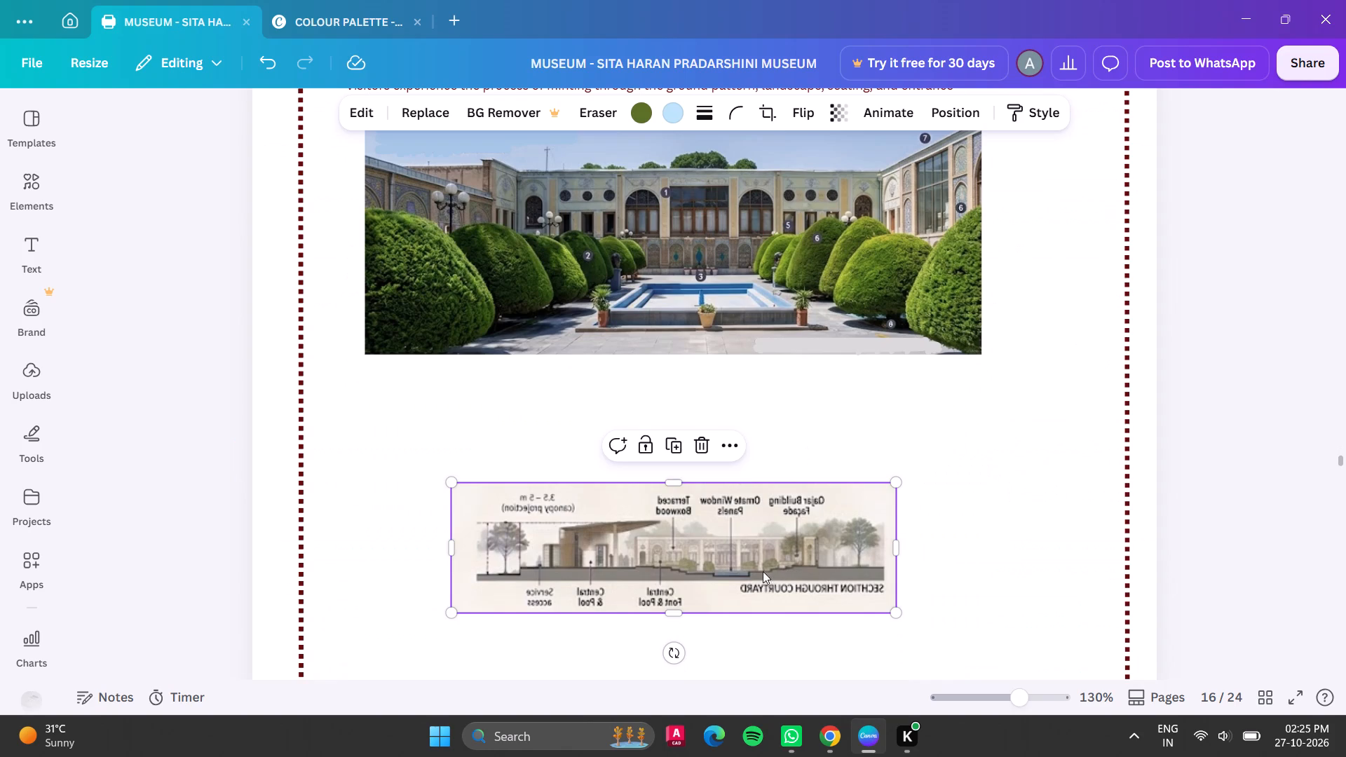
{"action": "left_click_drag", "start_coordinate": [763, 571], "coordinate": [684, 468]}
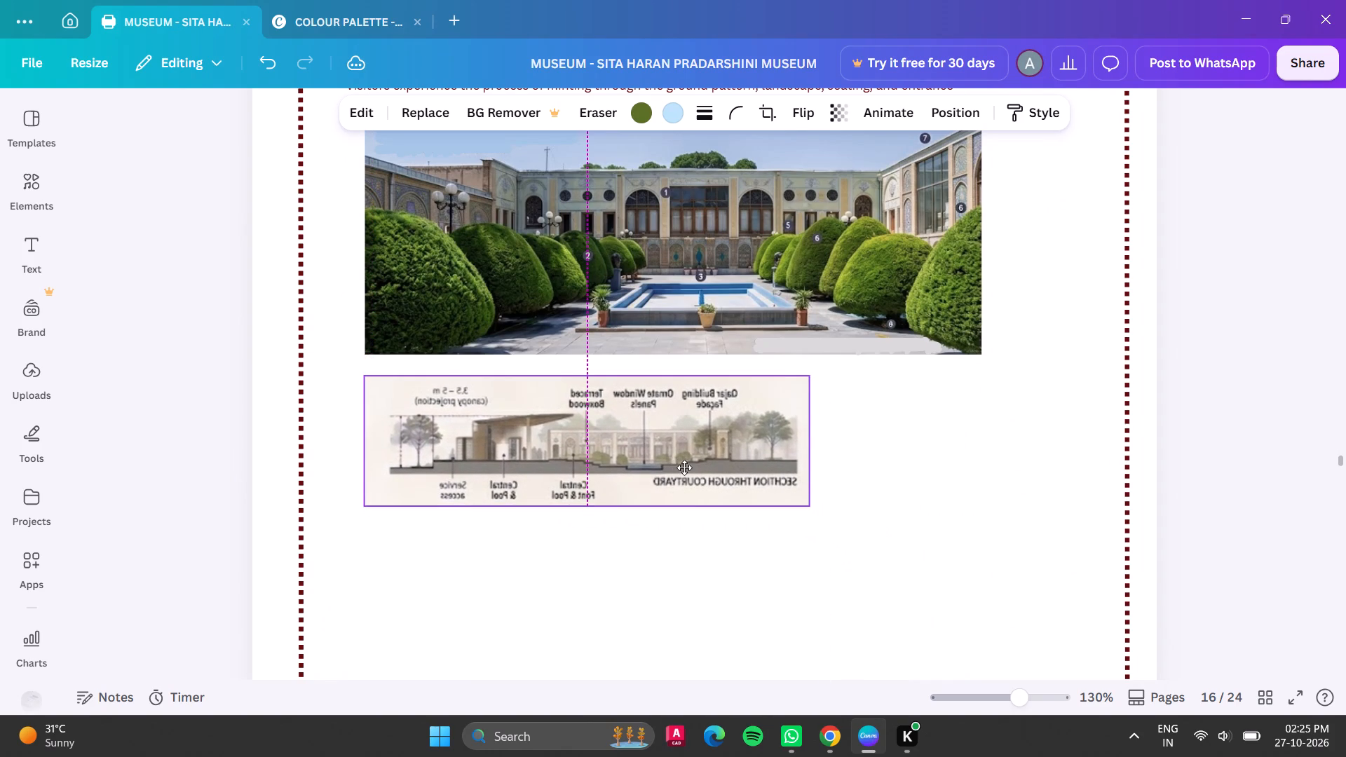
{"action": "left_click_drag", "start_coordinate": [684, 468], "coordinate": [692, 468]}
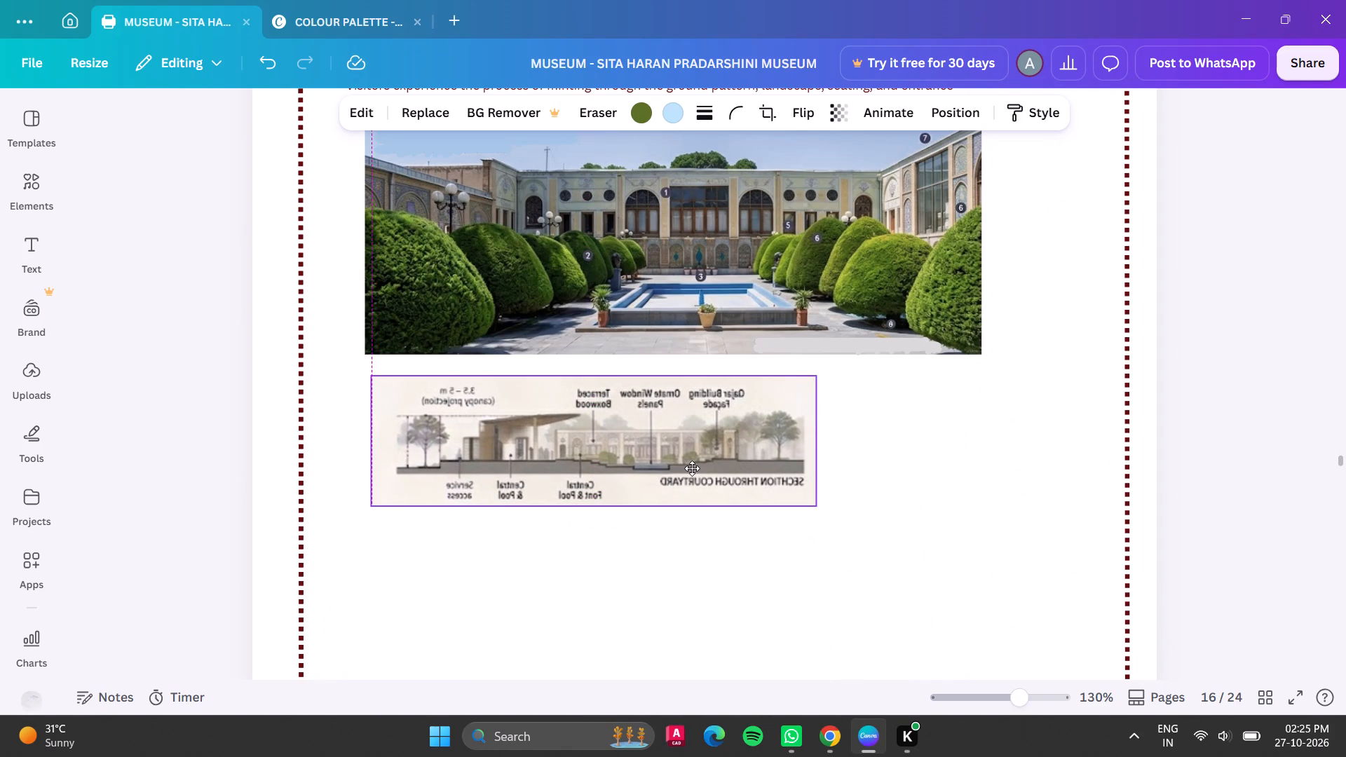
{"action": "left_click_drag", "start_coordinate": [692, 468], "coordinate": [681, 465]}
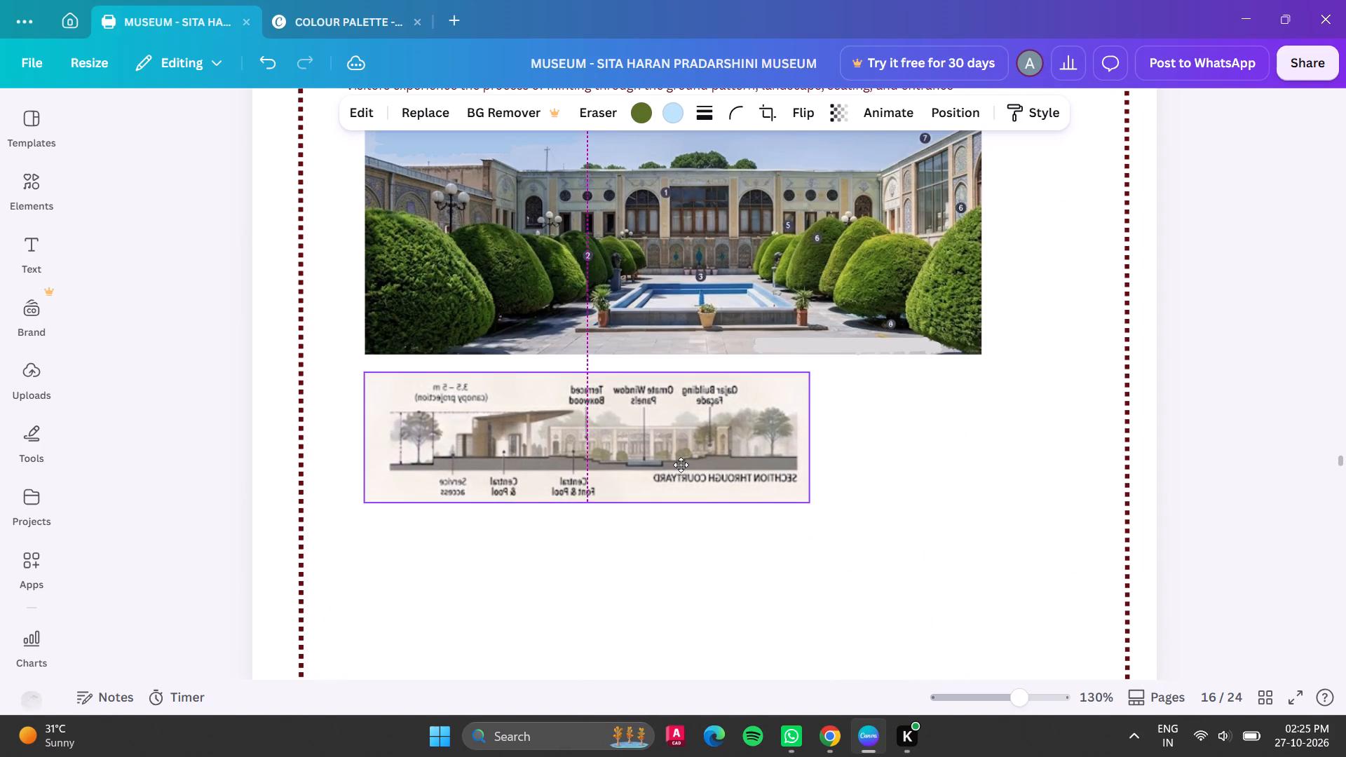
{"action": "left_click_drag", "start_coordinate": [681, 465], "coordinate": [678, 461]}
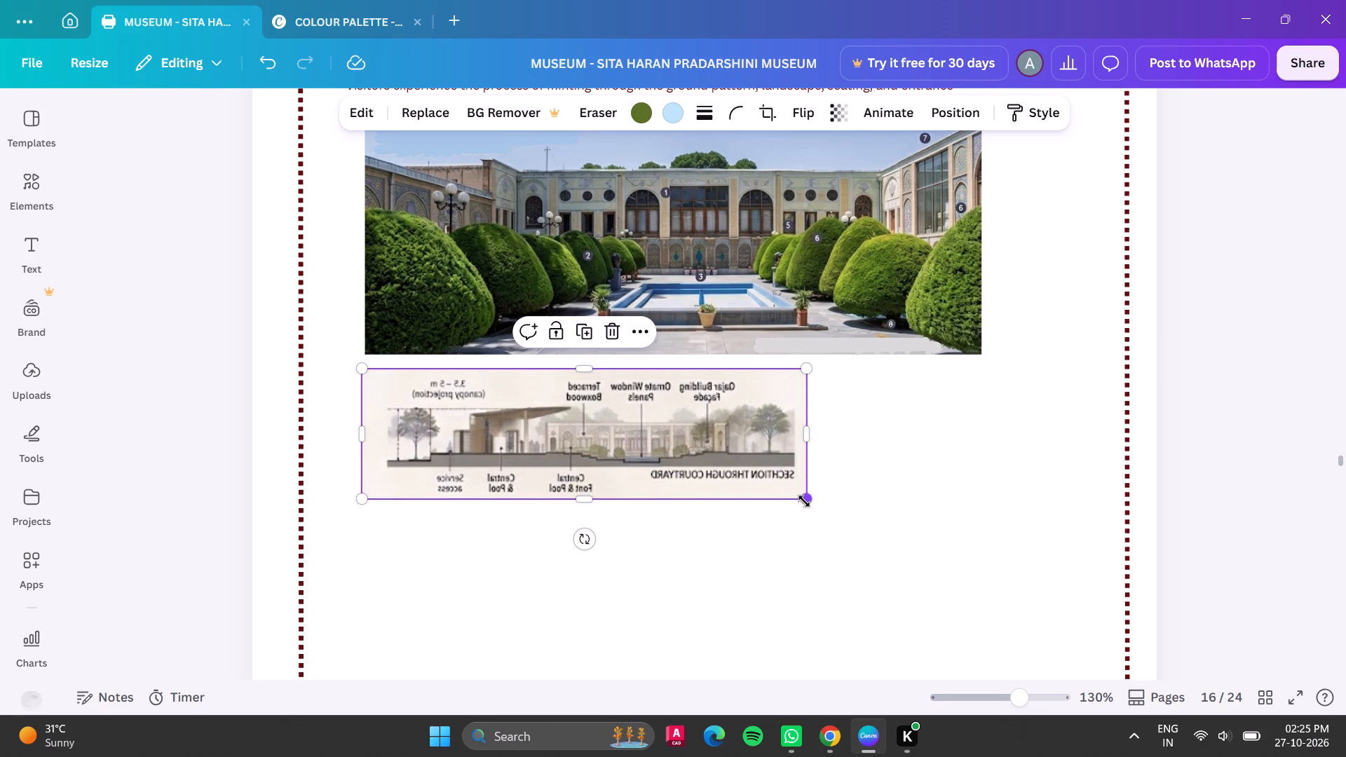
Enlarge the section drawing to slightly less than the courtyard image's width and align their left edges.
{"action": "left_click_drag", "start_coordinate": [804, 501], "coordinate": [975, 547]}
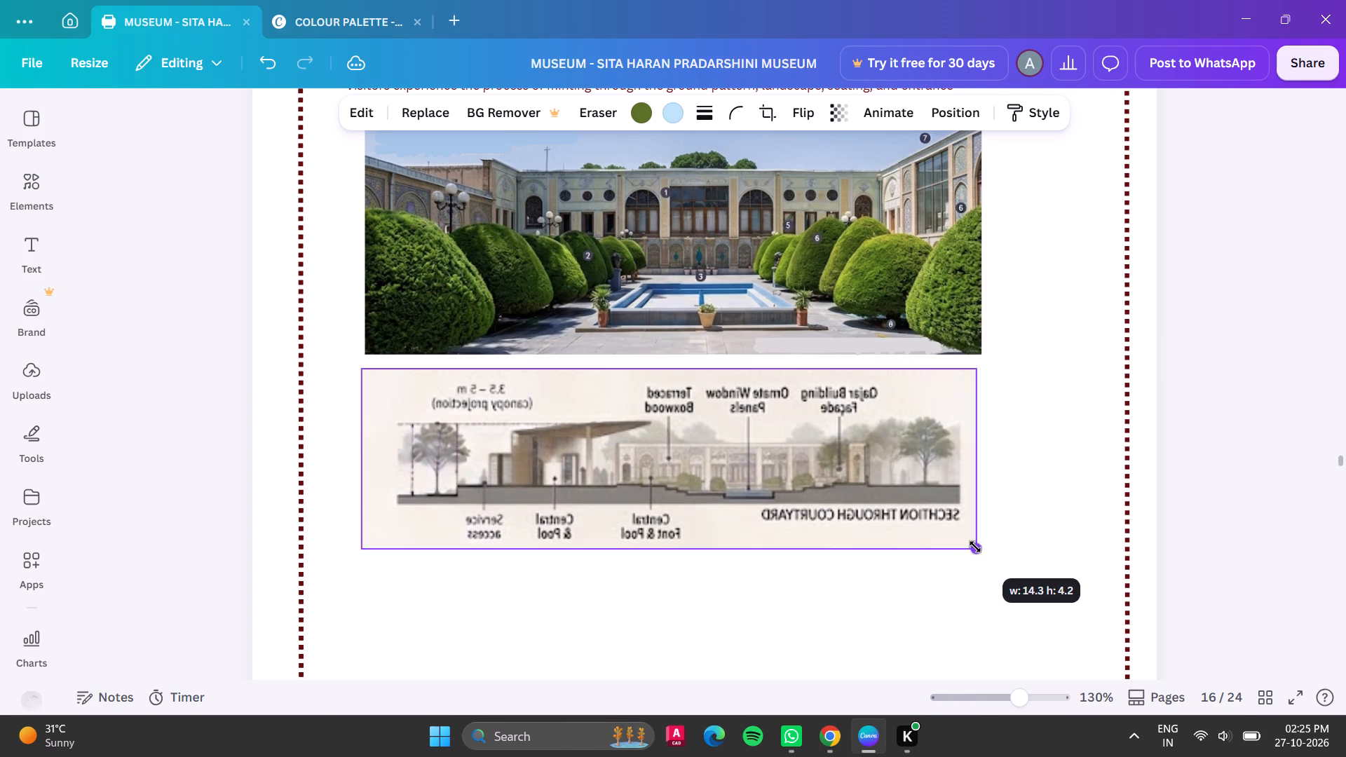
{"action": "left_click_drag", "start_coordinate": [975, 547], "coordinate": [917, 544]}
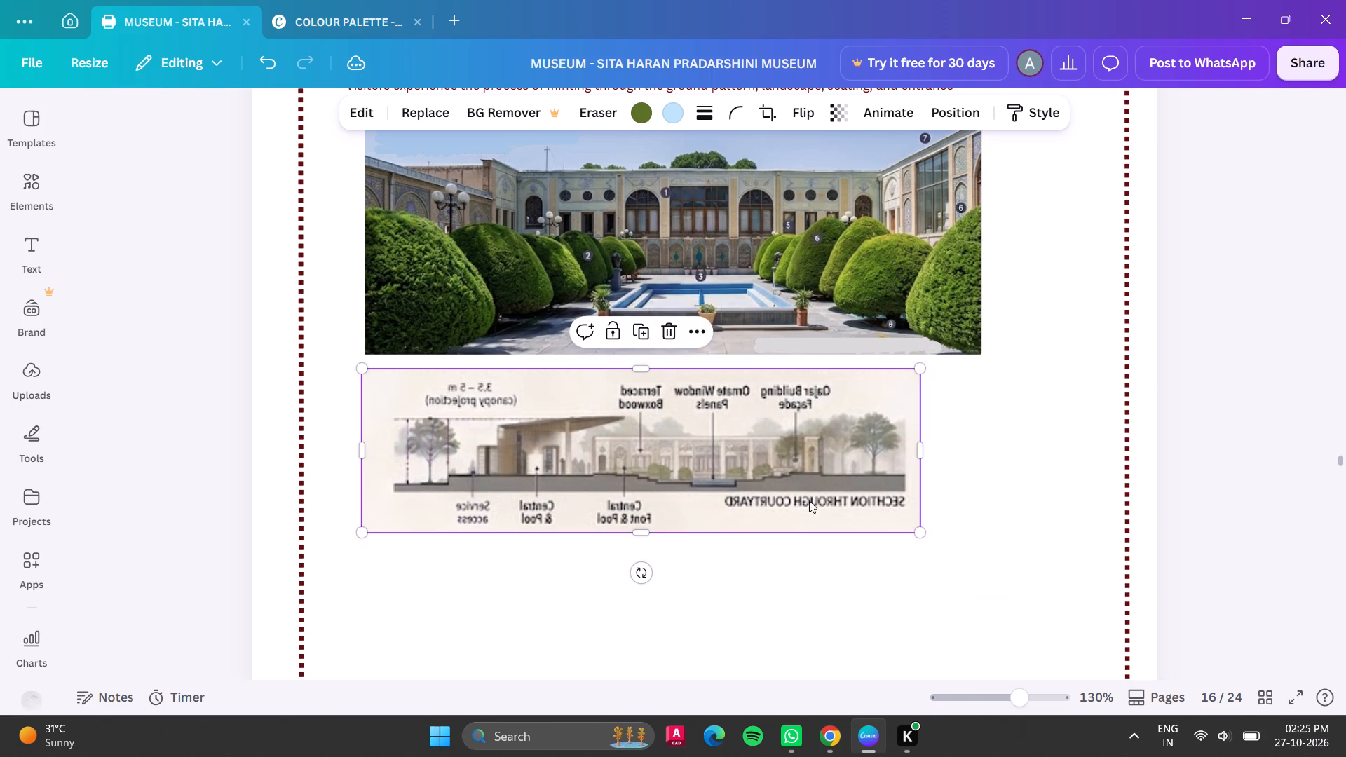
{"action": "left_click", "coordinate": [717, 482]}
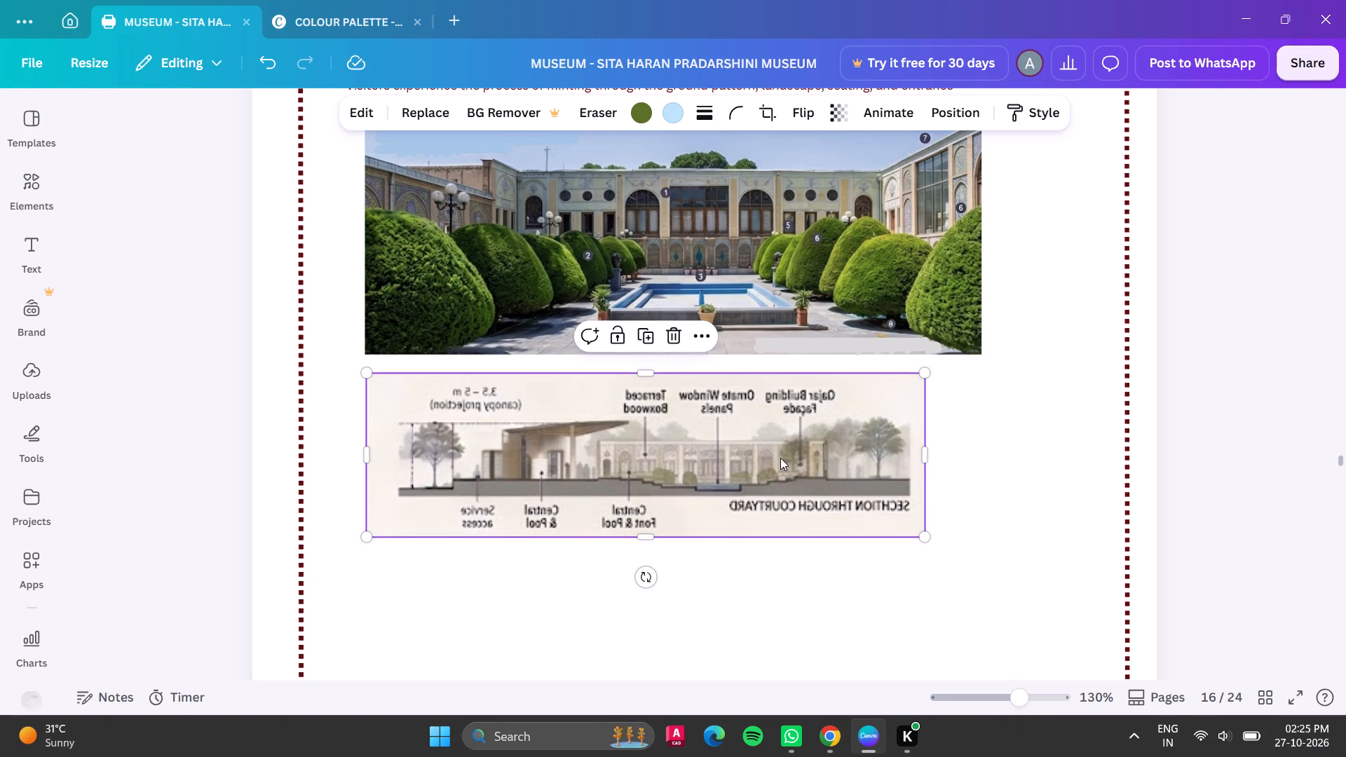
Download only the mirrored section drawing as PDF Standard, saving it in Downloads as MUSEUM - SITA HARAN PRADARSHINI MUSEUM.
{"action": "key", "text": "ctrl+c"}
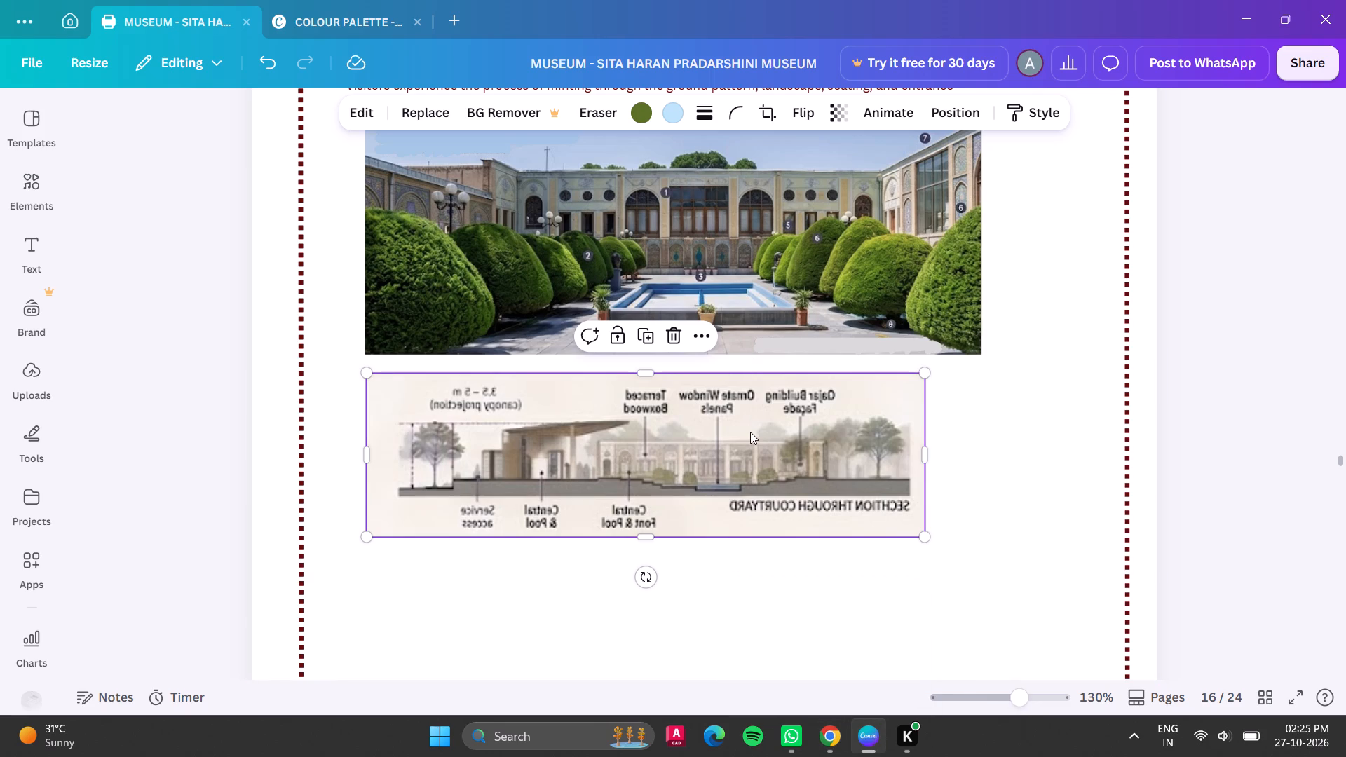
{"action": "left_click", "coordinate": [750, 432]}
{"action": "right_click", "coordinate": [750, 432]}
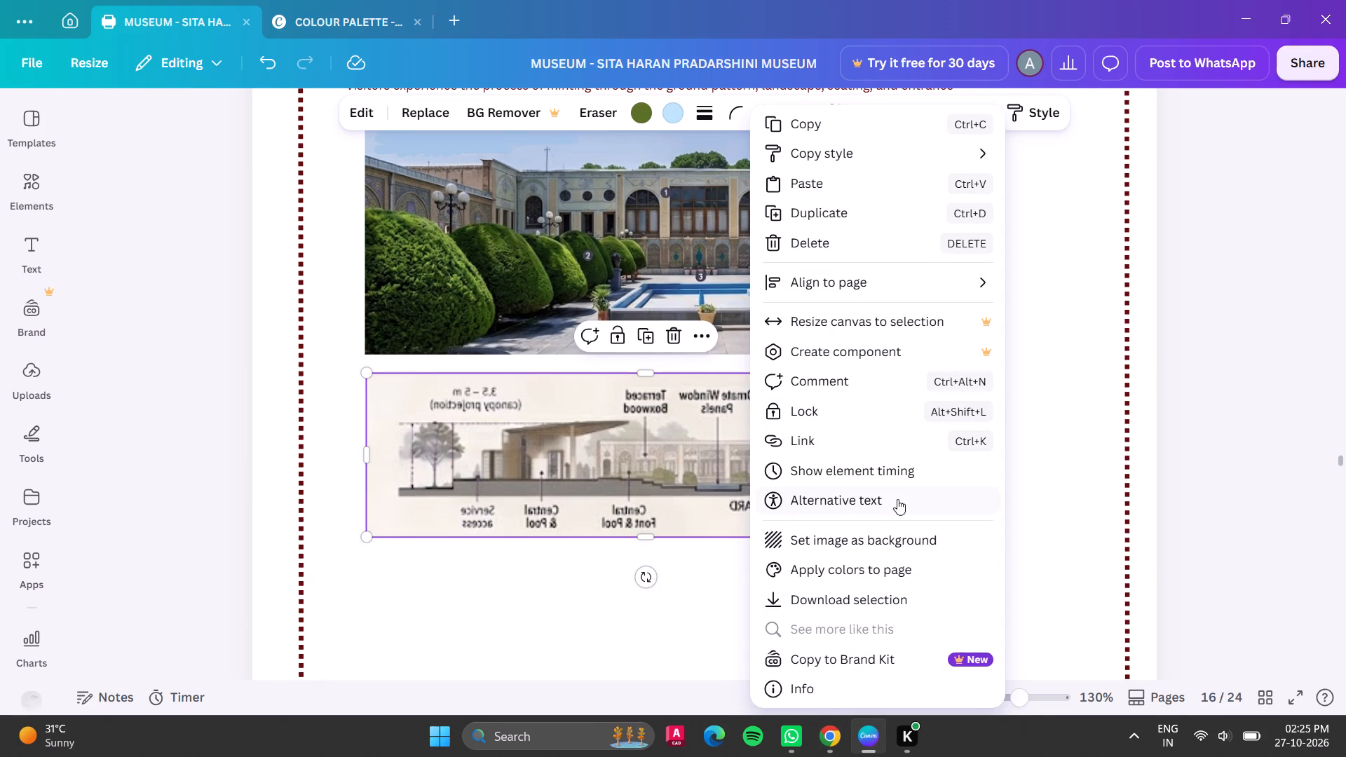
{"action": "left_click", "coordinate": [898, 604]}
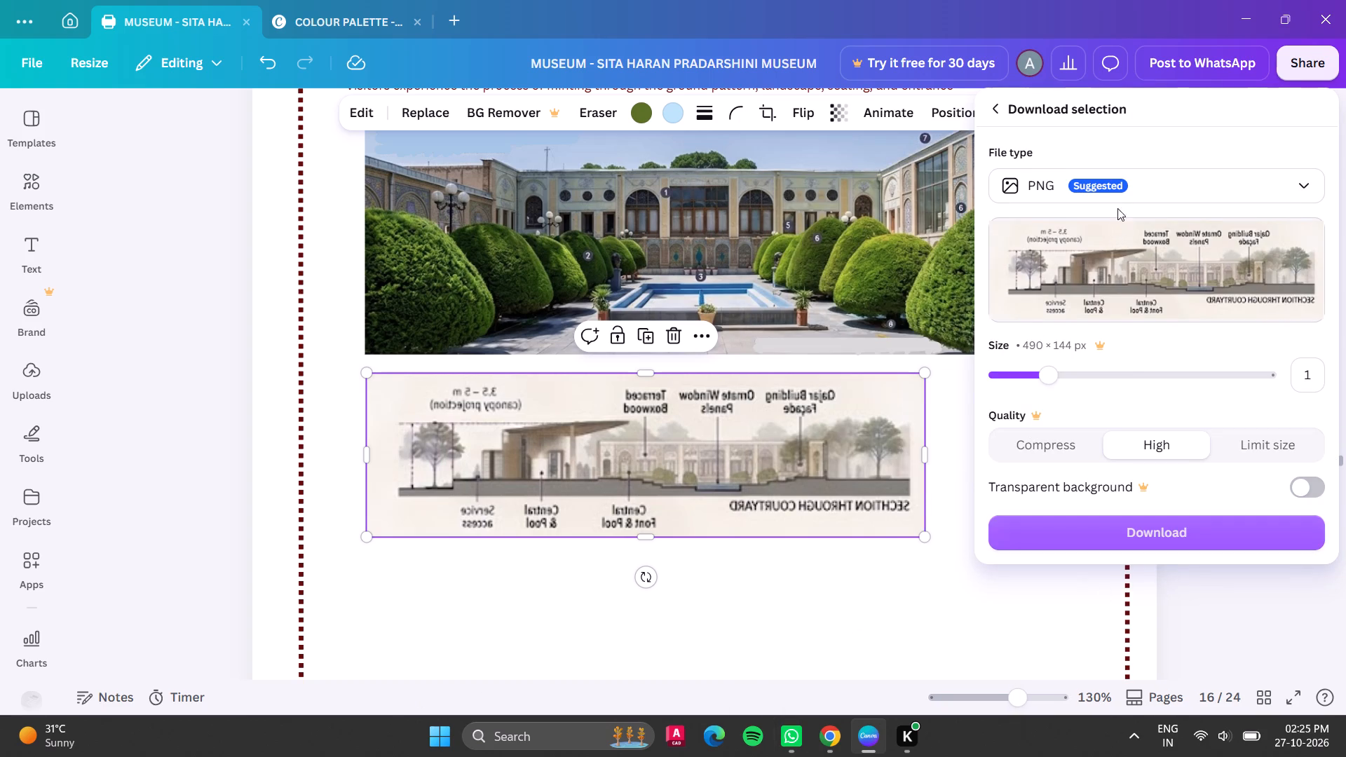
{"action": "left_click", "coordinate": [1119, 193]}
{"action": "left_click", "coordinate": [1244, 185]}
{"action": "left_click", "coordinate": [1224, 193]}
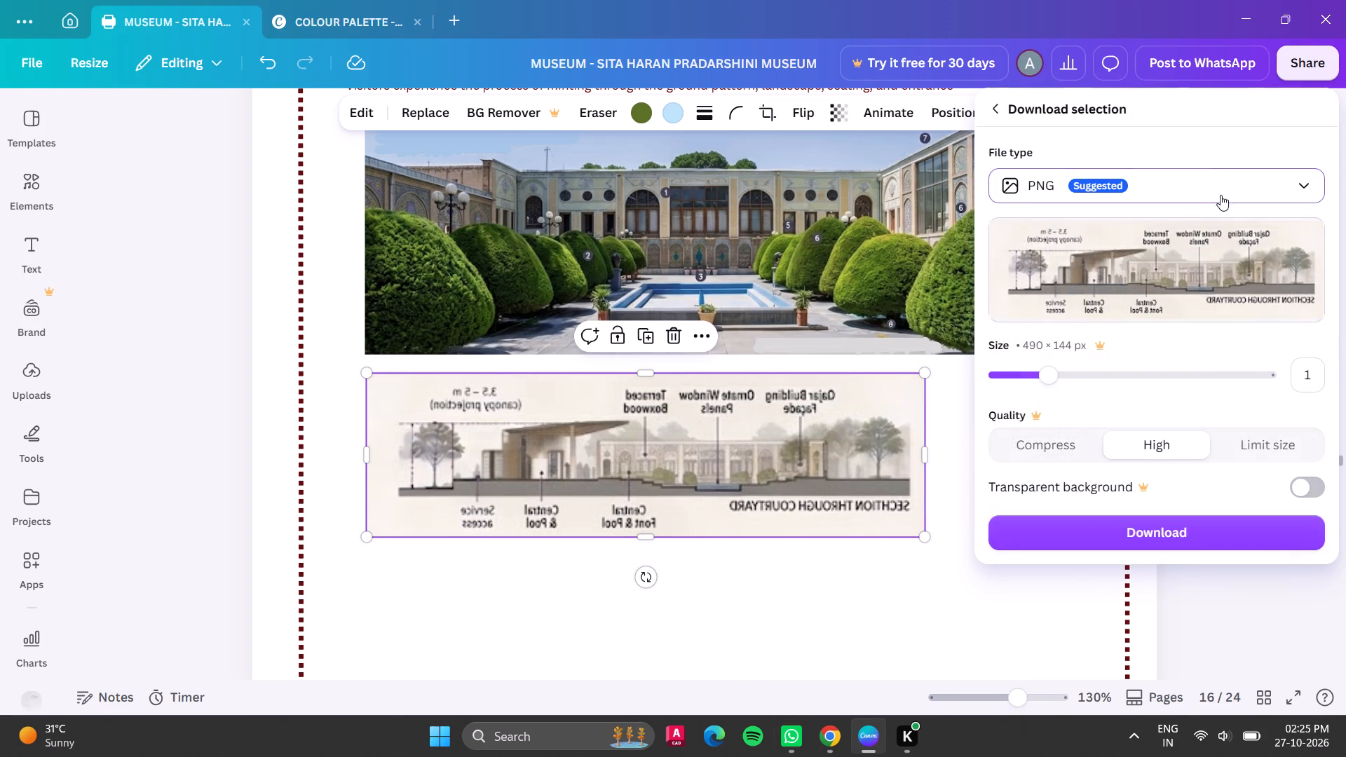
{"action": "left_click", "coordinate": [1130, 343]}
{"action": "left_click", "coordinate": [1110, 524]}
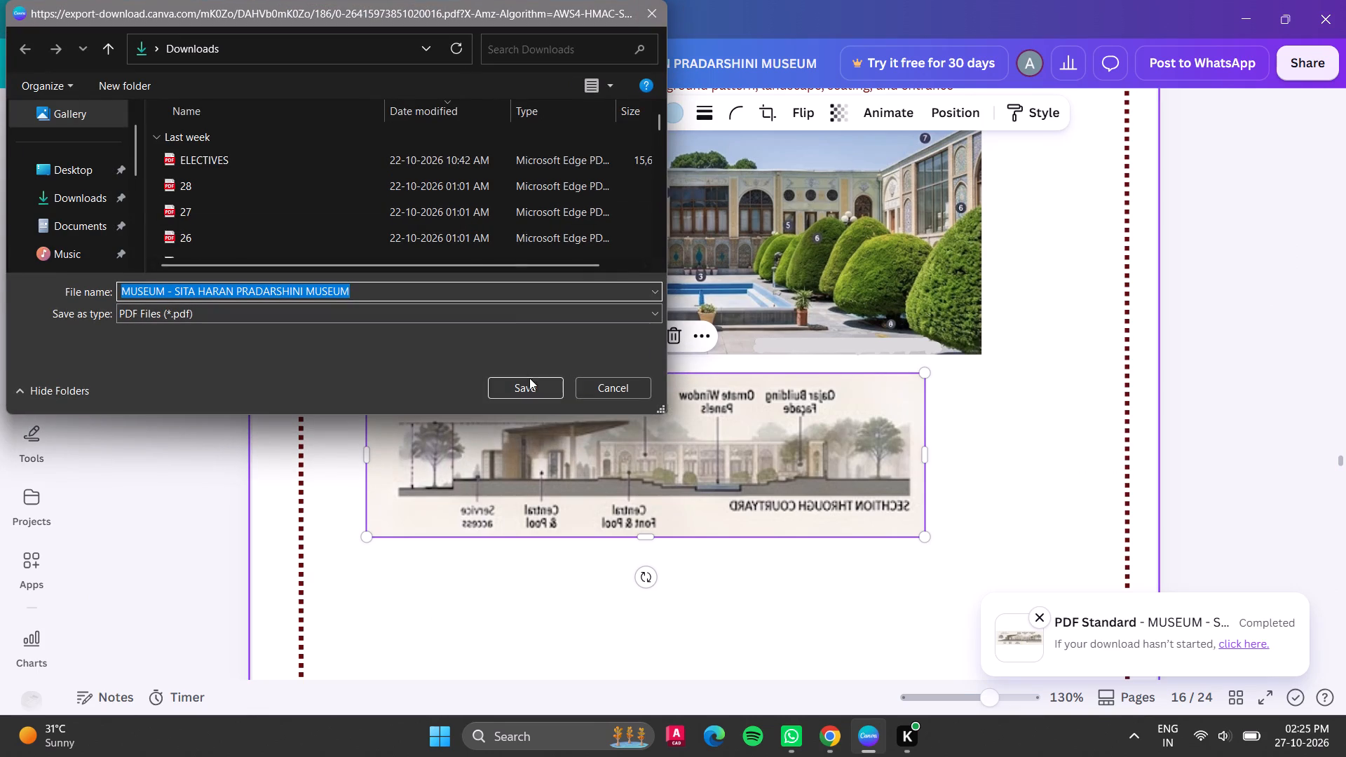
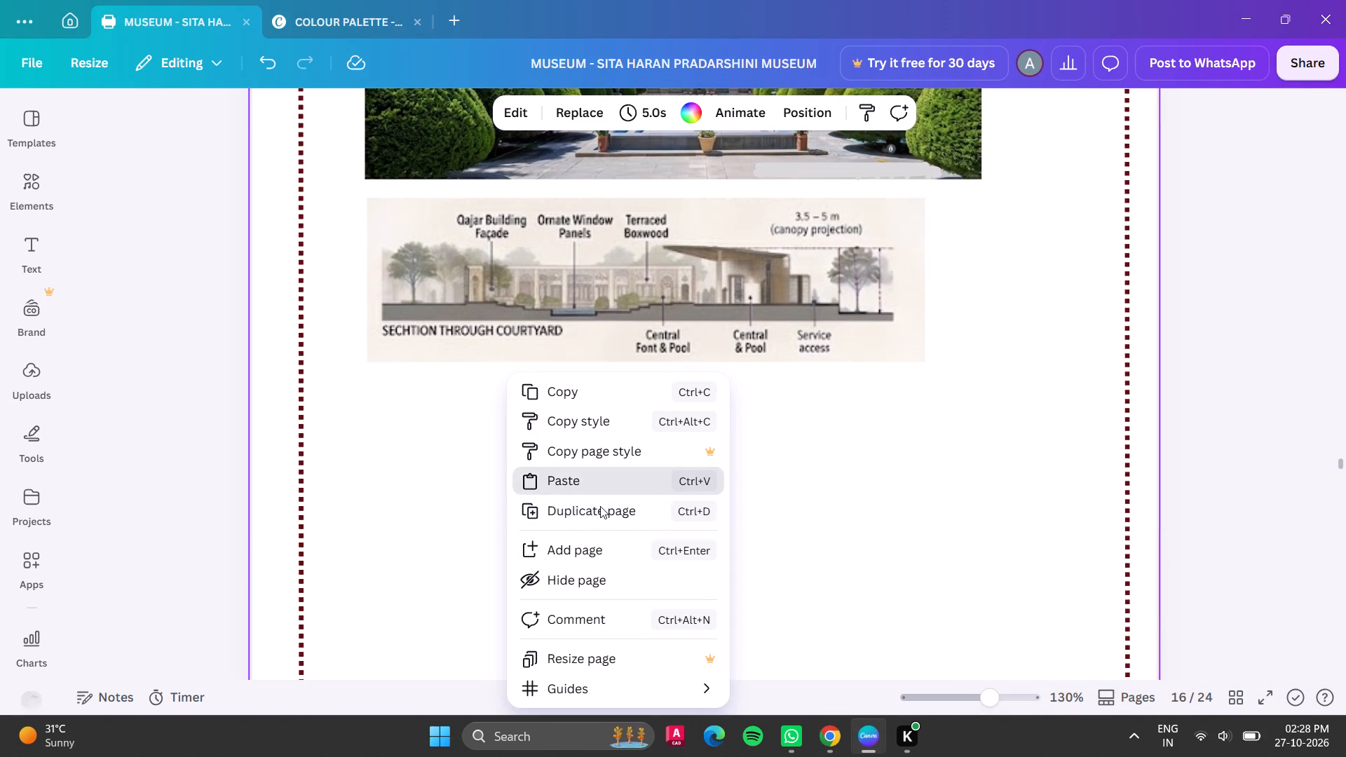
{"action": "scroll", "coordinate": [603, 508], "scroll_direction": "down", "scroll_amount": 1}
{"action": "scroll", "coordinate": [696, 479], "scroll_direction": "up", "scroll_amount": 2}
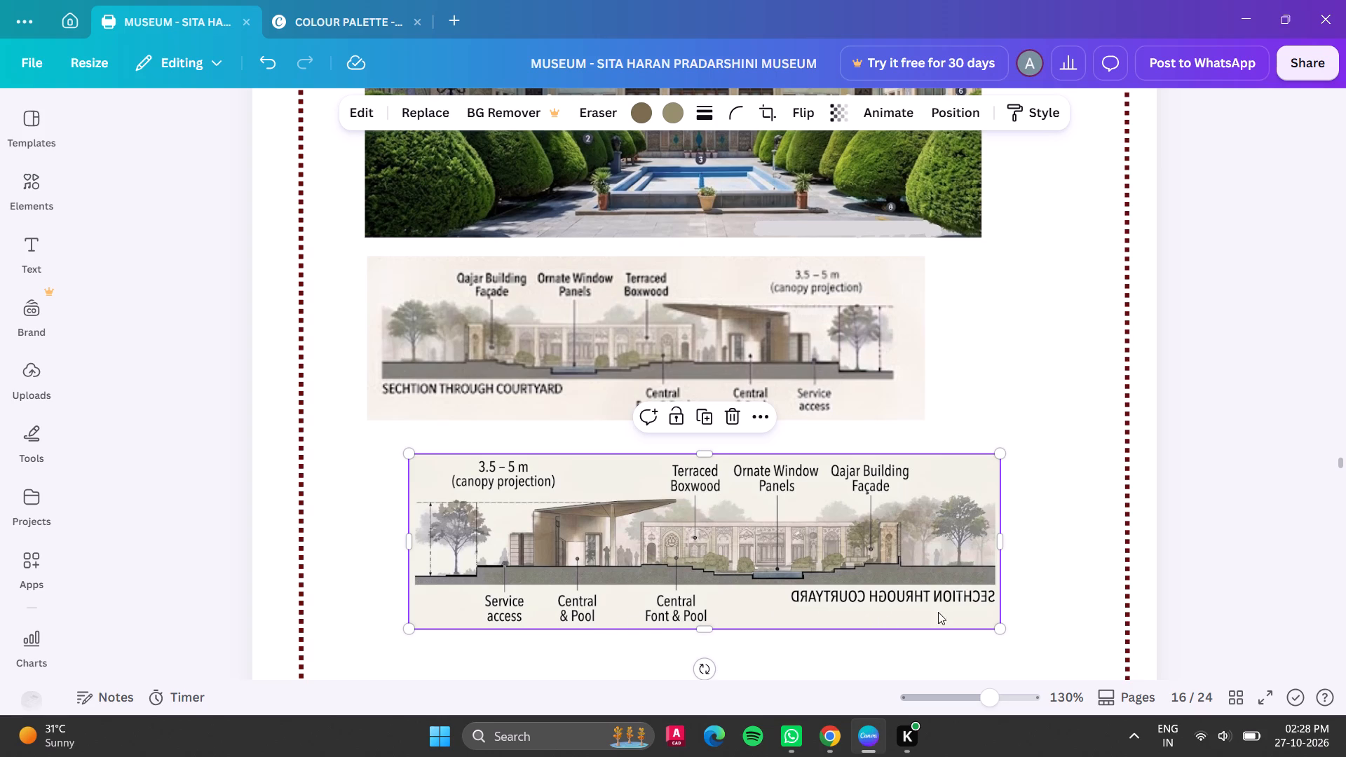
Crop the label strips off the bottom and top of the mirrored courtyard section, leaving it about 13.7 wide by 2.2 high.
{"action": "left_click", "coordinate": [984, 597]}
{"action": "left_click_drag", "start_coordinate": [975, 596], "coordinate": [965, 596]}
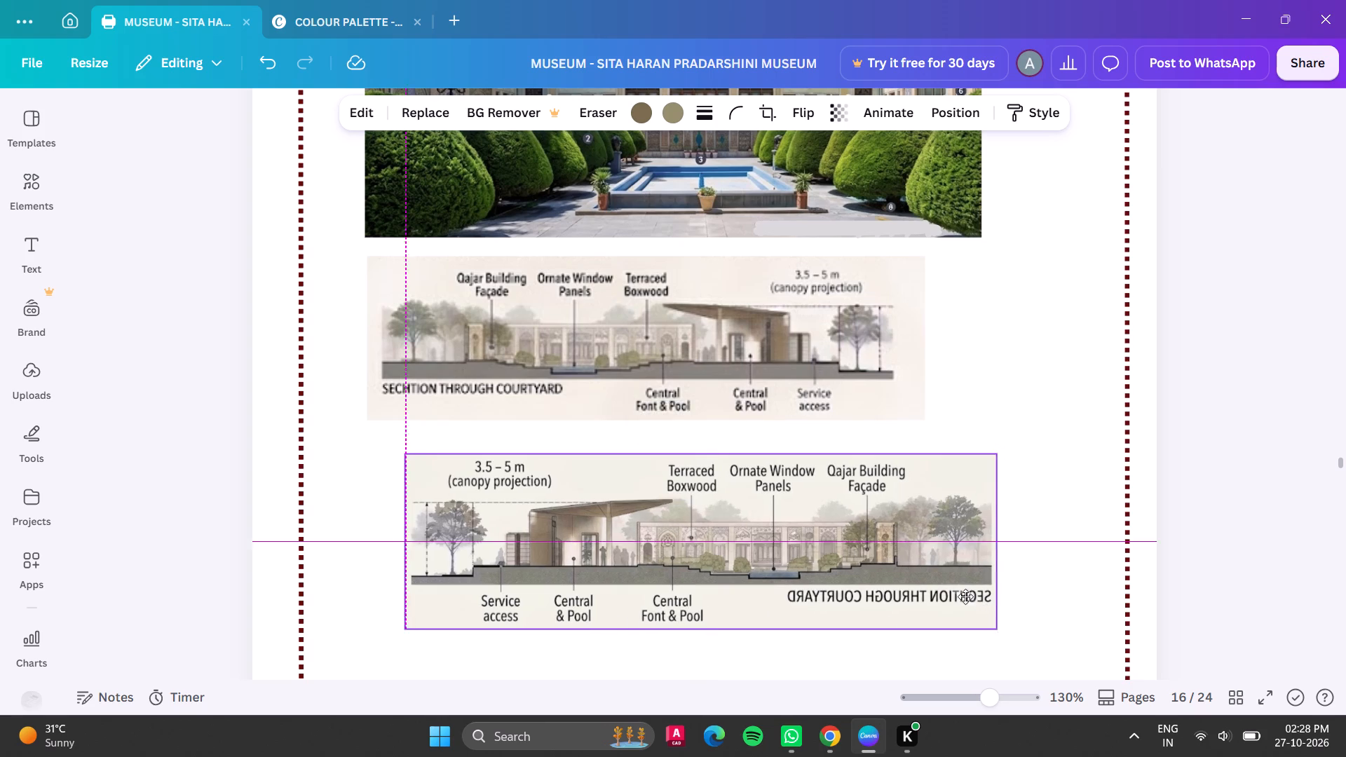
{"action": "left_click_drag", "start_coordinate": [965, 596], "coordinate": [964, 596]}
{"action": "left_click_drag", "start_coordinate": [689, 627], "coordinate": [705, 589]}
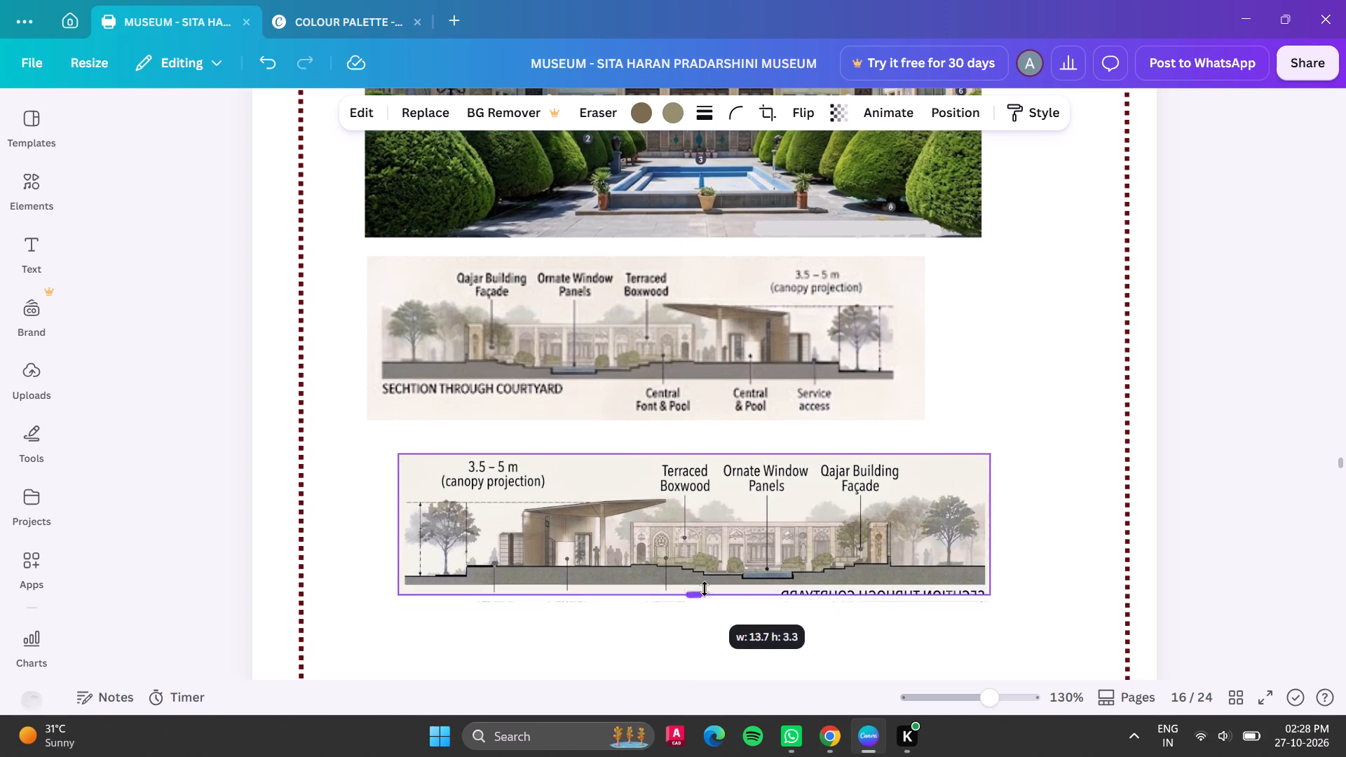
{"action": "left_click_drag", "start_coordinate": [705, 589], "coordinate": [714, 582]}
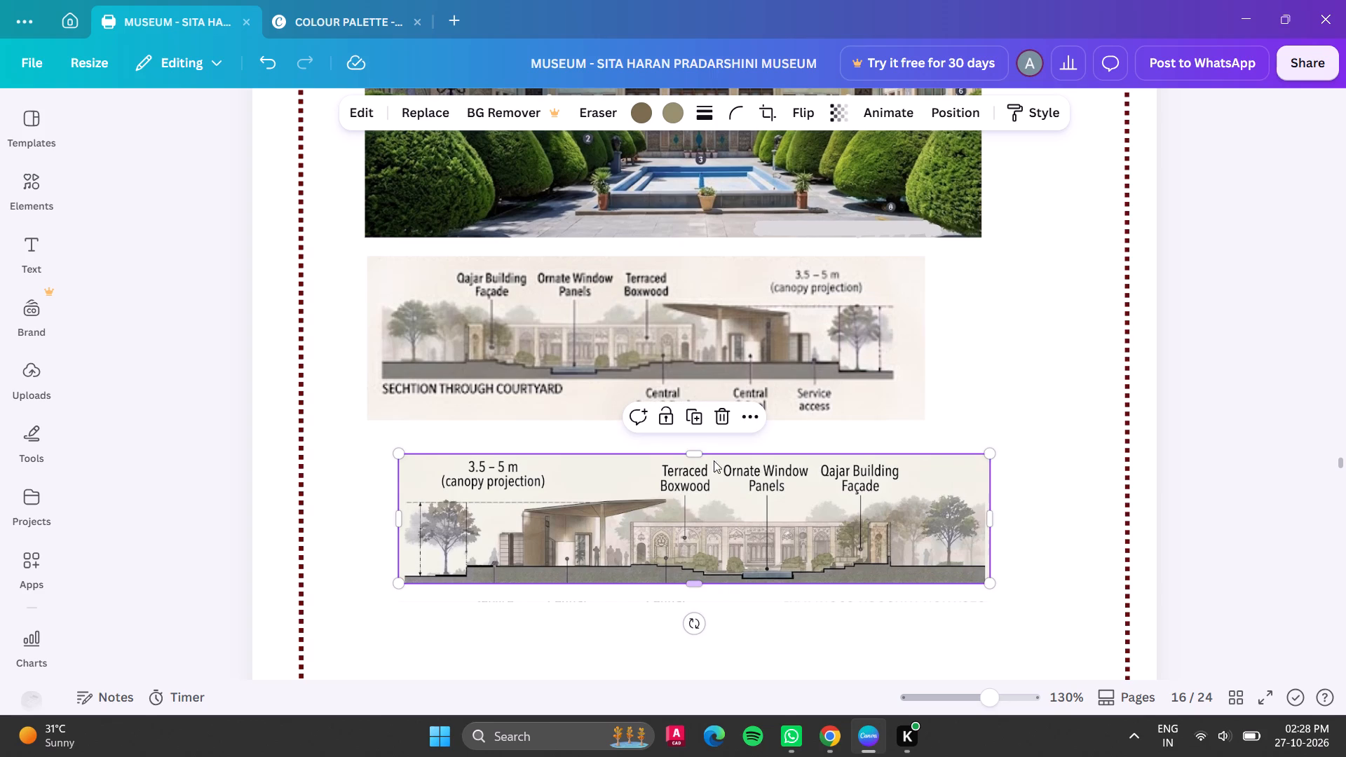
{"action": "left_click_drag", "start_coordinate": [698, 451], "coordinate": [706, 486]}
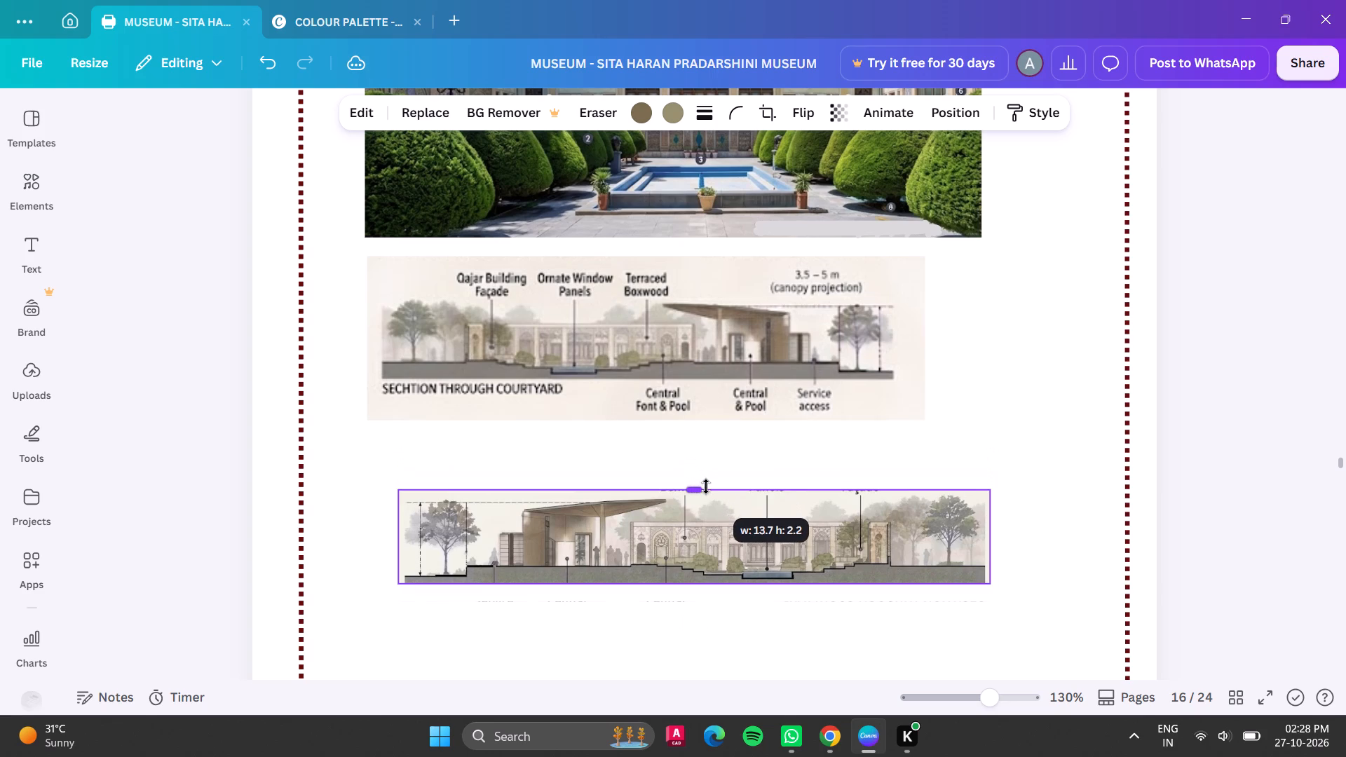
{"action": "left_click_drag", "start_coordinate": [706, 486], "coordinate": [707, 488]}
{"action": "left_click", "coordinate": [845, 452]}
Delete the original courtyard section drawing that sits between the courtyard image and the mirrored section.
{"action": "left_click", "coordinate": [822, 370]}
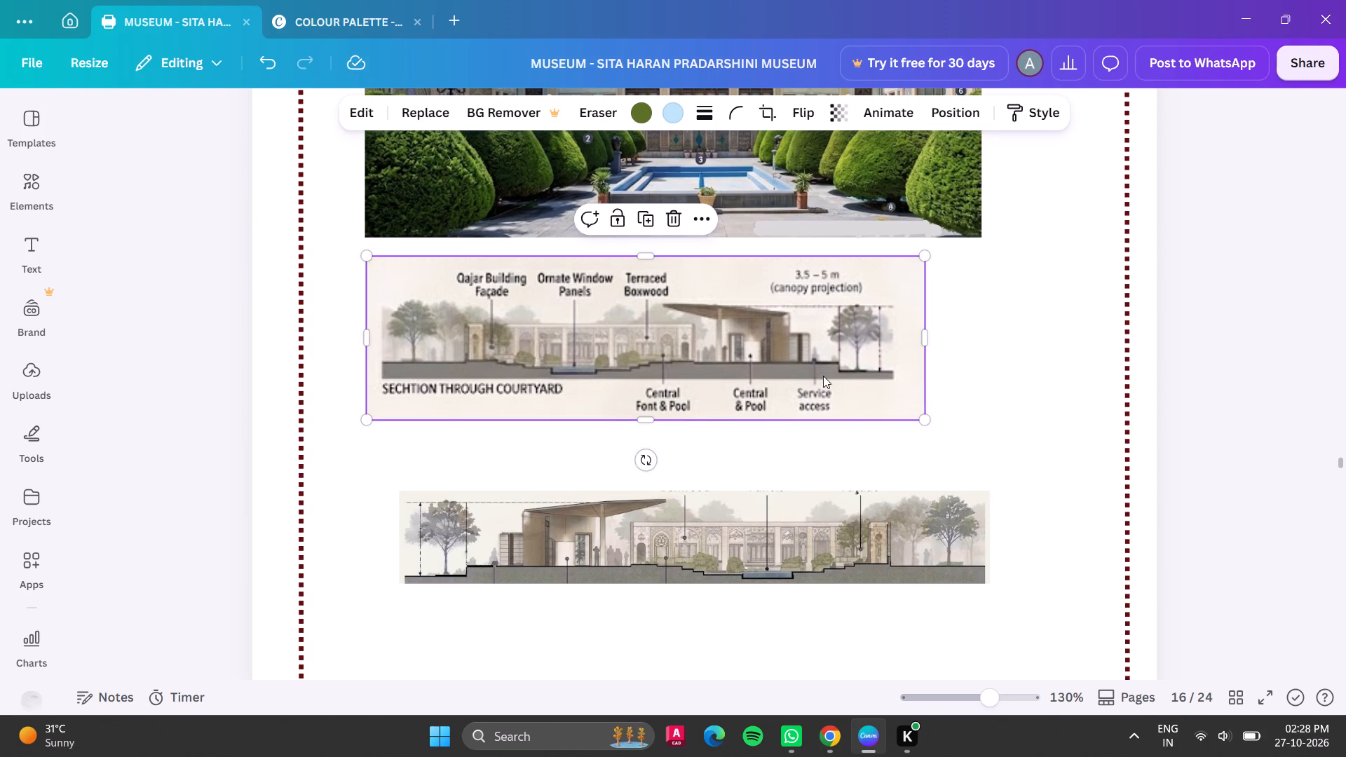
{"action": "key", "text": "Delete"}
Move the mirrored section up beneath the courtyard image, aligned with its left edge, and trim the section's right edge slightly.
{"action": "left_click_drag", "start_coordinate": [808, 555], "coordinate": [776, 388]}
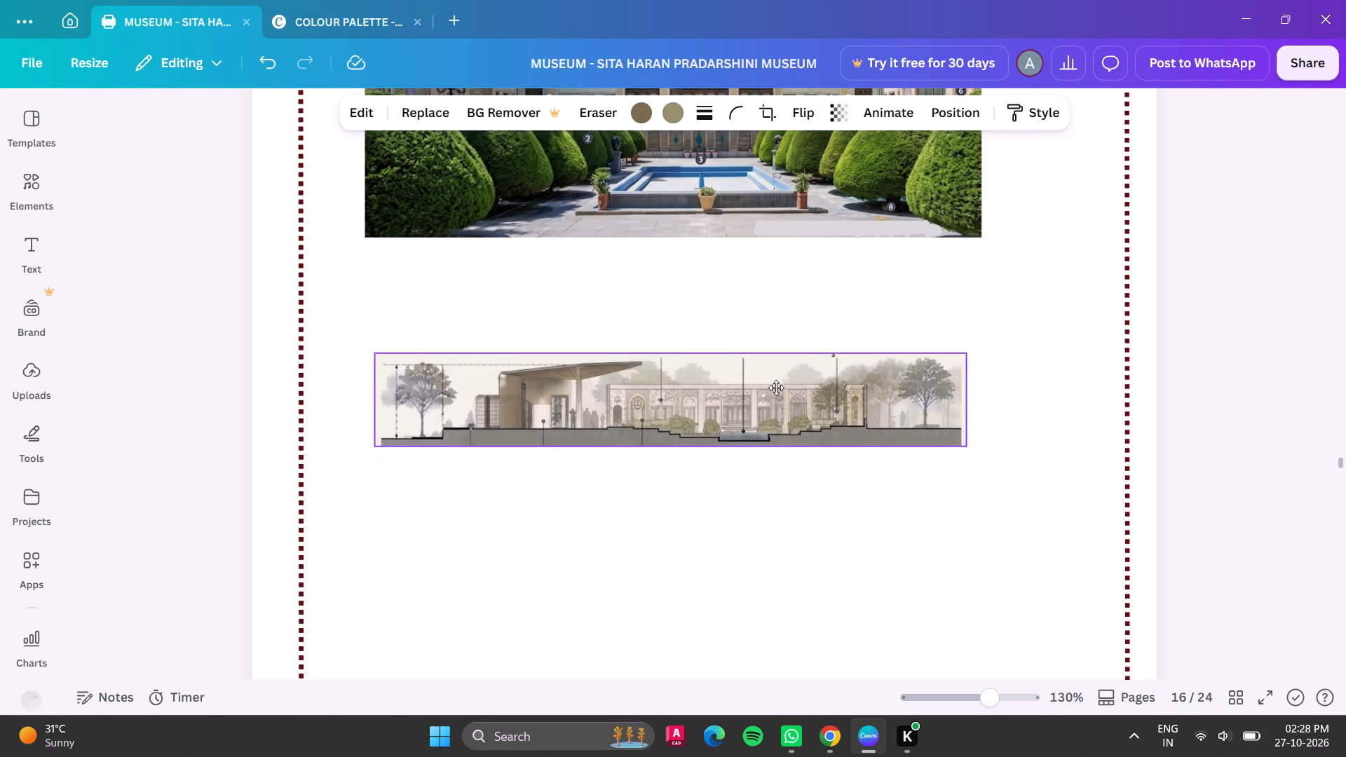
{"action": "left_click_drag", "start_coordinate": [776, 388], "coordinate": [773, 318]}
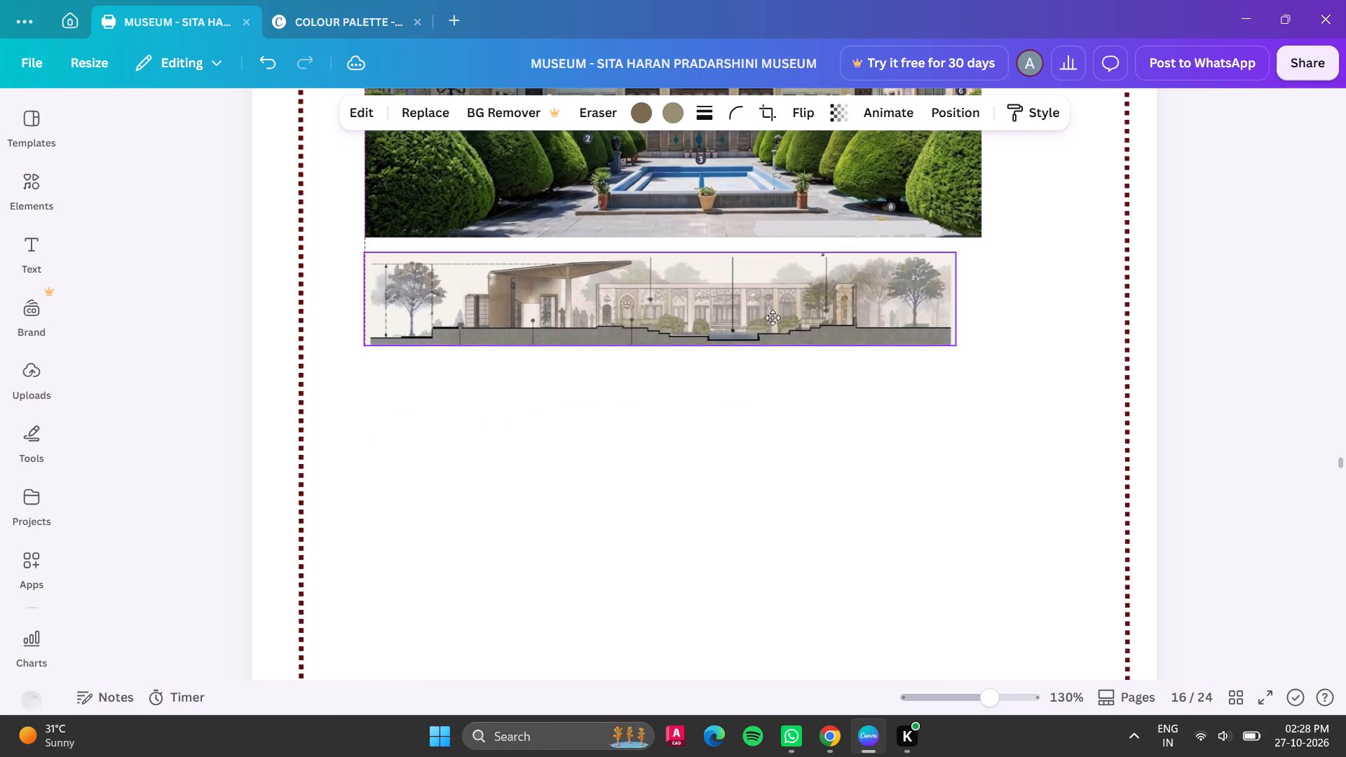
{"action": "left_click_drag", "start_coordinate": [773, 318], "coordinate": [773, 318]}
{"action": "left_click", "coordinate": [957, 304]}
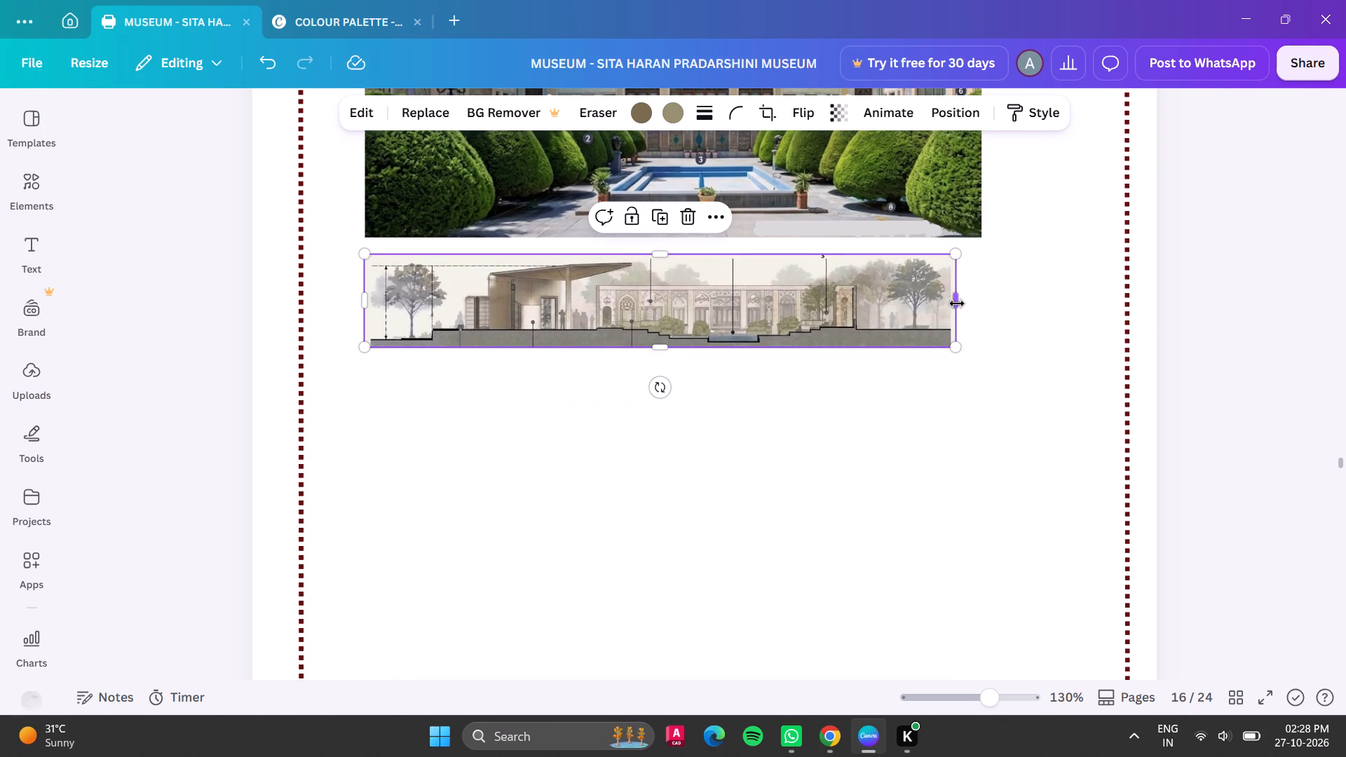
{"action": "left_click", "coordinate": [731, 490]}
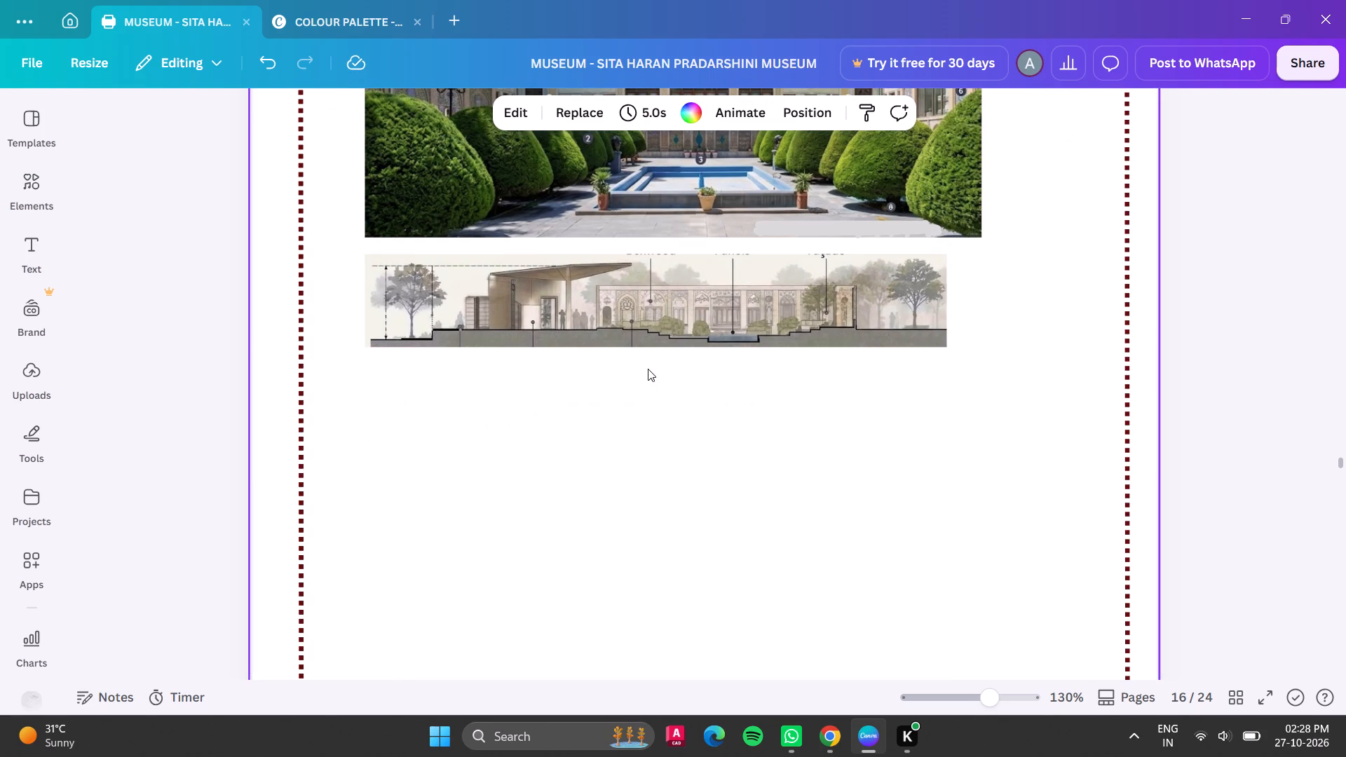
Enlarge the mirrored section to the courtyard image's full width and lower it to leave a wider gap between them.
{"action": "left_click", "coordinate": [672, 331]}
{"action": "left_click_drag", "start_coordinate": [951, 351], "coordinate": [989, 357]}
{"action": "left_click", "coordinate": [921, 439]}
{"action": "left_click_drag", "start_coordinate": [716, 304], "coordinate": [716, 313]}
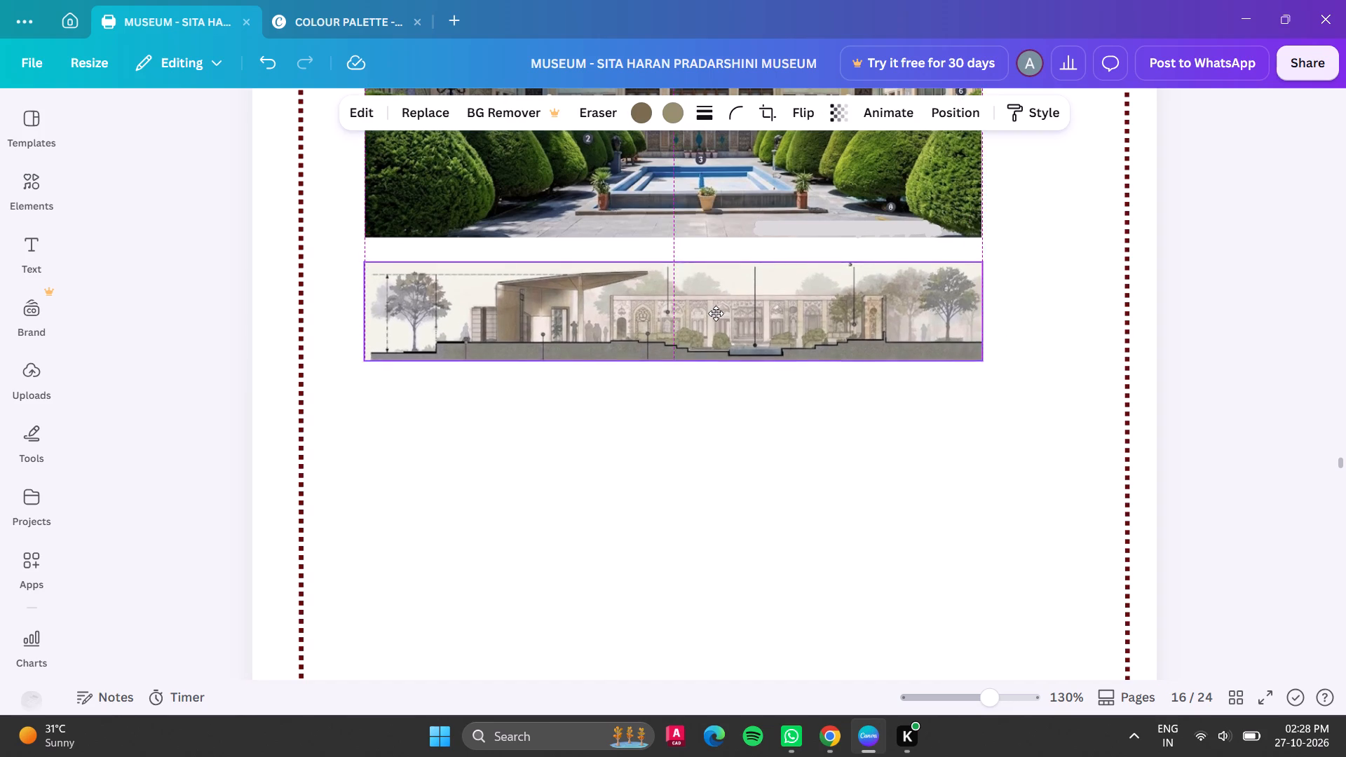
{"action": "left_click_drag", "start_coordinate": [716, 313], "coordinate": [714, 328]}
{"action": "left_click", "coordinate": [815, 482]}
On page 15, crop the bottom of the entrance plaza section drawing to remove its SECTION THROUGH ENTRANCE PLAZA caption.
{"action": "scroll", "coordinate": [810, 477], "scroll_direction": "up", "scroll_amount": 5}
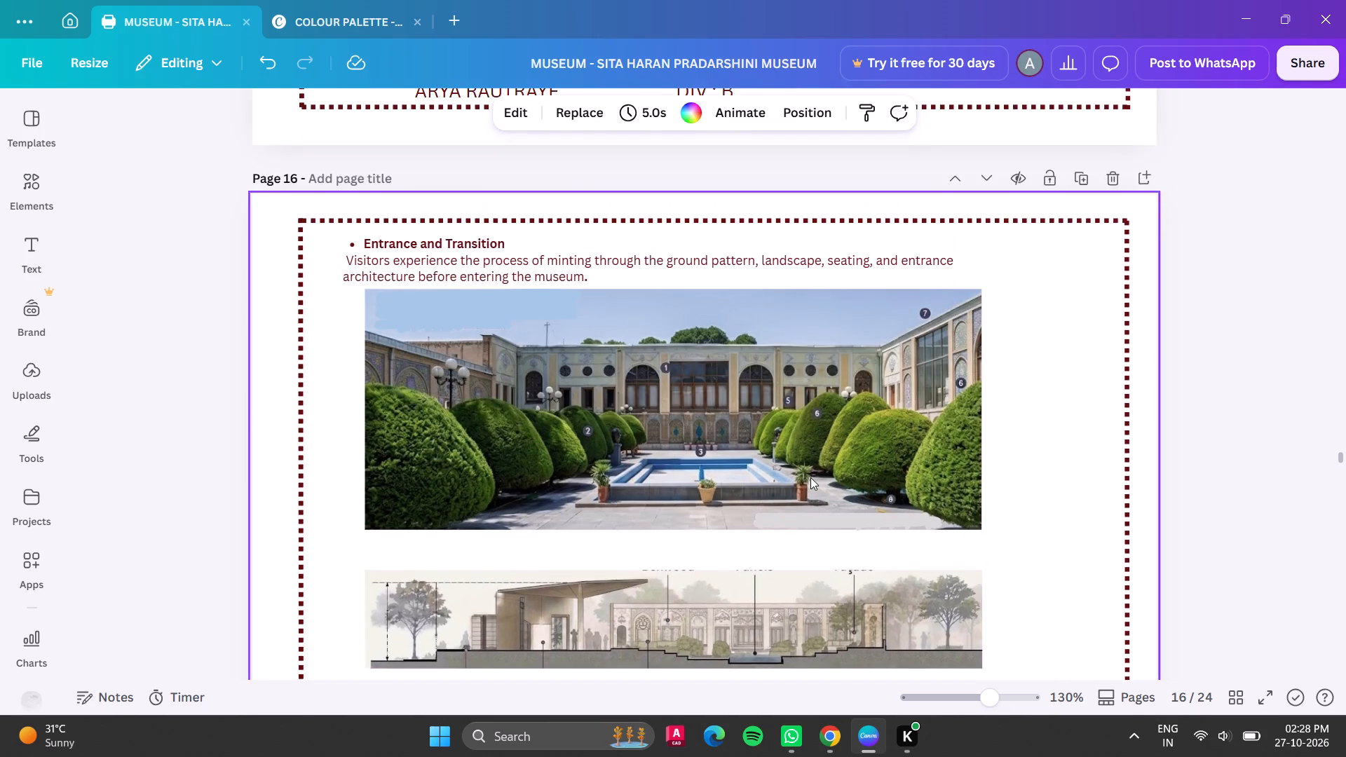
{"action": "scroll", "coordinate": [810, 477], "scroll_direction": "up", "scroll_amount": 13}
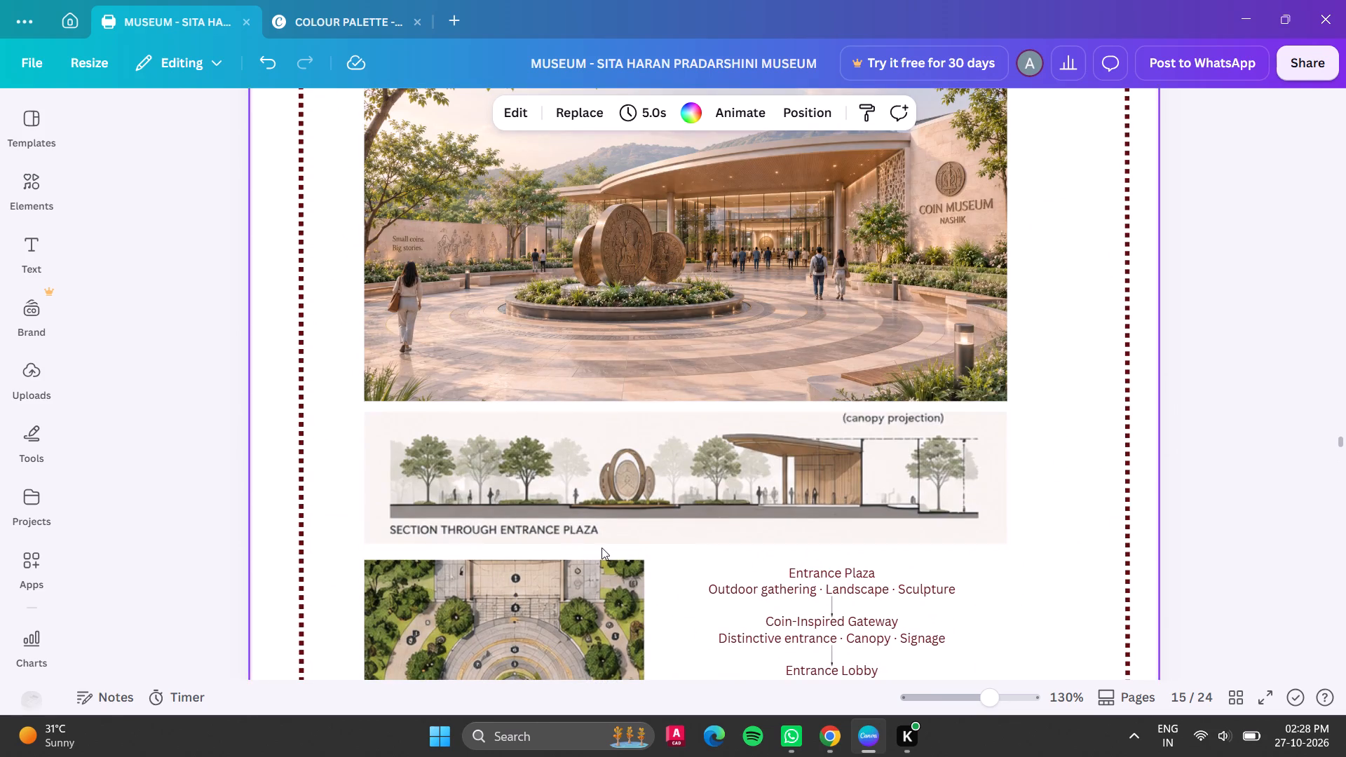
{"action": "left_click", "coordinate": [618, 533]}
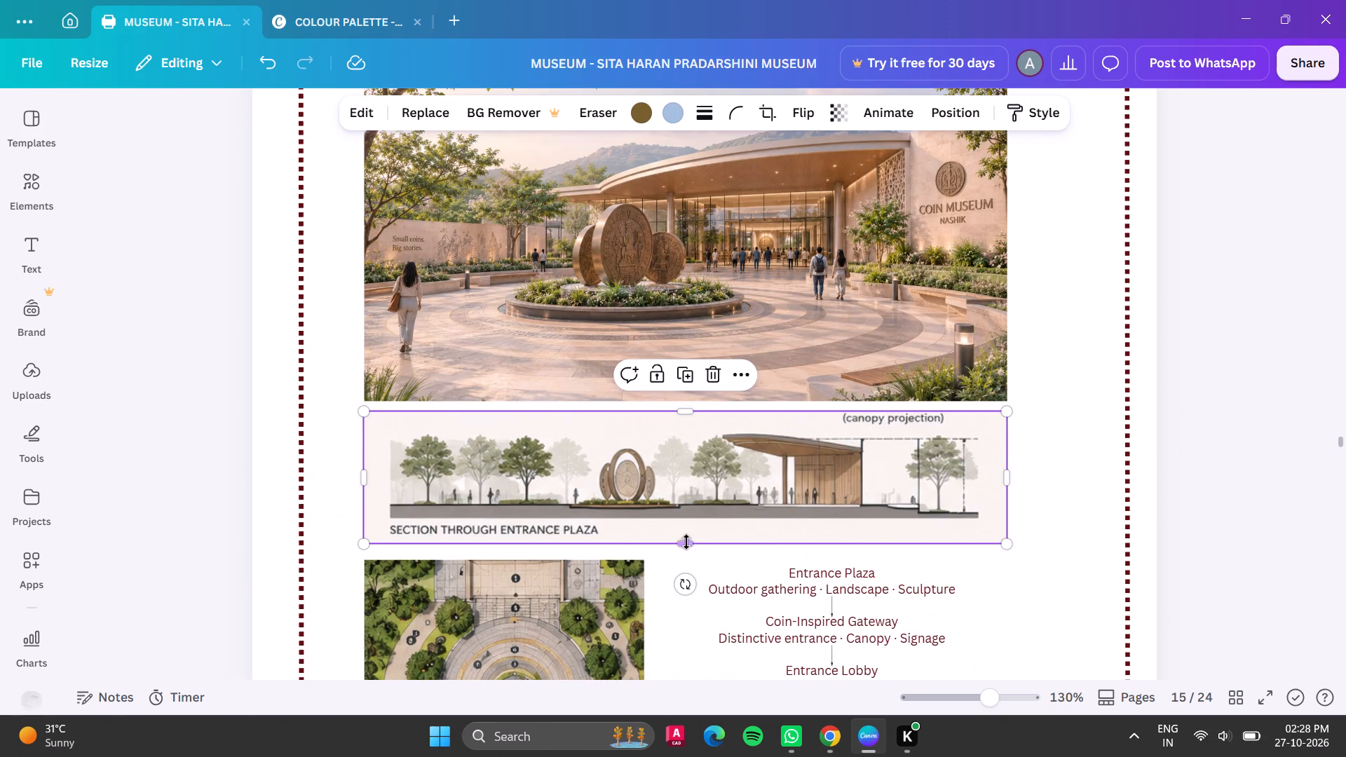
{"action": "left_click_drag", "start_coordinate": [687, 541], "coordinate": [687, 519]}
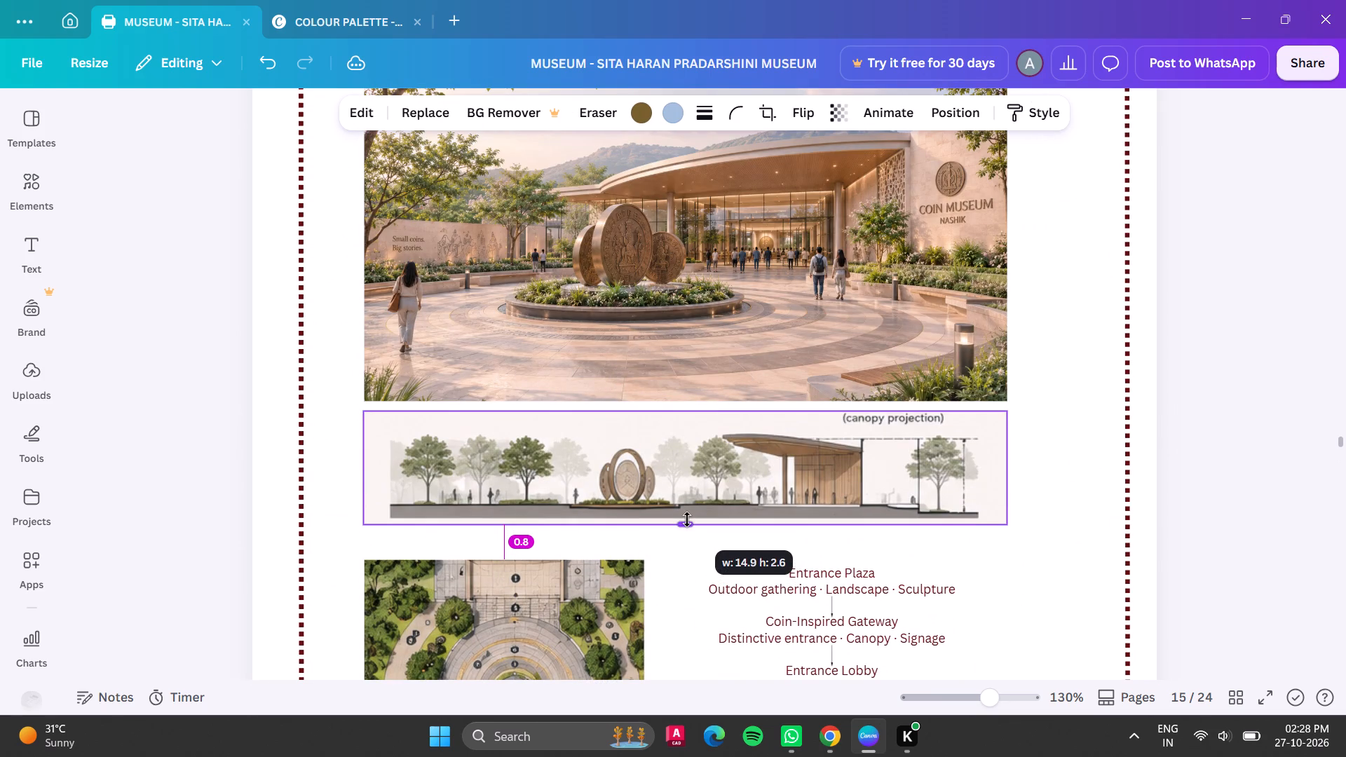
{"action": "left_click_drag", "start_coordinate": [687, 519], "coordinate": [687, 517]}
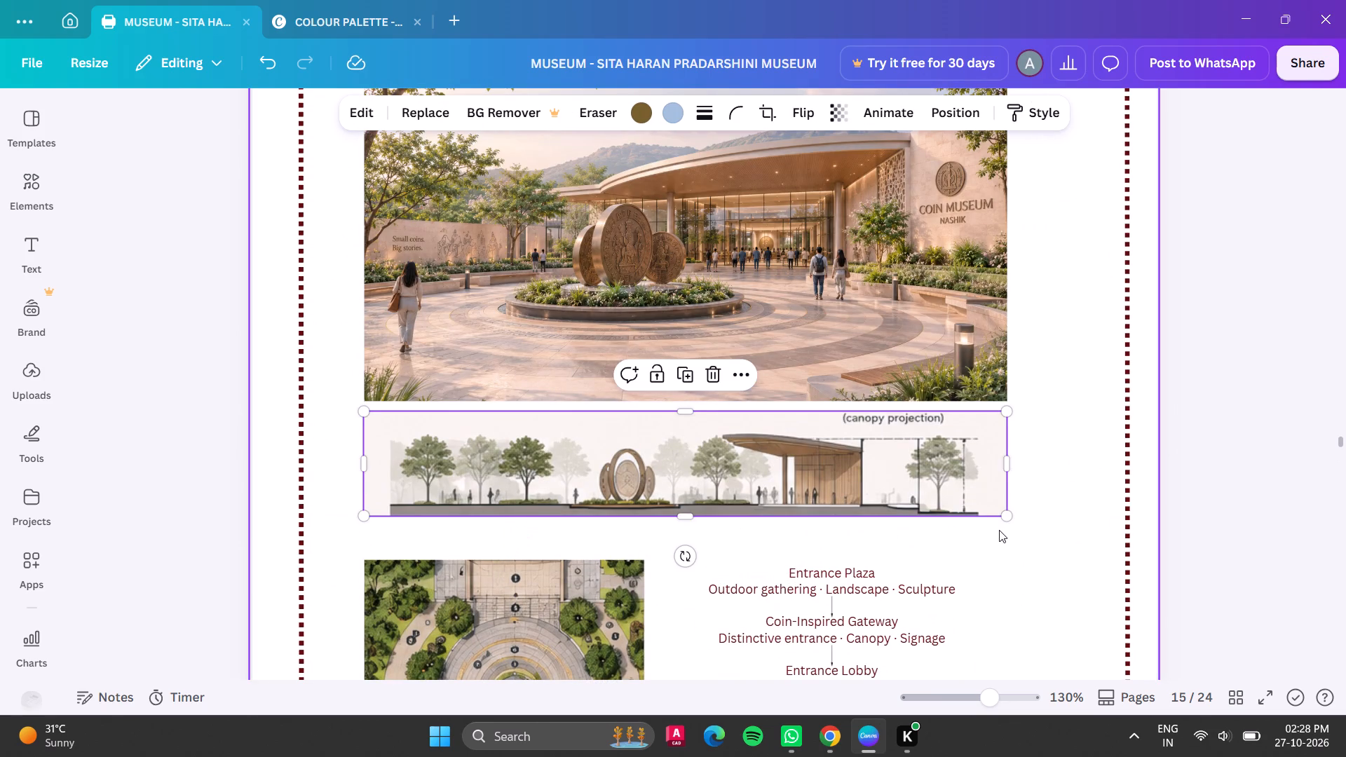
{"action": "left_click", "coordinate": [1000, 530]}
Compare the image and section layout on page 15 with the courtyard layout on page 16.
{"action": "scroll", "coordinate": [888, 557], "scroll_direction": "down", "scroll_amount": 17}
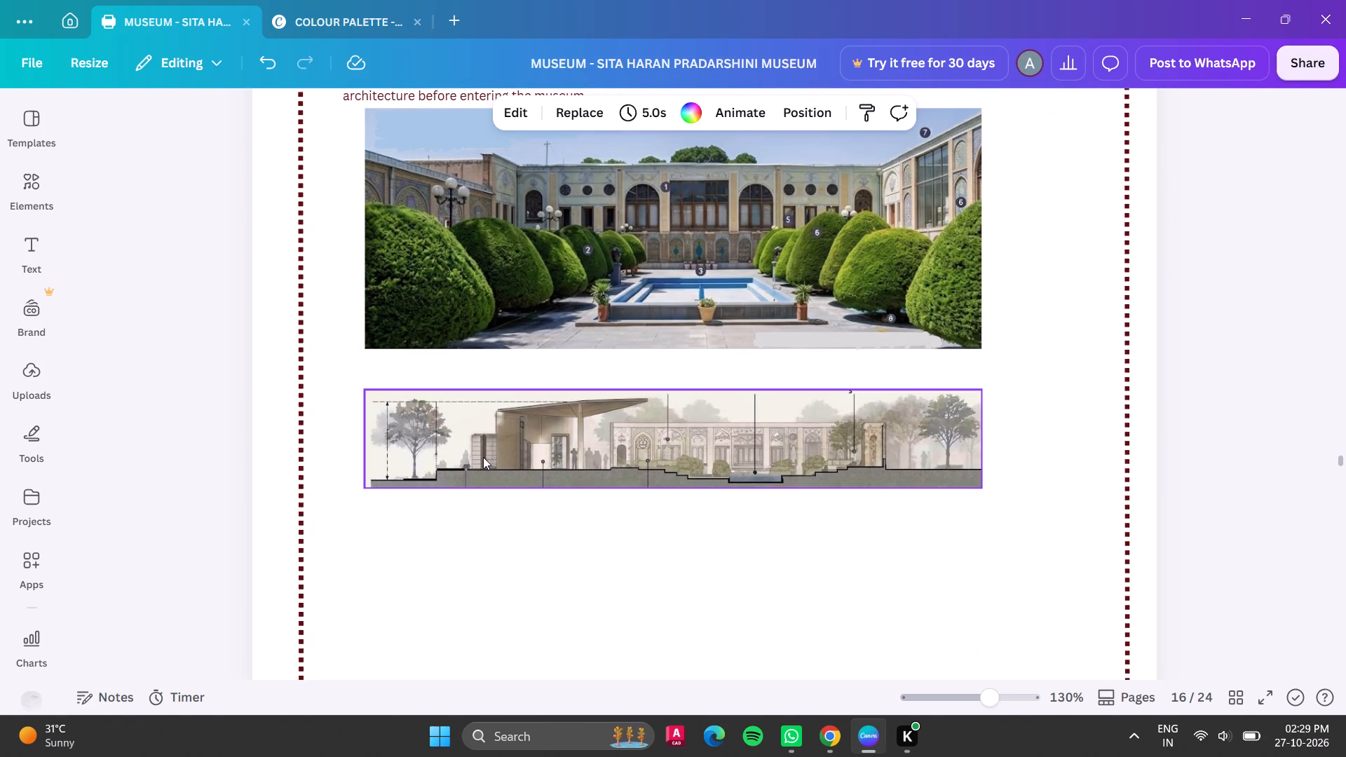
{"action": "scroll", "coordinate": [581, 446], "scroll_direction": "up", "scroll_amount": 20}
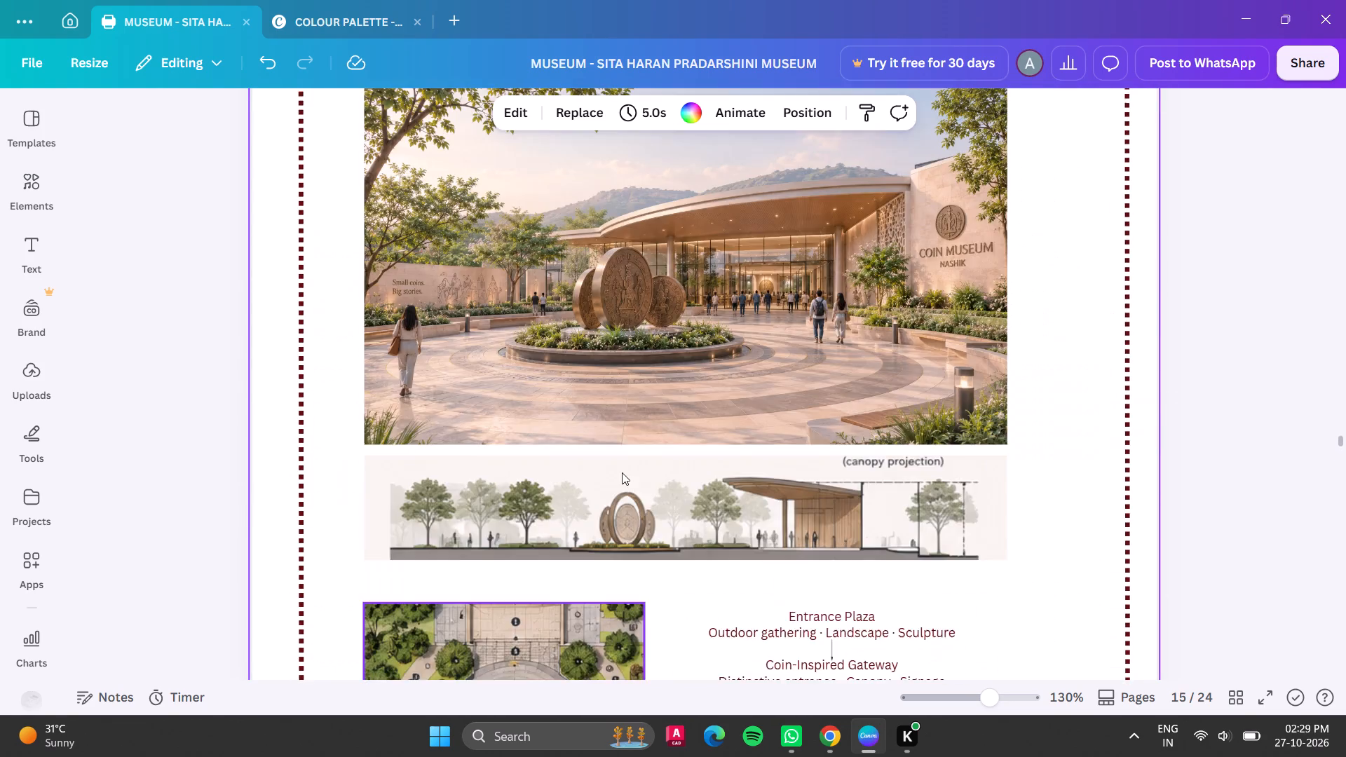
{"action": "scroll", "coordinate": [622, 472], "scroll_direction": "up", "scroll_amount": 4}
{"action": "scroll", "coordinate": [622, 472], "scroll_direction": "down", "scroll_amount": 18}
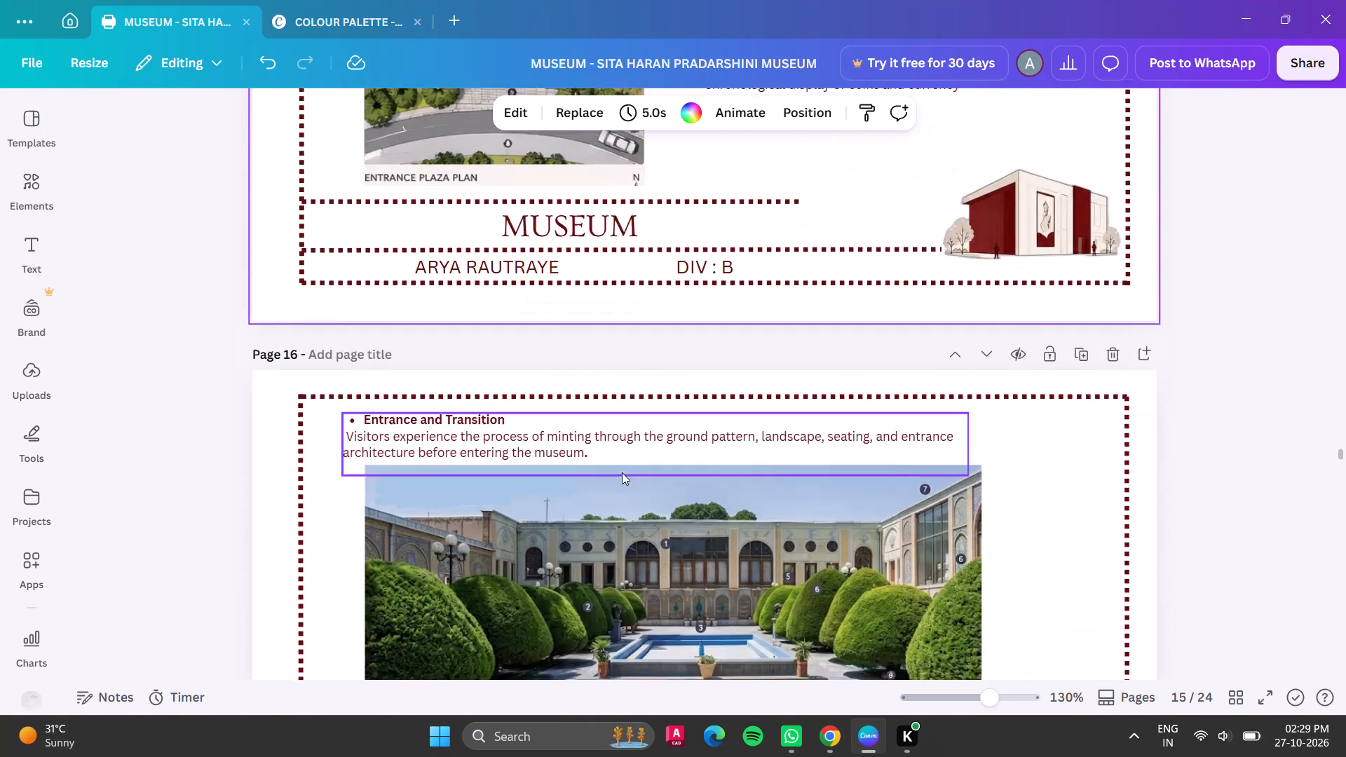
{"action": "scroll", "coordinate": [622, 472], "scroll_direction": "down", "scroll_amount": 4}
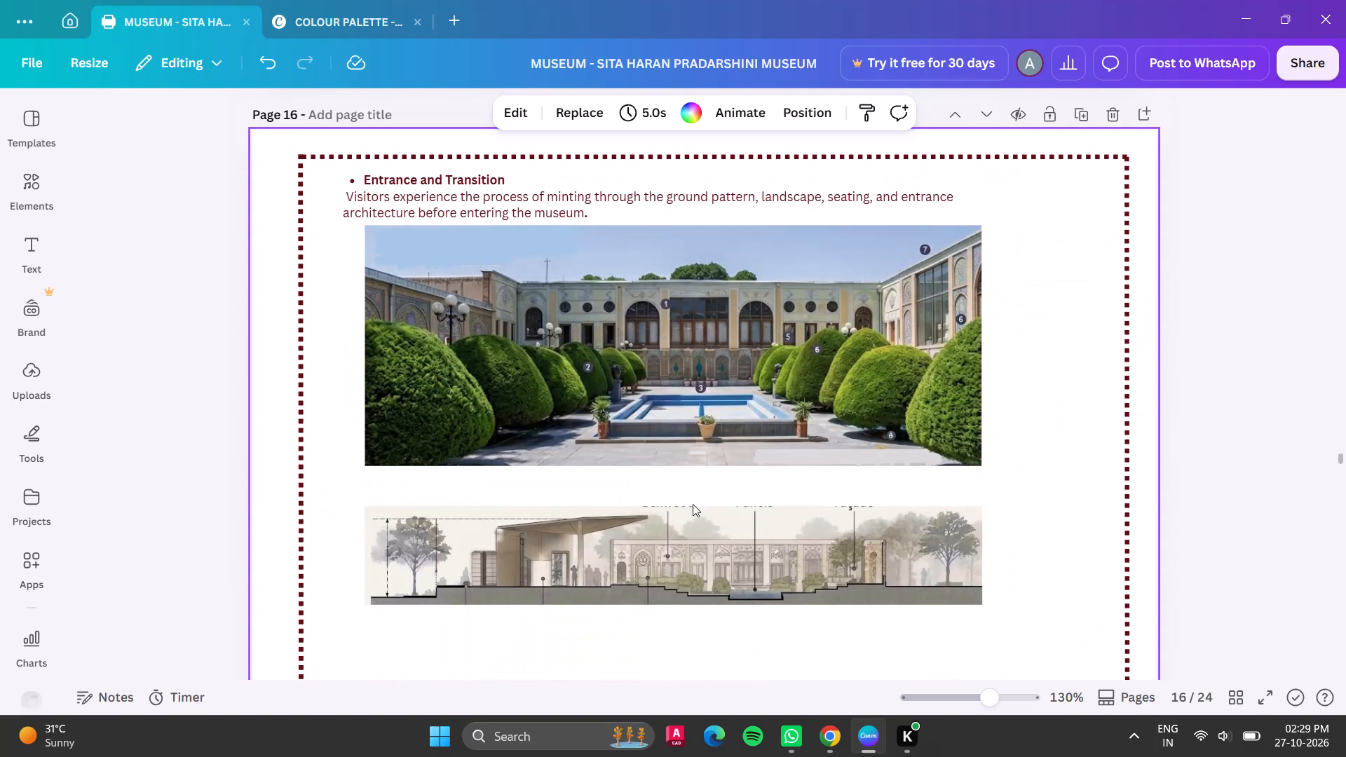
{"action": "left_click", "coordinate": [752, 411]}
{"action": "right_click", "coordinate": [752, 411]}
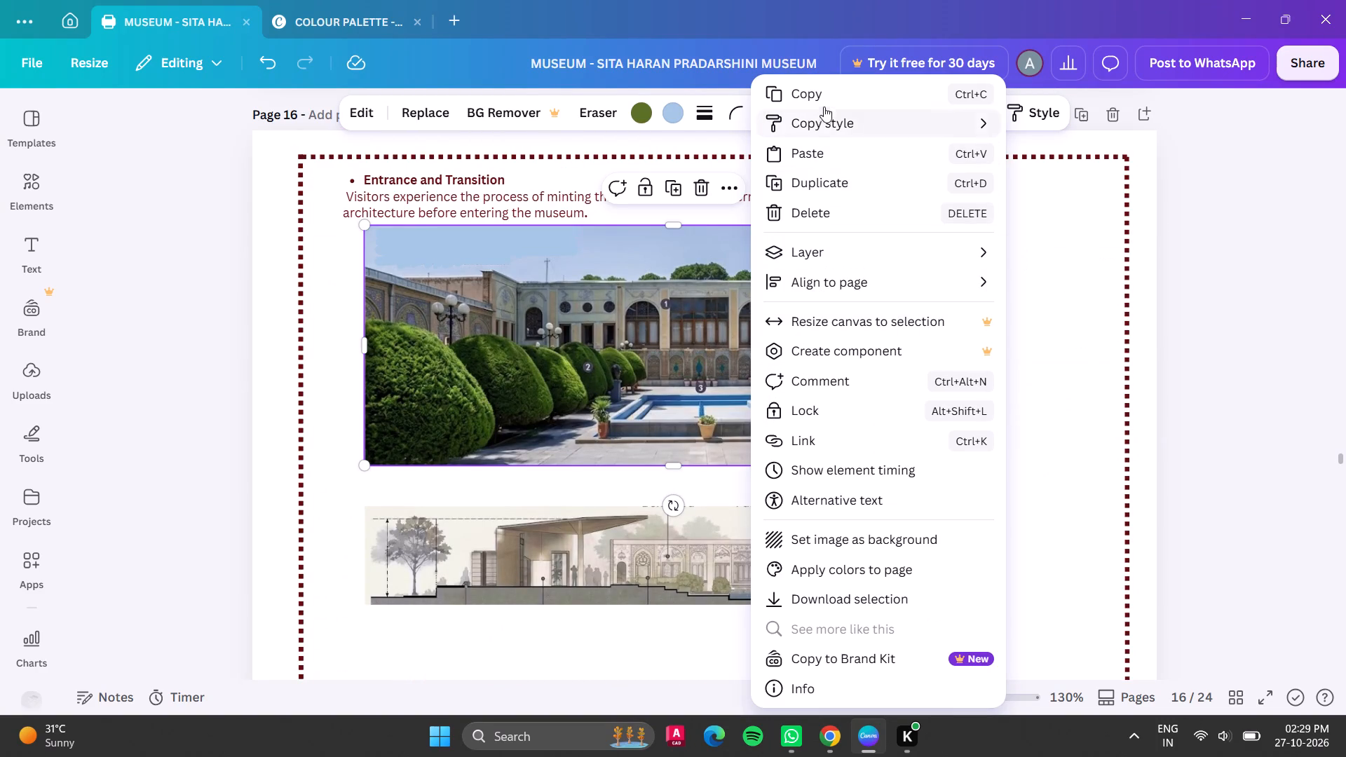
{"action": "left_click", "coordinate": [1320, 49]}
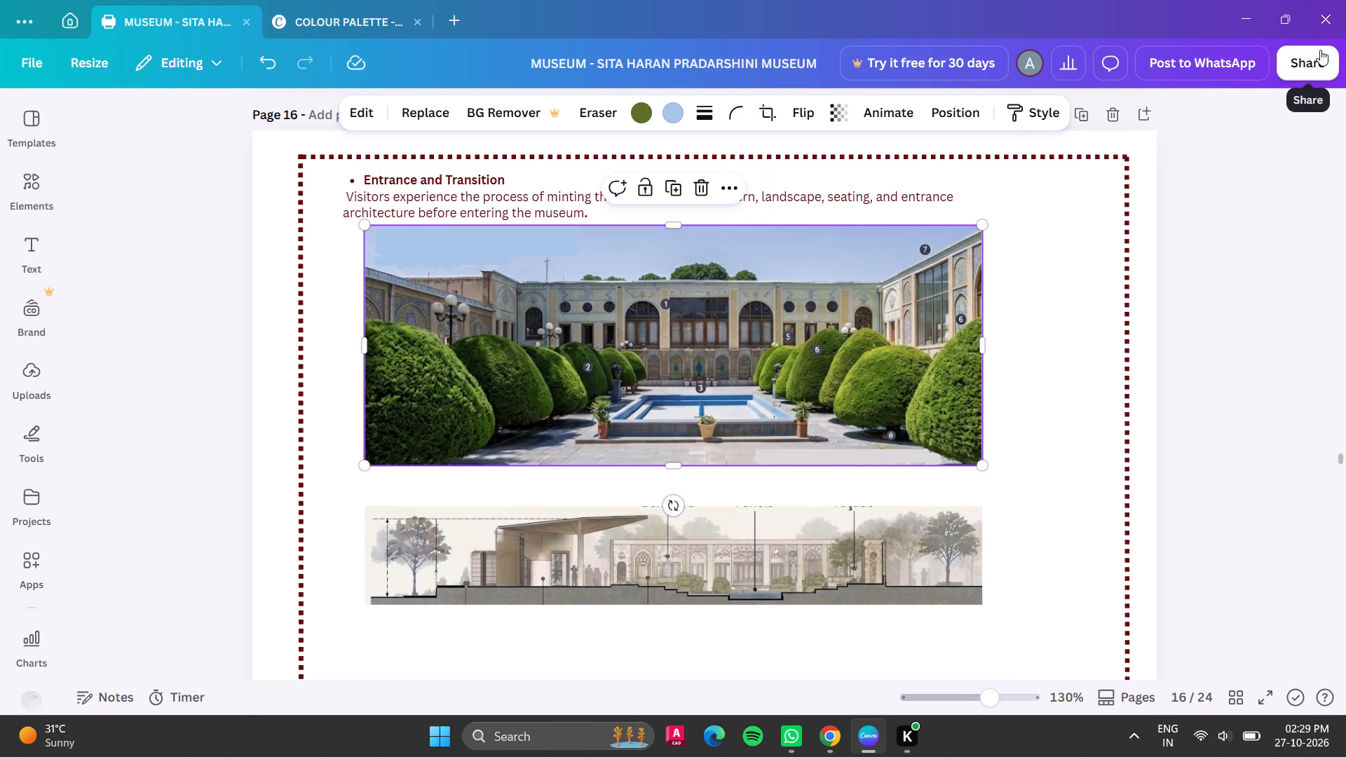
{"action": "left_click", "coordinate": [1320, 50]}
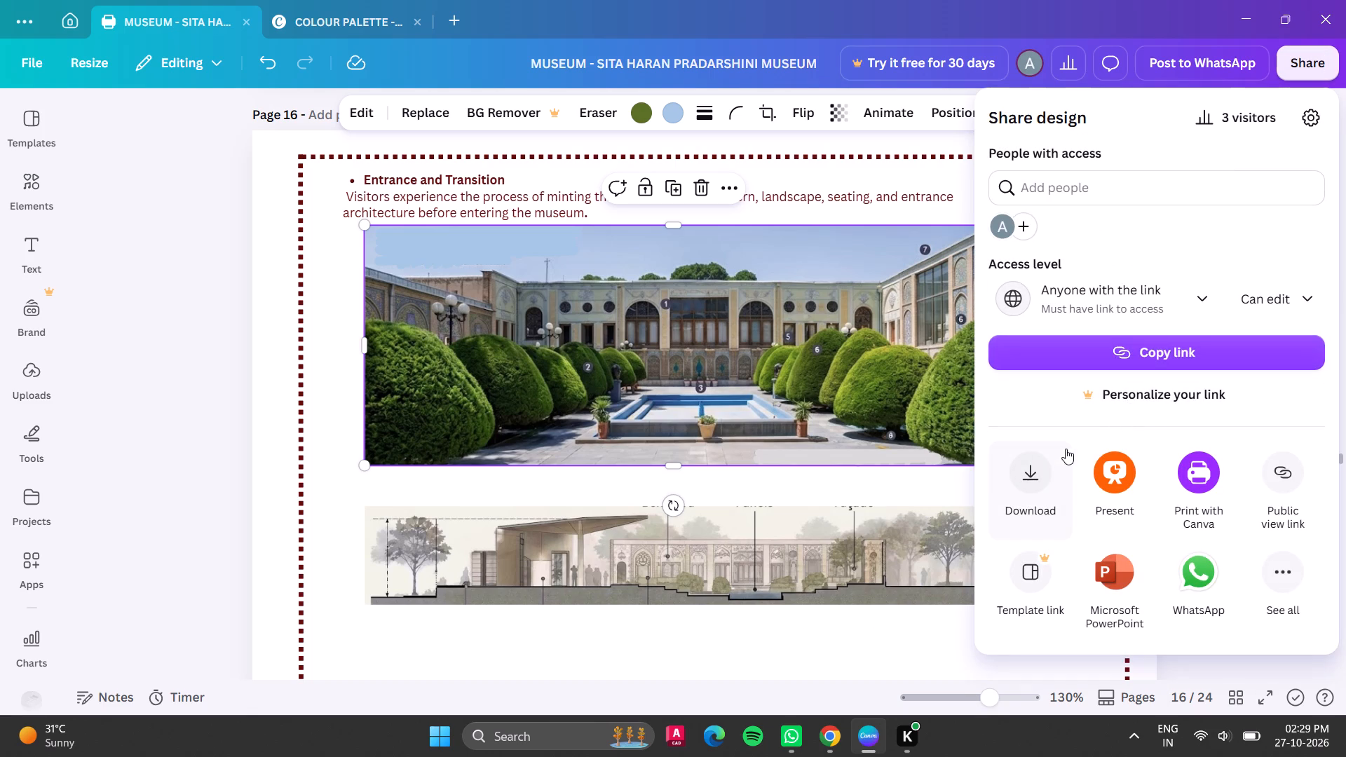
{"action": "right_click", "coordinate": [722, 397]}
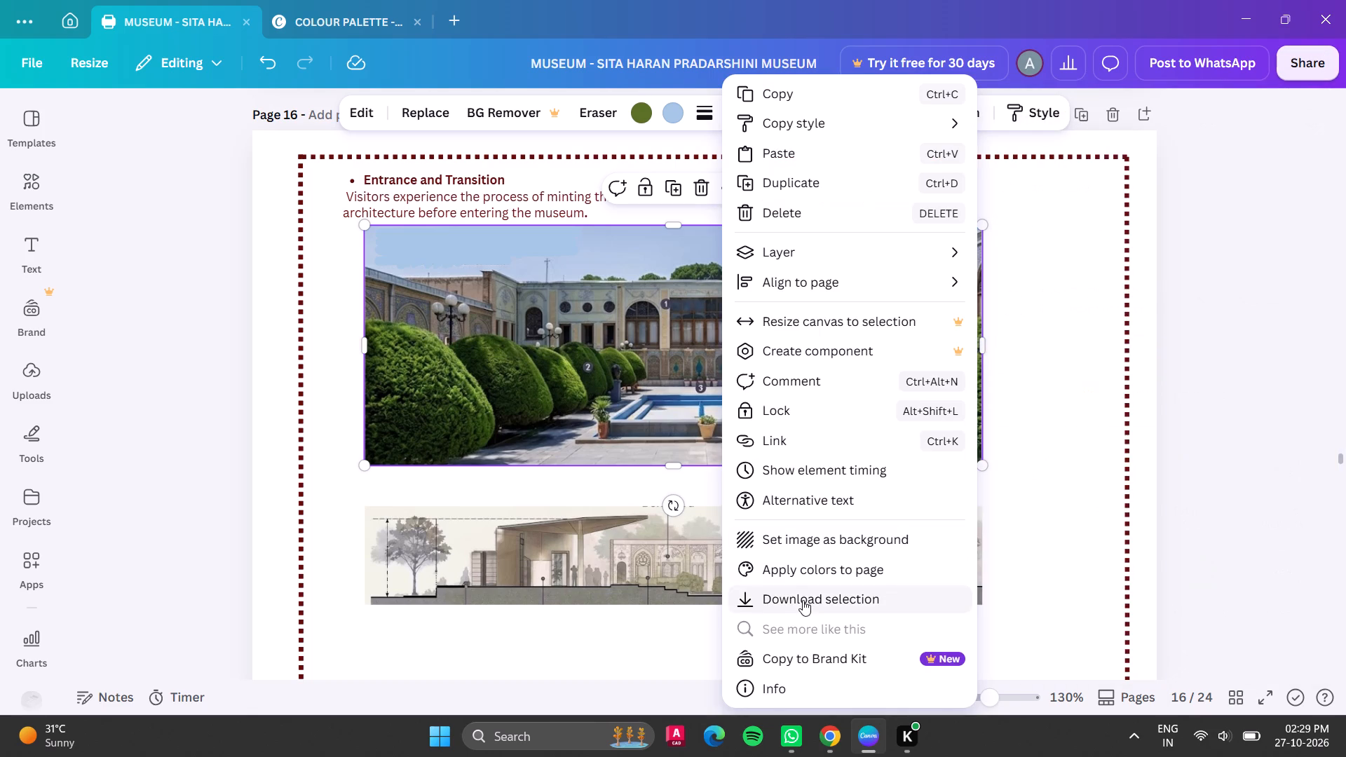
{"action": "left_click", "coordinate": [803, 600]}
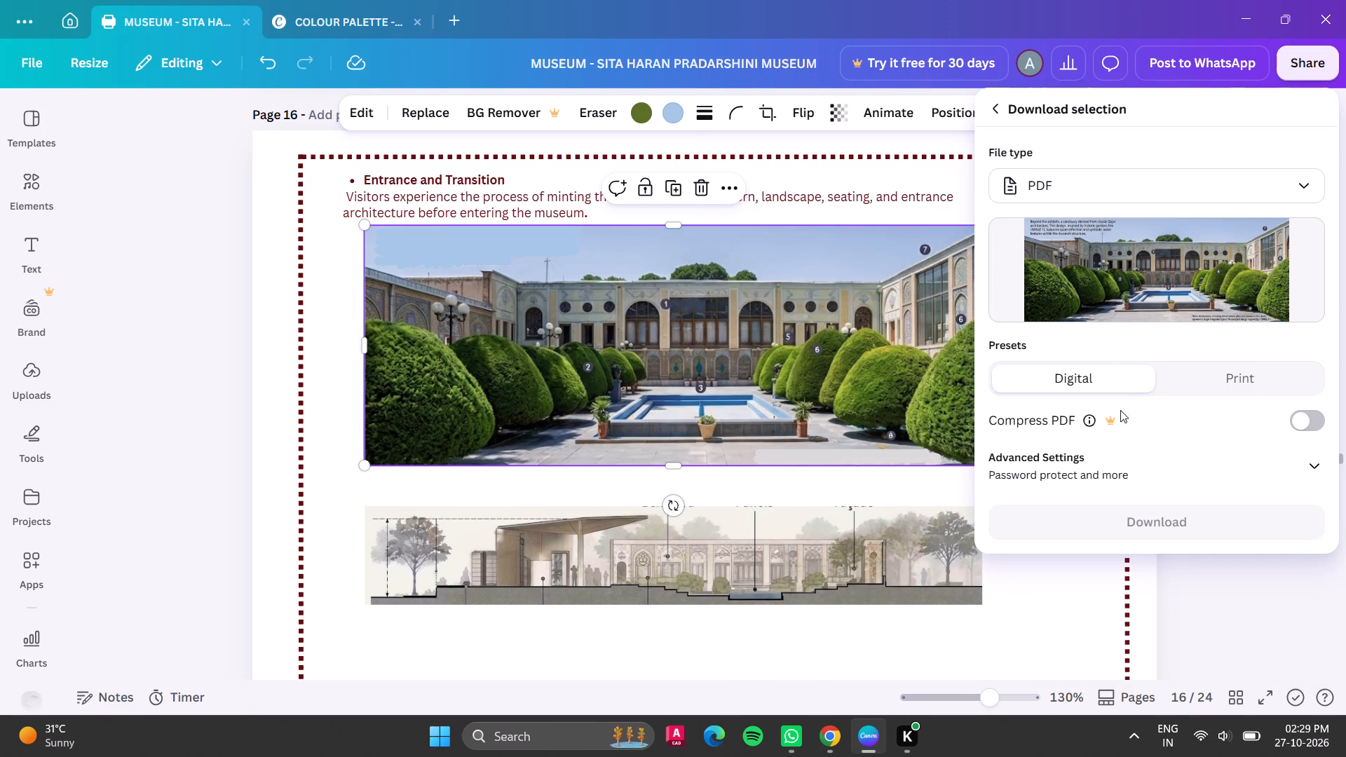
{"action": "left_click", "coordinate": [1101, 512]}
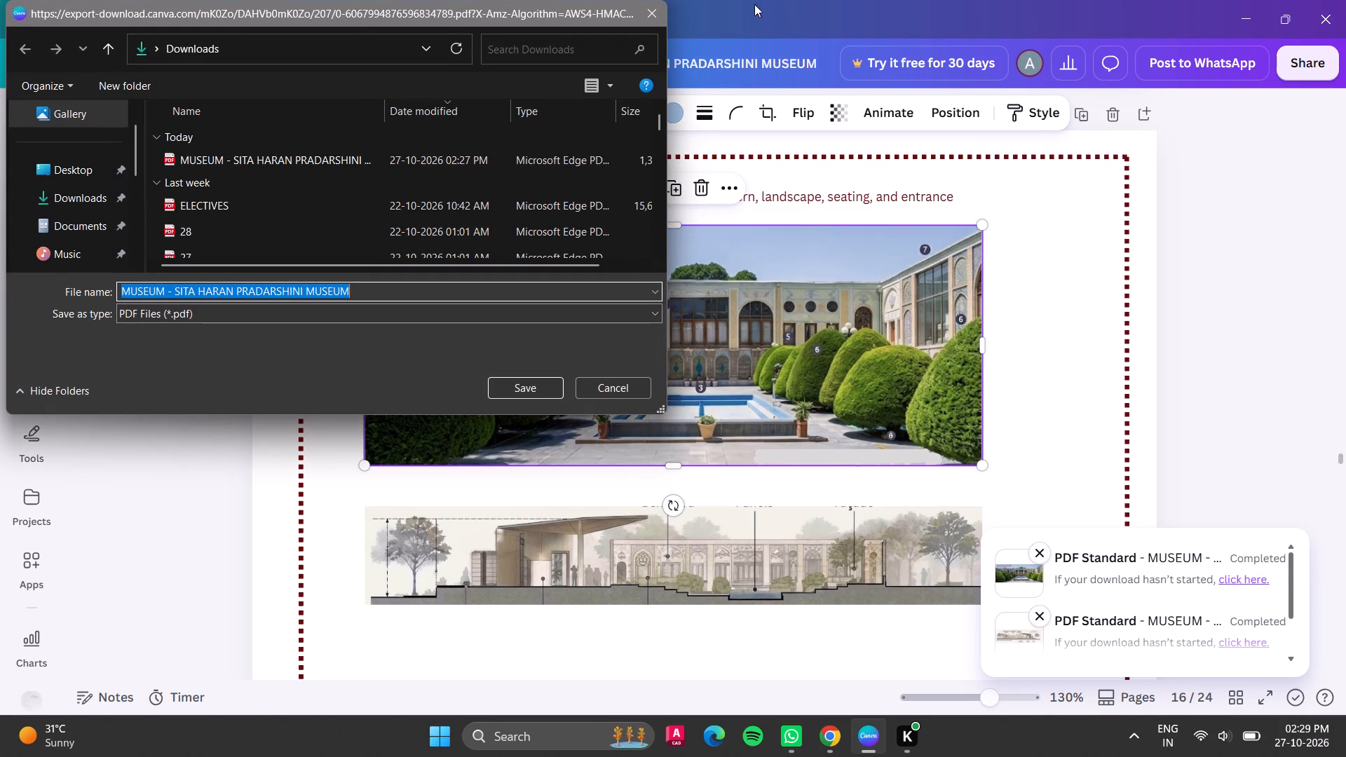
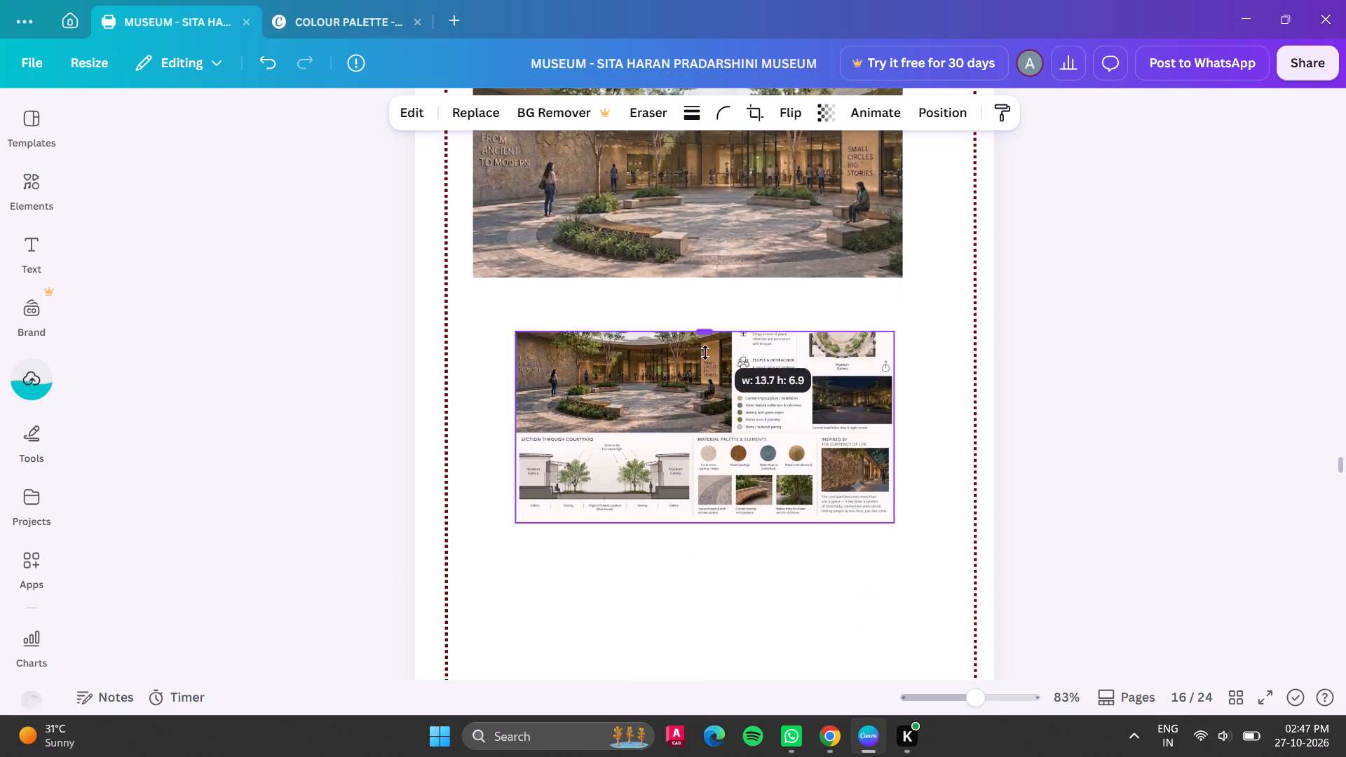
{"action": "left_click_drag", "start_coordinate": [705, 353], "coordinate": [705, 445]}
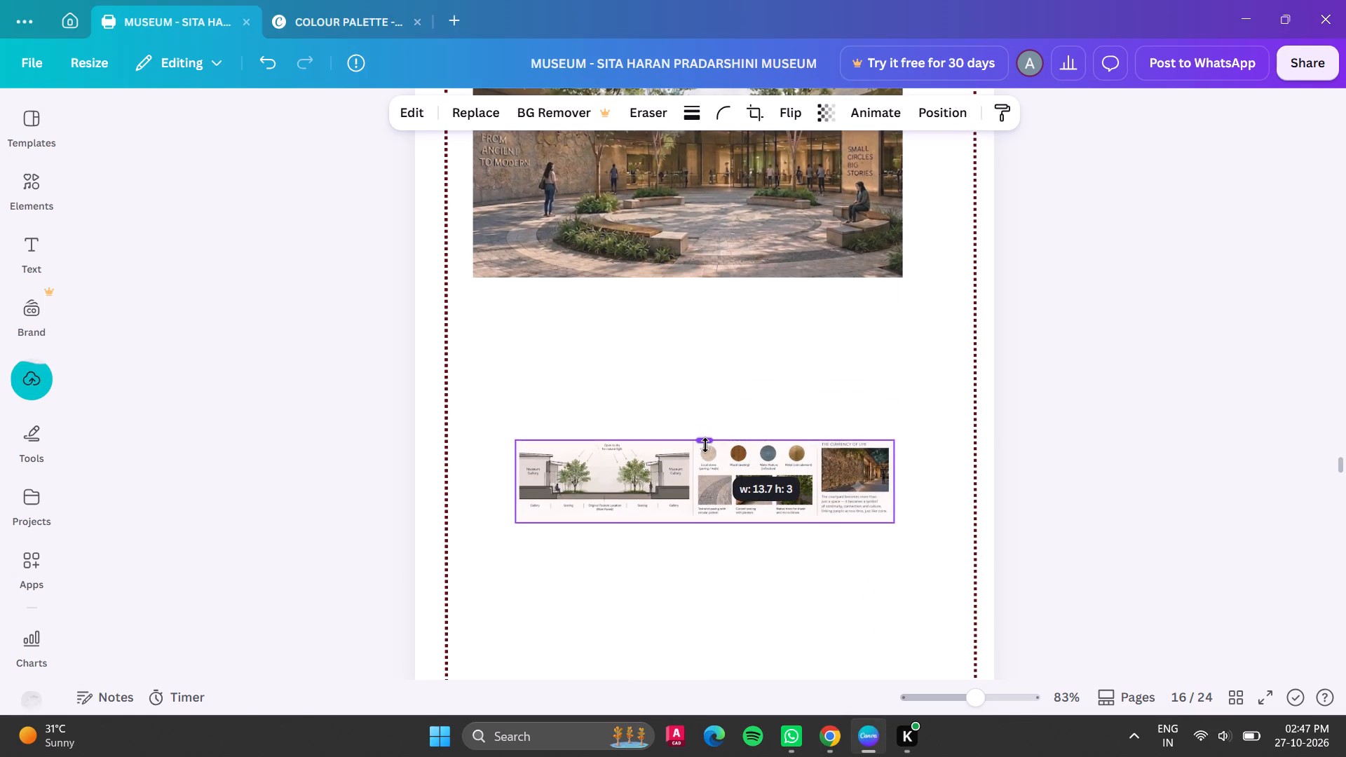
{"action": "left_click_drag", "start_coordinate": [705, 445], "coordinate": [705, 447]}
{"action": "left_click", "coordinate": [700, 524]}
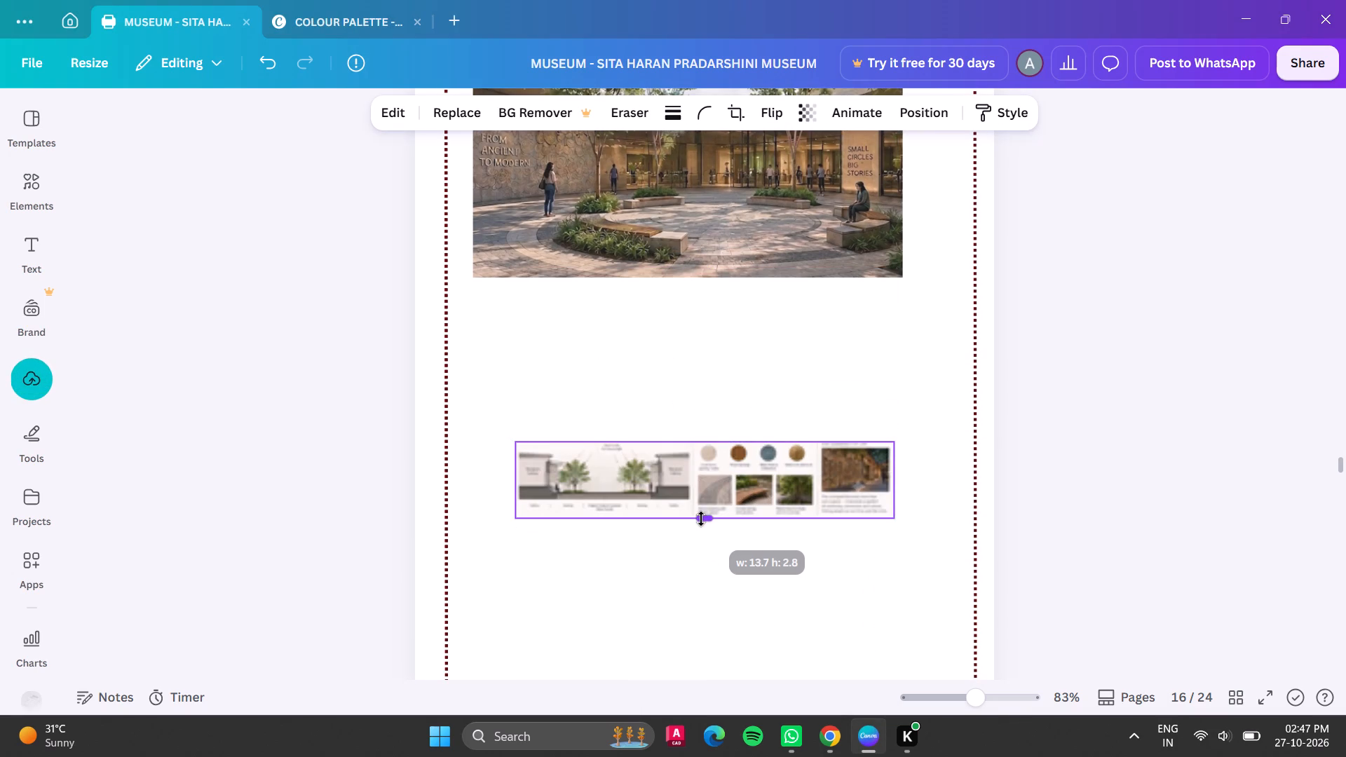
Crop the strip's sides and bottom to isolate the courtyard section drawing, about 6.2 wide.
{"action": "left_click_drag", "start_coordinate": [974, 697], "coordinate": [1012, 699]}
{"action": "scroll", "coordinate": [569, 441], "scroll_direction": "down", "scroll_amount": 4}
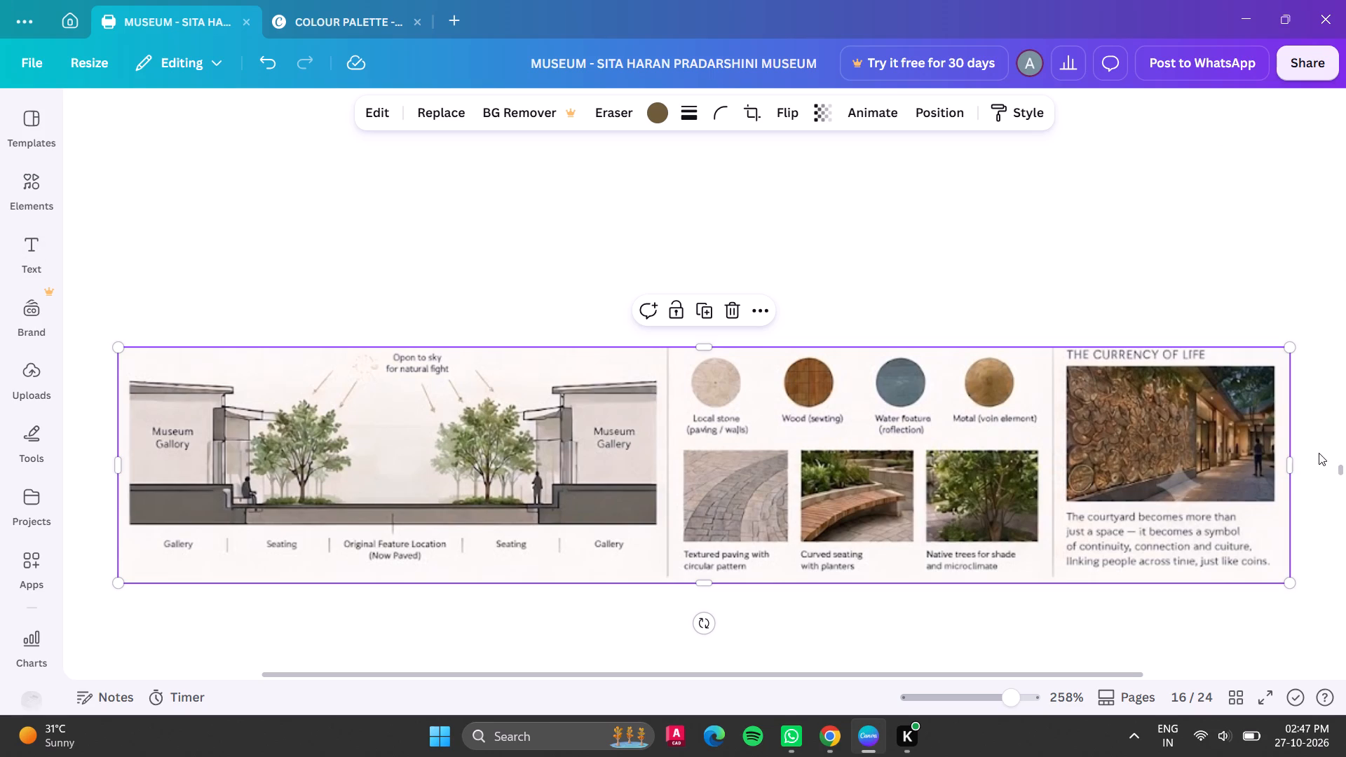
{"action": "left_click_drag", "start_coordinate": [1291, 465], "coordinate": [673, 476]}
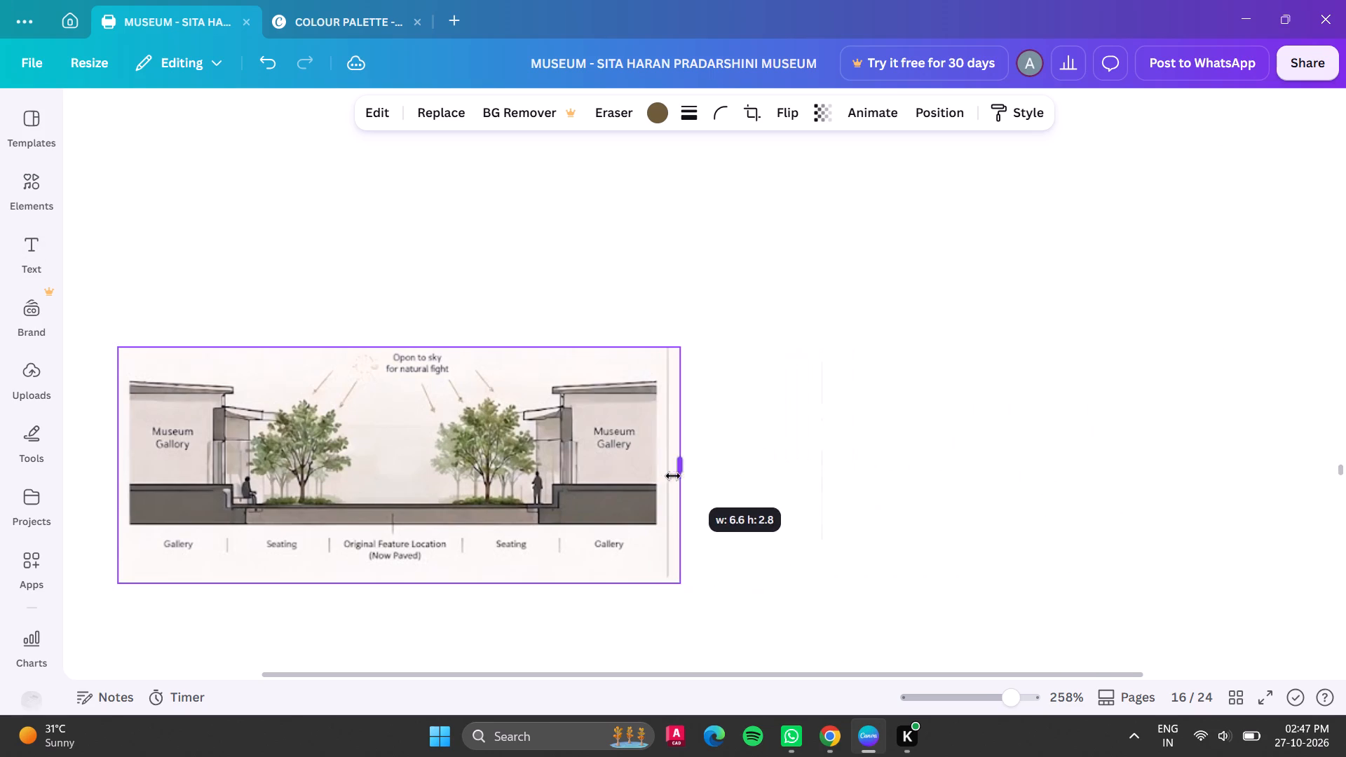
{"action": "left_click_drag", "start_coordinate": [673, 476], "coordinate": [660, 470]}
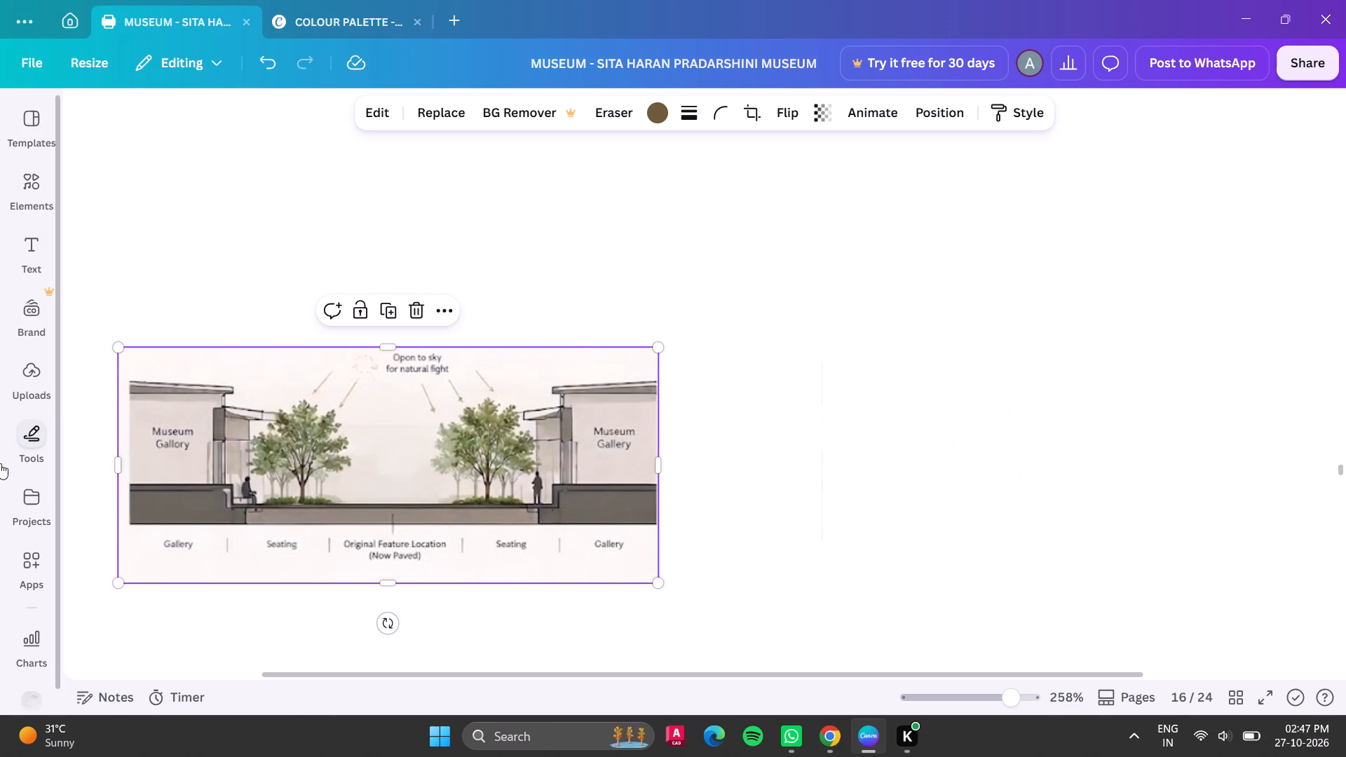
{"action": "left_click_drag", "start_coordinate": [117, 461], "coordinate": [125, 461]}
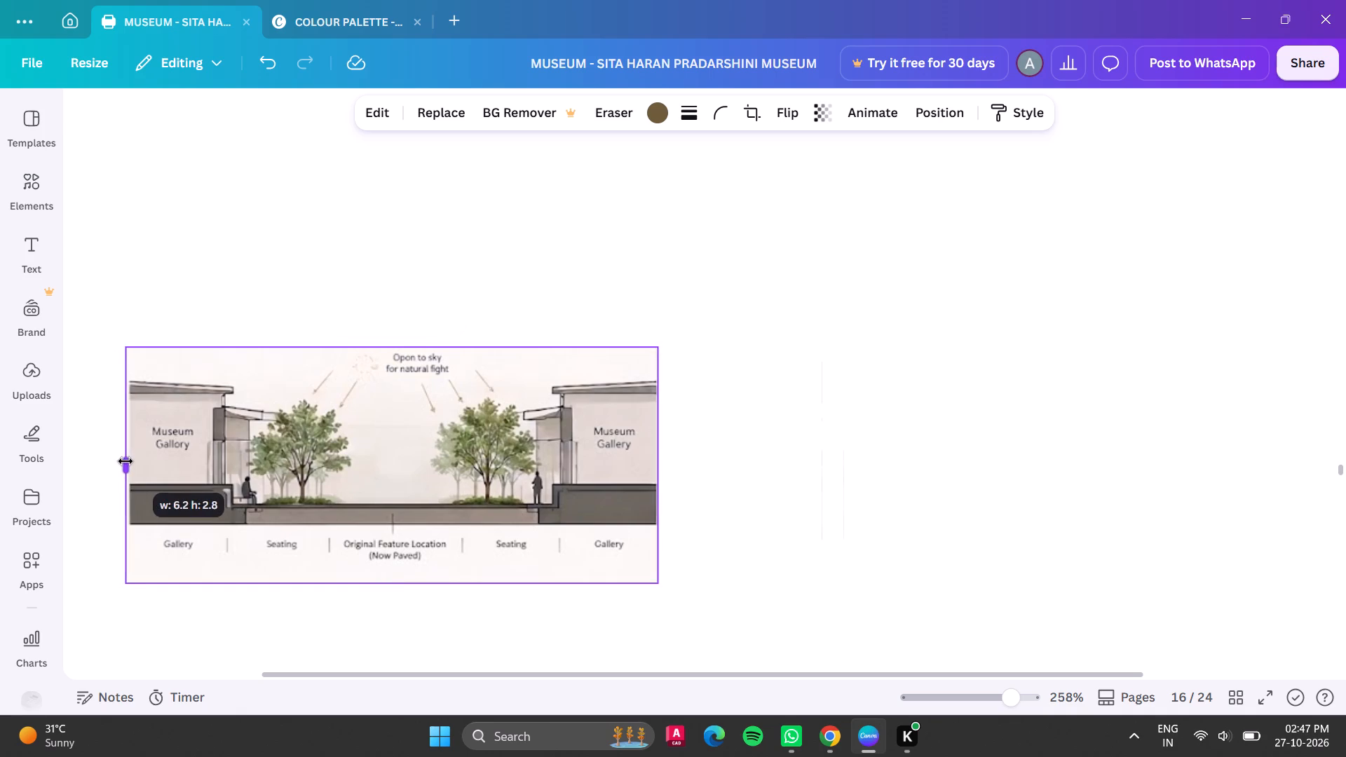
{"action": "left_click_drag", "start_coordinate": [125, 461], "coordinate": [128, 461]}
{"action": "left_click_drag", "start_coordinate": [393, 582], "coordinate": [394, 582]}
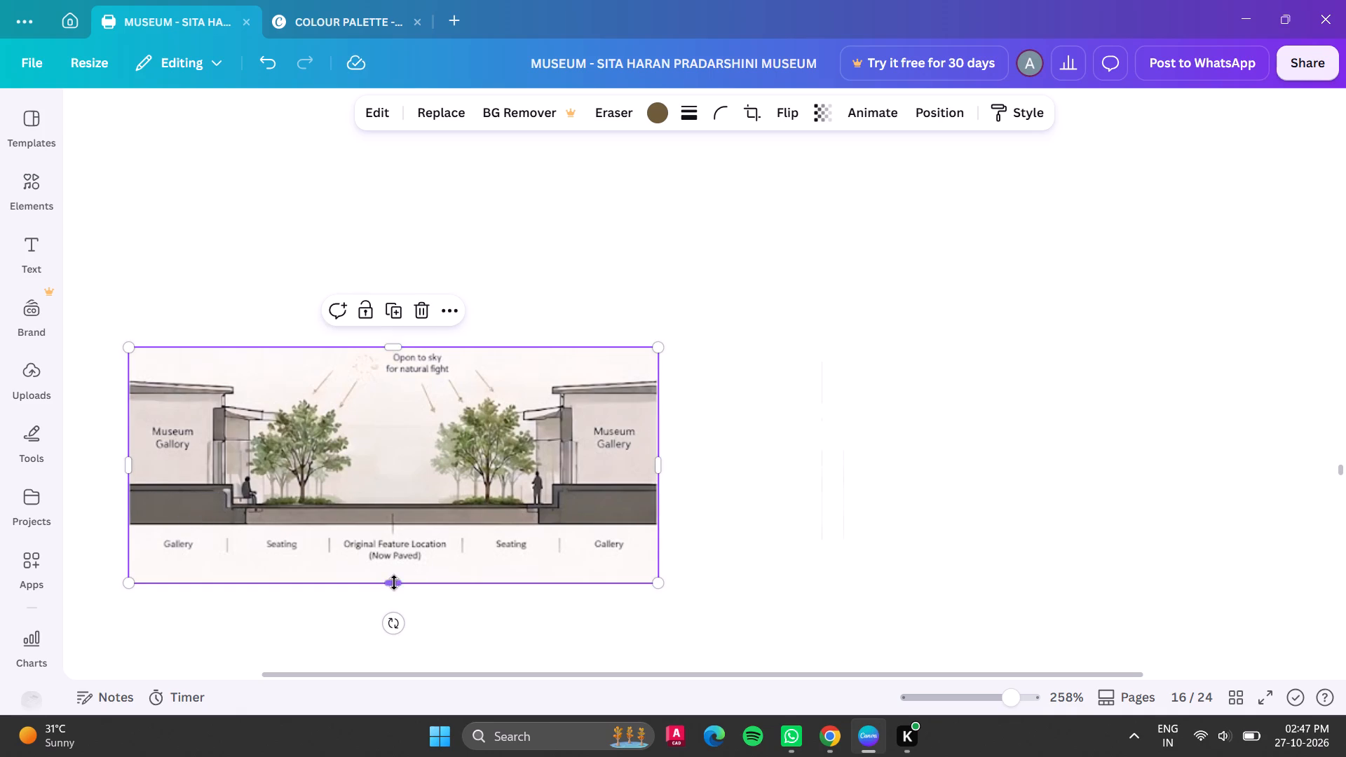
{"action": "left_click_drag", "start_coordinate": [394, 582], "coordinate": [397, 570]}
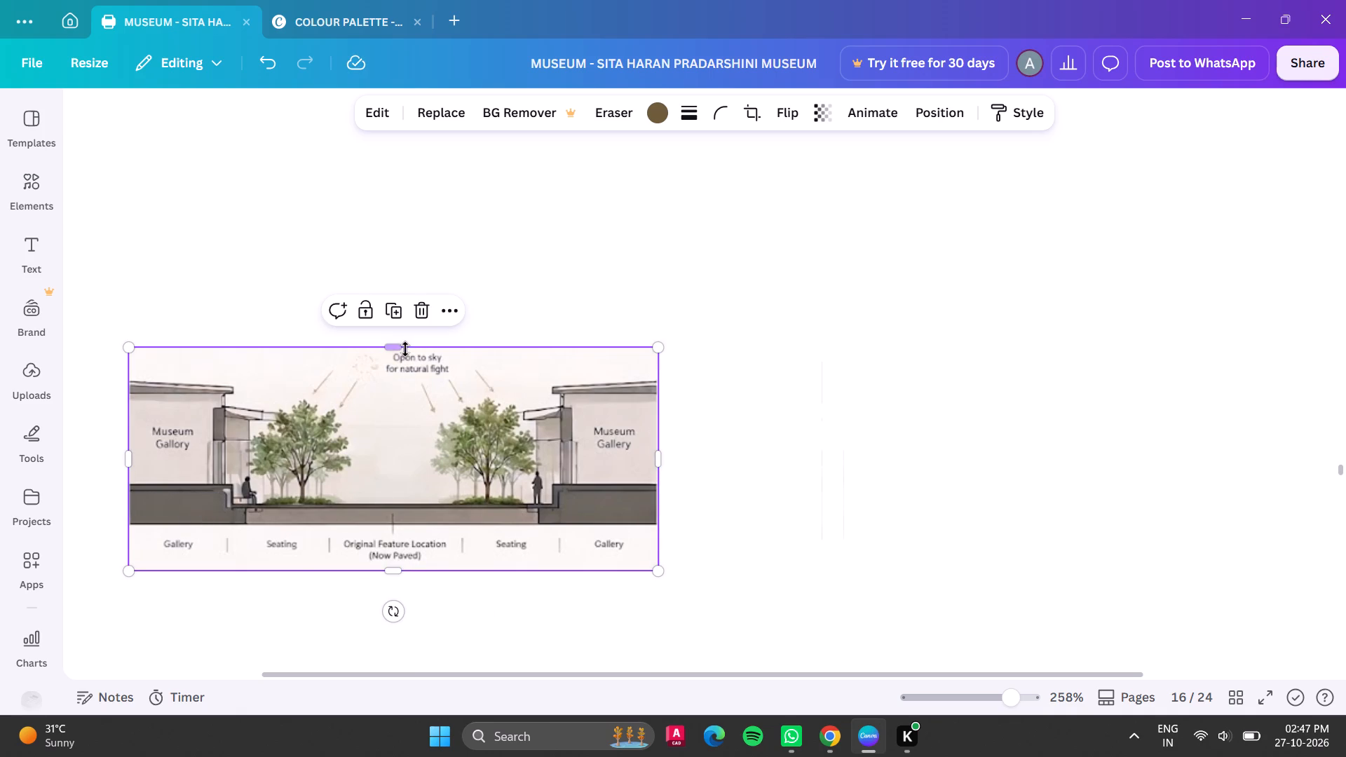
{"action": "left_click", "coordinate": [876, 529]}
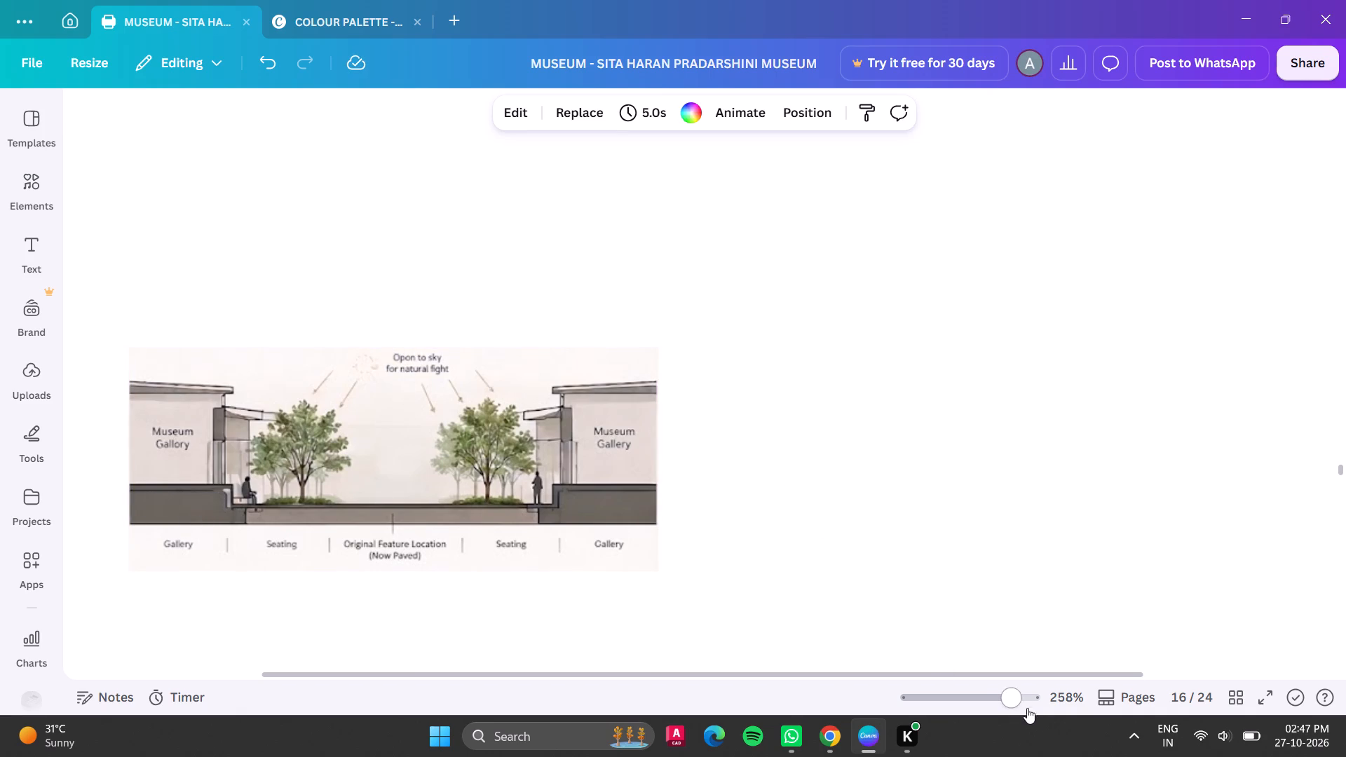
Move the cropped courtyard section directly beneath the courtyard picture, aligned with the picture's left edge.
{"action": "left_click_drag", "start_coordinate": [1014, 688], "coordinate": [987, 688]}
{"action": "scroll", "coordinate": [735, 491], "scroll_direction": "up", "scroll_amount": 3}
{"action": "left_click_drag", "start_coordinate": [531, 599], "coordinate": [470, 388]}
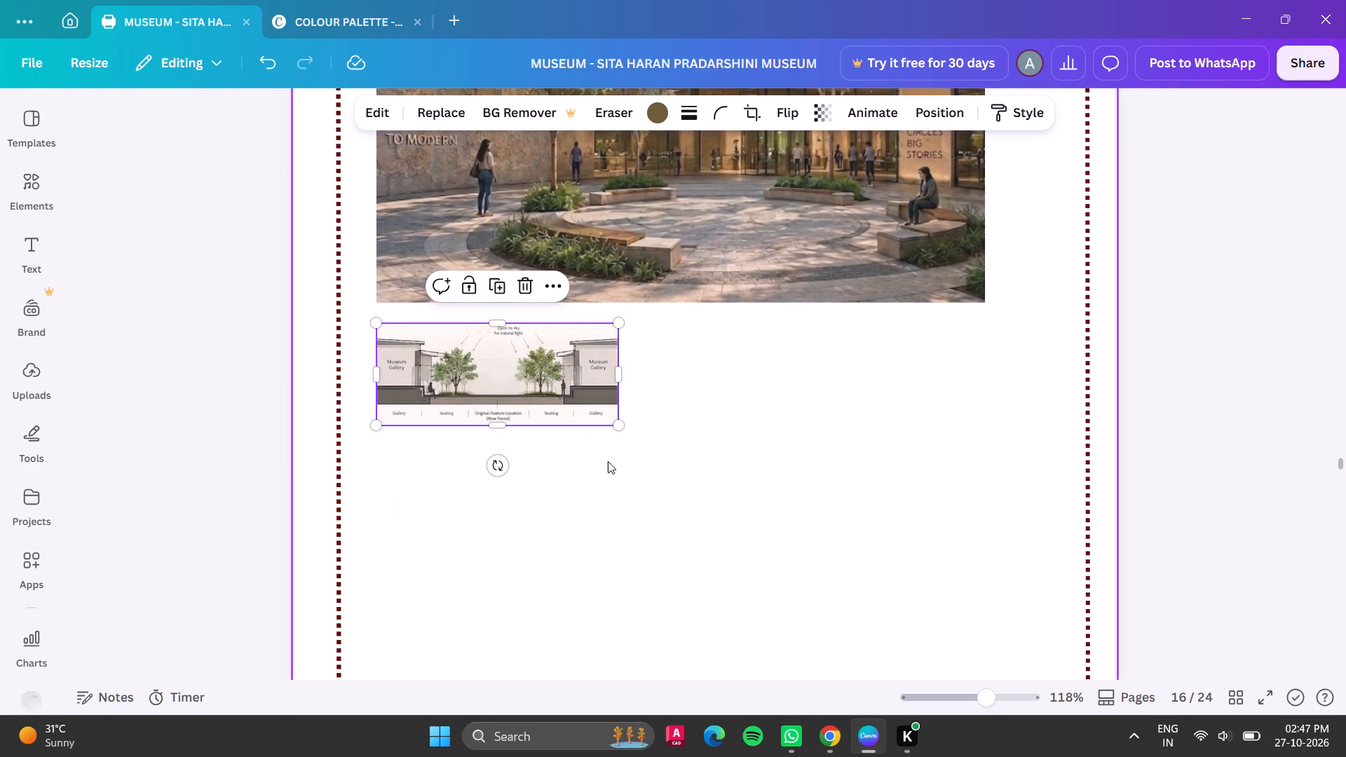
Enlarge the courtyard section drawing to about three quarters of the courtyard picture's width and trim its bottom edge slightly.
{"action": "left_click_drag", "start_coordinate": [620, 424], "coordinate": [852, 475]}
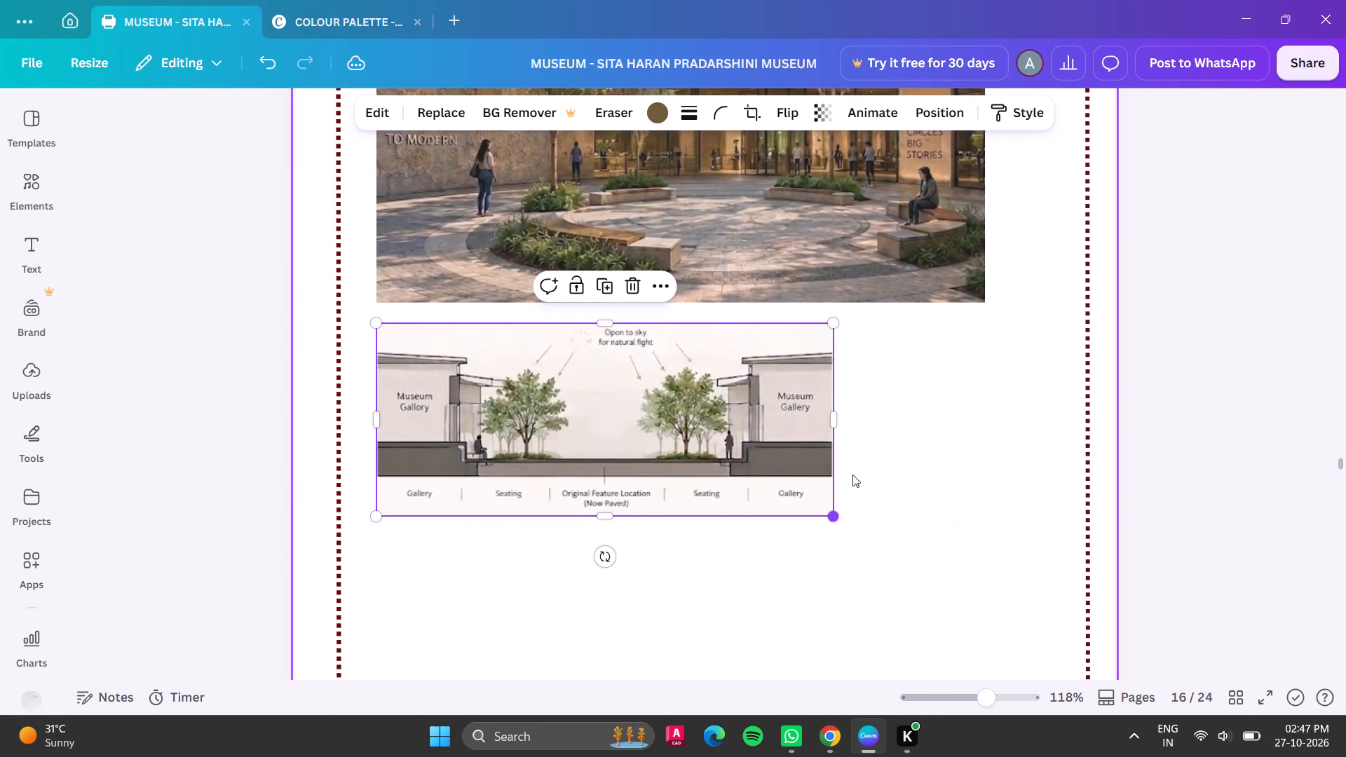
{"action": "left_click_drag", "start_coordinate": [601, 516], "coordinate": [611, 509]}
{"action": "left_click", "coordinate": [805, 538]}
Check how page 16's picture and section arrangement compares with the page 15 layout.
{"action": "scroll", "coordinate": [830, 491], "scroll_direction": "up", "scroll_amount": 6}
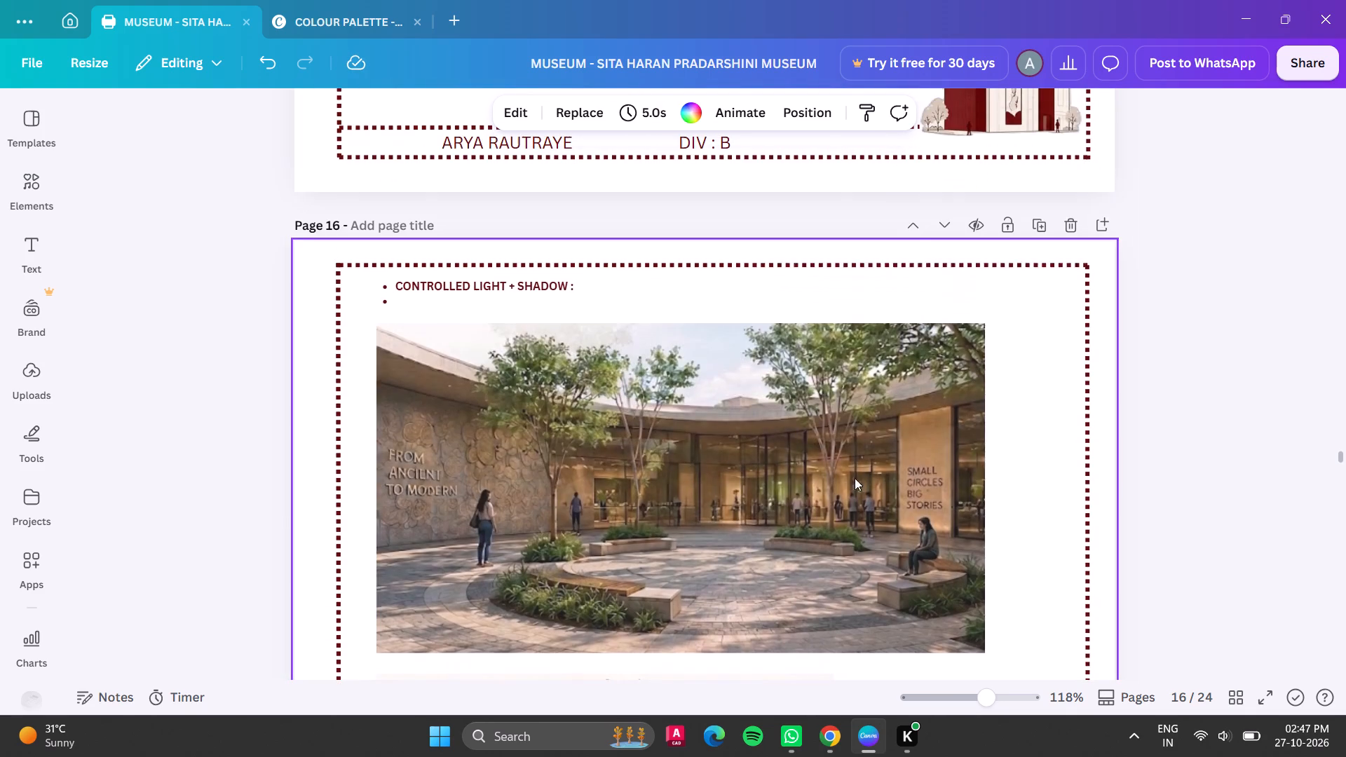
{"action": "scroll", "coordinate": [864, 389], "scroll_direction": "down", "scroll_amount": 5}
{"action": "scroll", "coordinate": [819, 406], "scroll_direction": "up", "scroll_amount": 2}
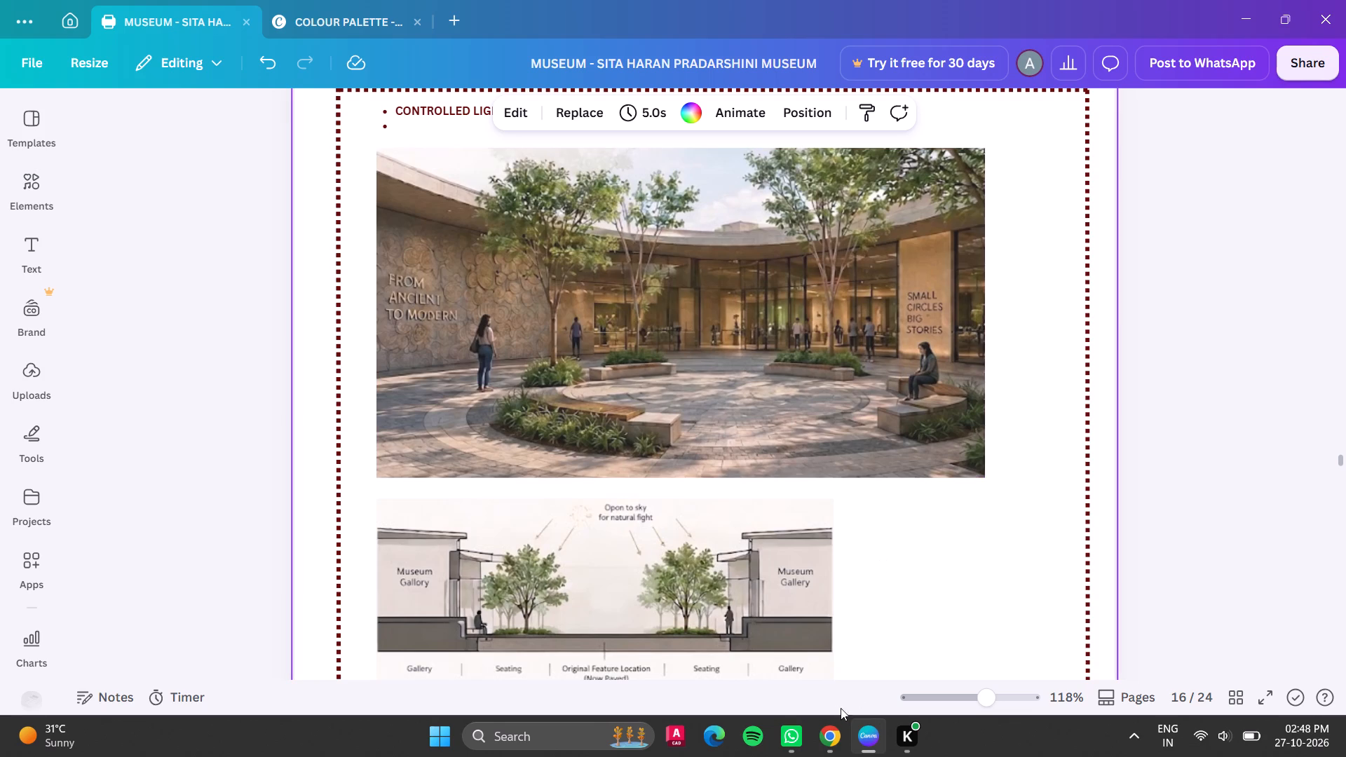
{"action": "scroll", "coordinate": [773, 482], "scroll_direction": "down", "scroll_amount": 4}
{"action": "left_click_drag", "start_coordinate": [988, 697], "coordinate": [985, 697]}
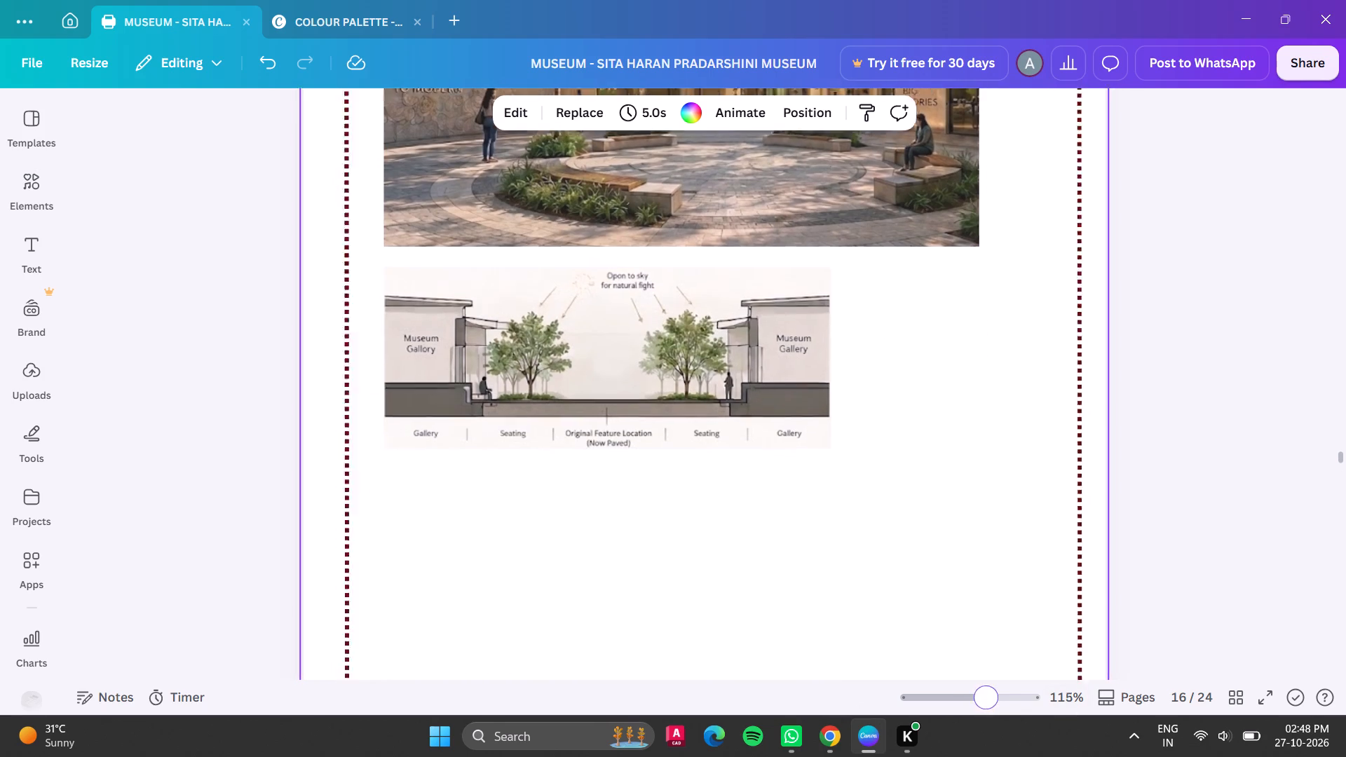
{"action": "left_click_drag", "start_coordinate": [985, 697], "coordinate": [960, 697]}
{"action": "scroll", "coordinate": [1072, 481], "scroll_direction": "up", "scroll_amount": 8}
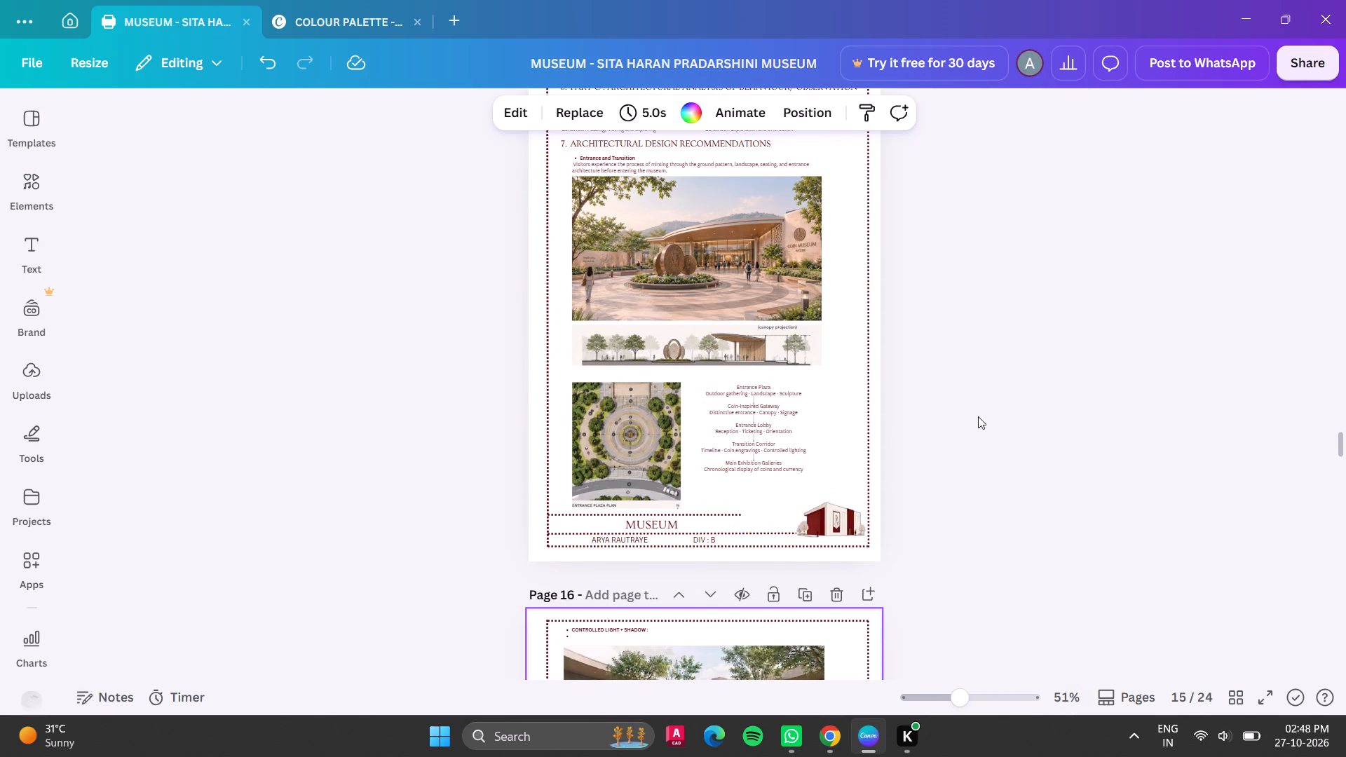
{"action": "scroll", "coordinate": [978, 416], "scroll_direction": "down", "scroll_amount": 6}
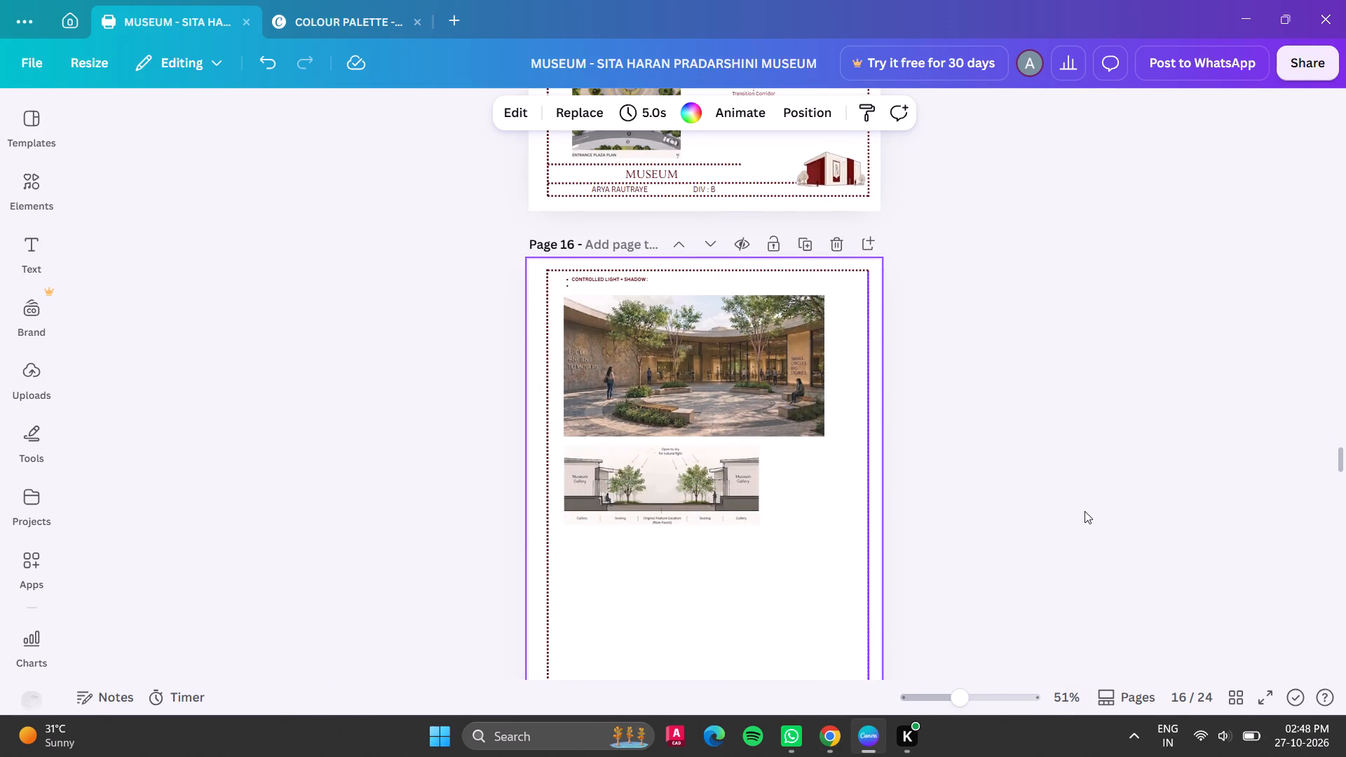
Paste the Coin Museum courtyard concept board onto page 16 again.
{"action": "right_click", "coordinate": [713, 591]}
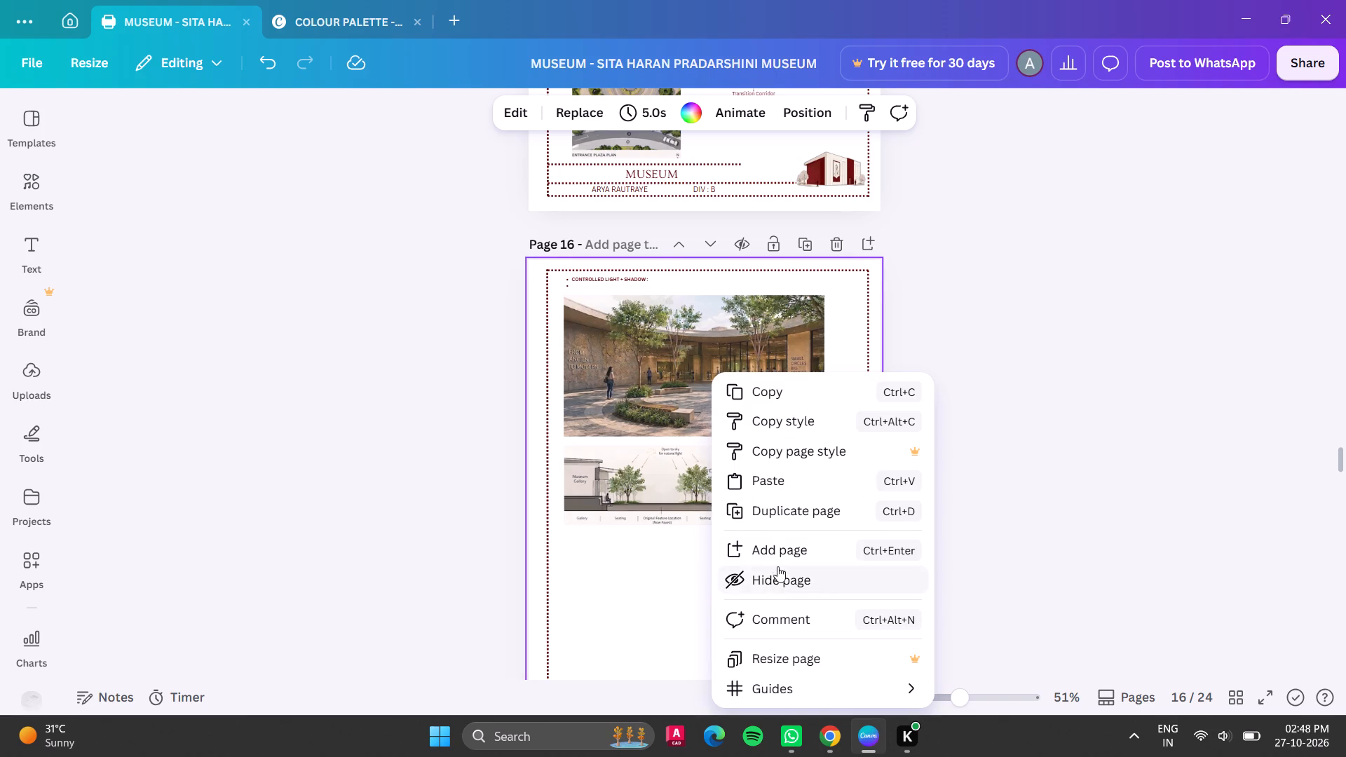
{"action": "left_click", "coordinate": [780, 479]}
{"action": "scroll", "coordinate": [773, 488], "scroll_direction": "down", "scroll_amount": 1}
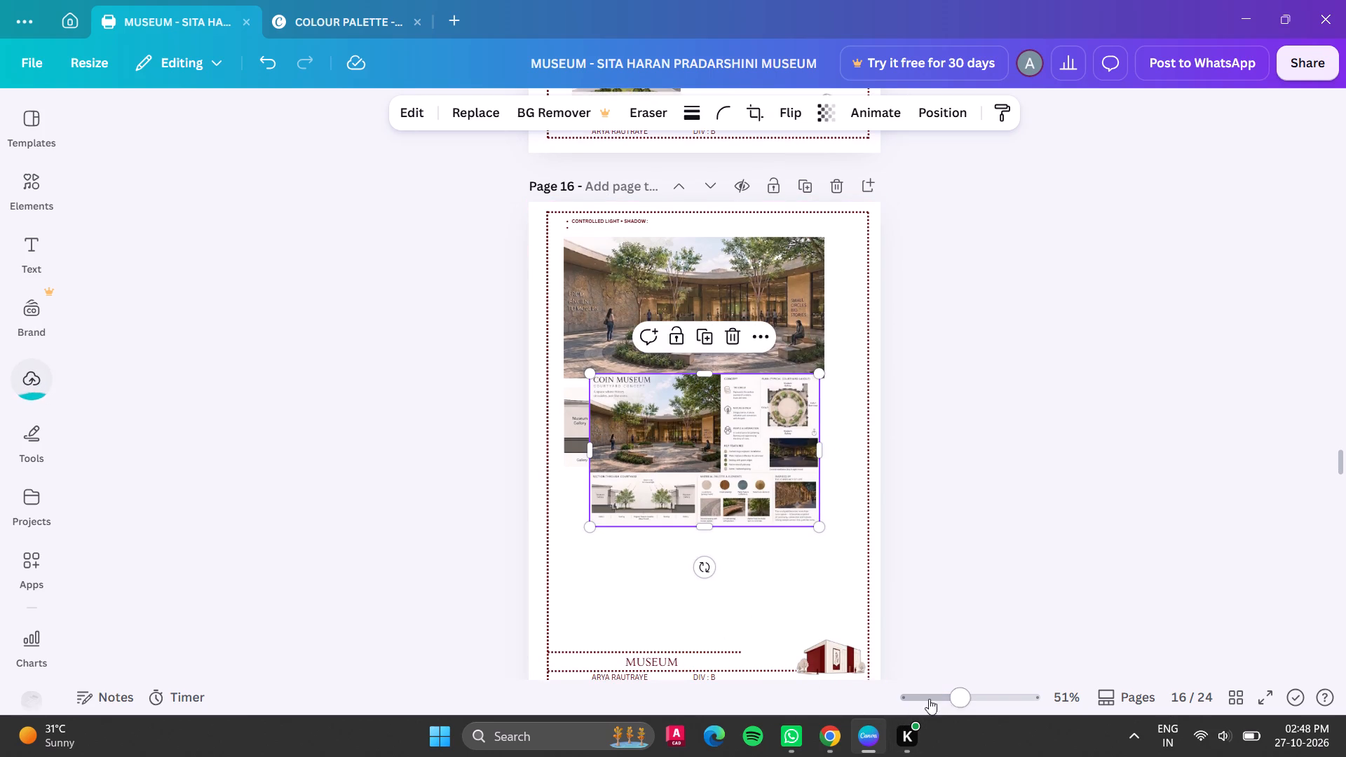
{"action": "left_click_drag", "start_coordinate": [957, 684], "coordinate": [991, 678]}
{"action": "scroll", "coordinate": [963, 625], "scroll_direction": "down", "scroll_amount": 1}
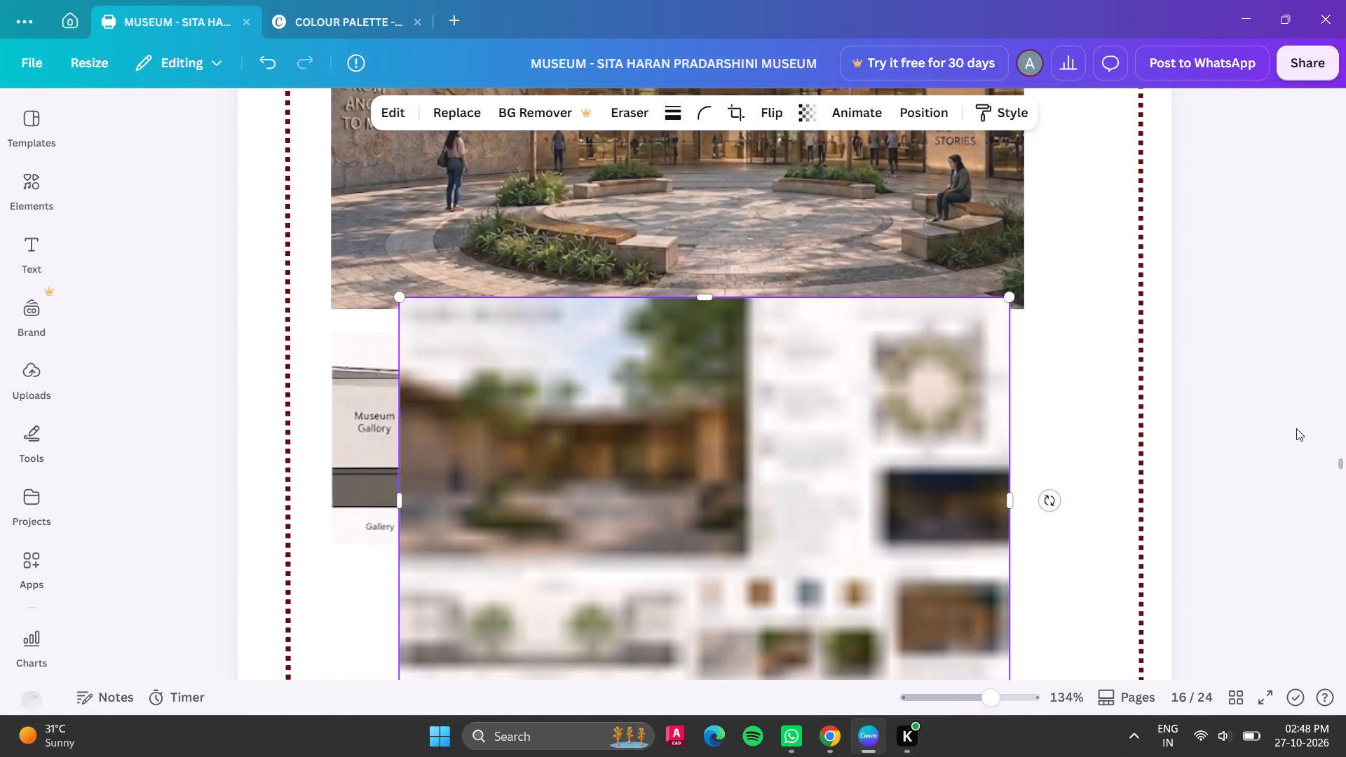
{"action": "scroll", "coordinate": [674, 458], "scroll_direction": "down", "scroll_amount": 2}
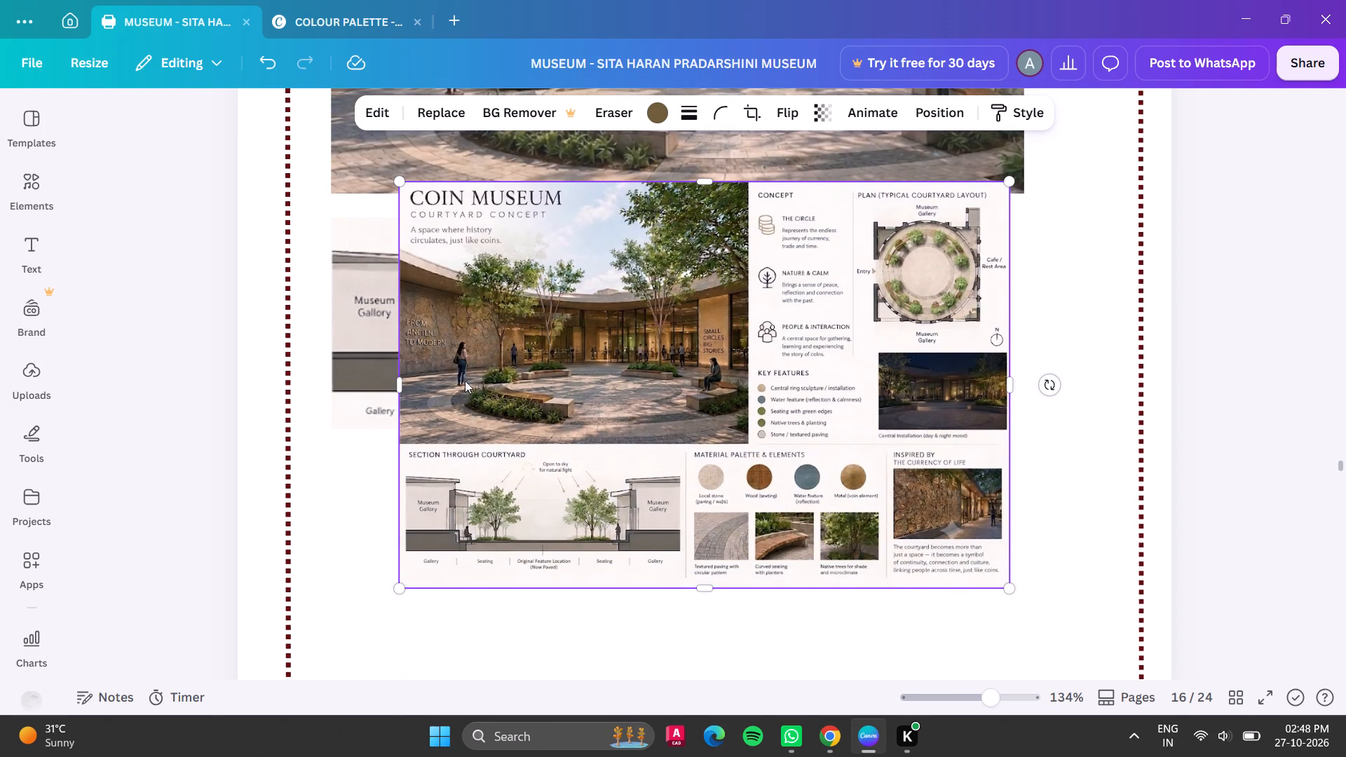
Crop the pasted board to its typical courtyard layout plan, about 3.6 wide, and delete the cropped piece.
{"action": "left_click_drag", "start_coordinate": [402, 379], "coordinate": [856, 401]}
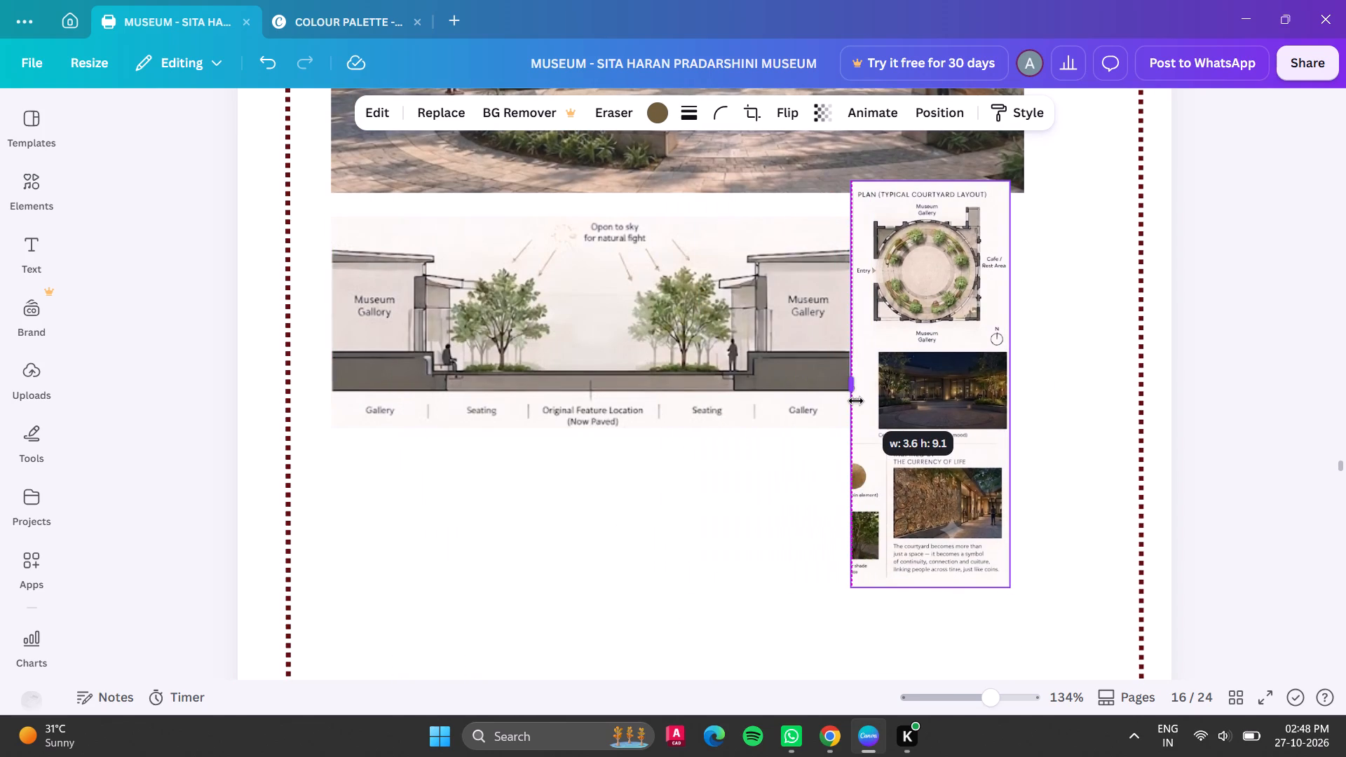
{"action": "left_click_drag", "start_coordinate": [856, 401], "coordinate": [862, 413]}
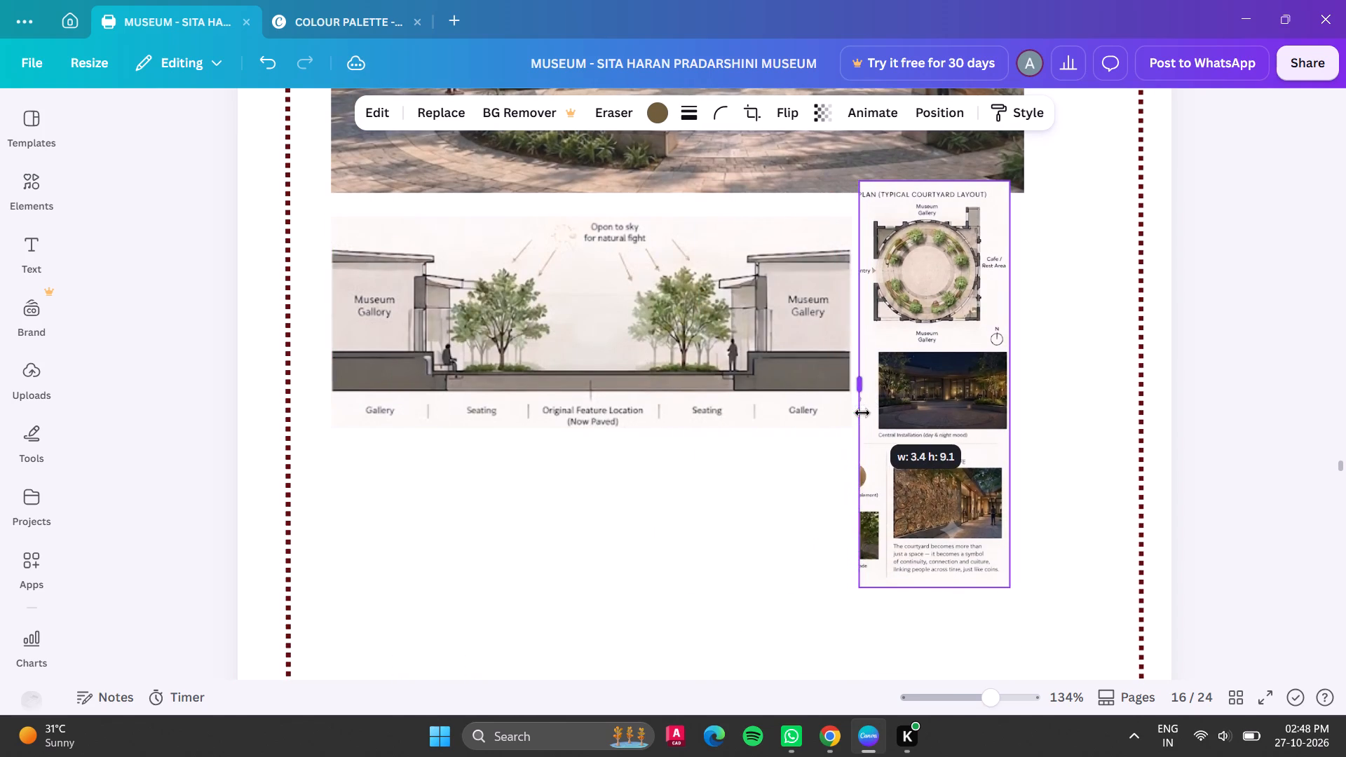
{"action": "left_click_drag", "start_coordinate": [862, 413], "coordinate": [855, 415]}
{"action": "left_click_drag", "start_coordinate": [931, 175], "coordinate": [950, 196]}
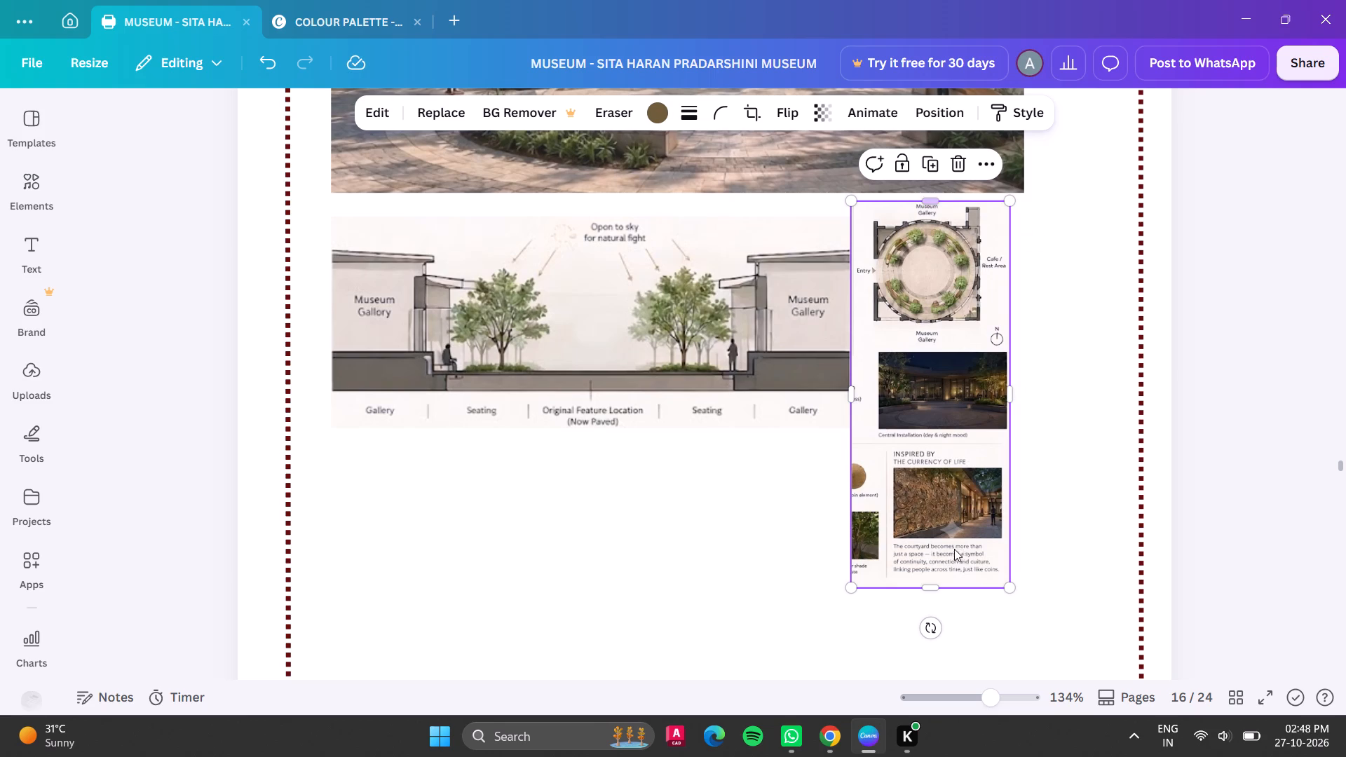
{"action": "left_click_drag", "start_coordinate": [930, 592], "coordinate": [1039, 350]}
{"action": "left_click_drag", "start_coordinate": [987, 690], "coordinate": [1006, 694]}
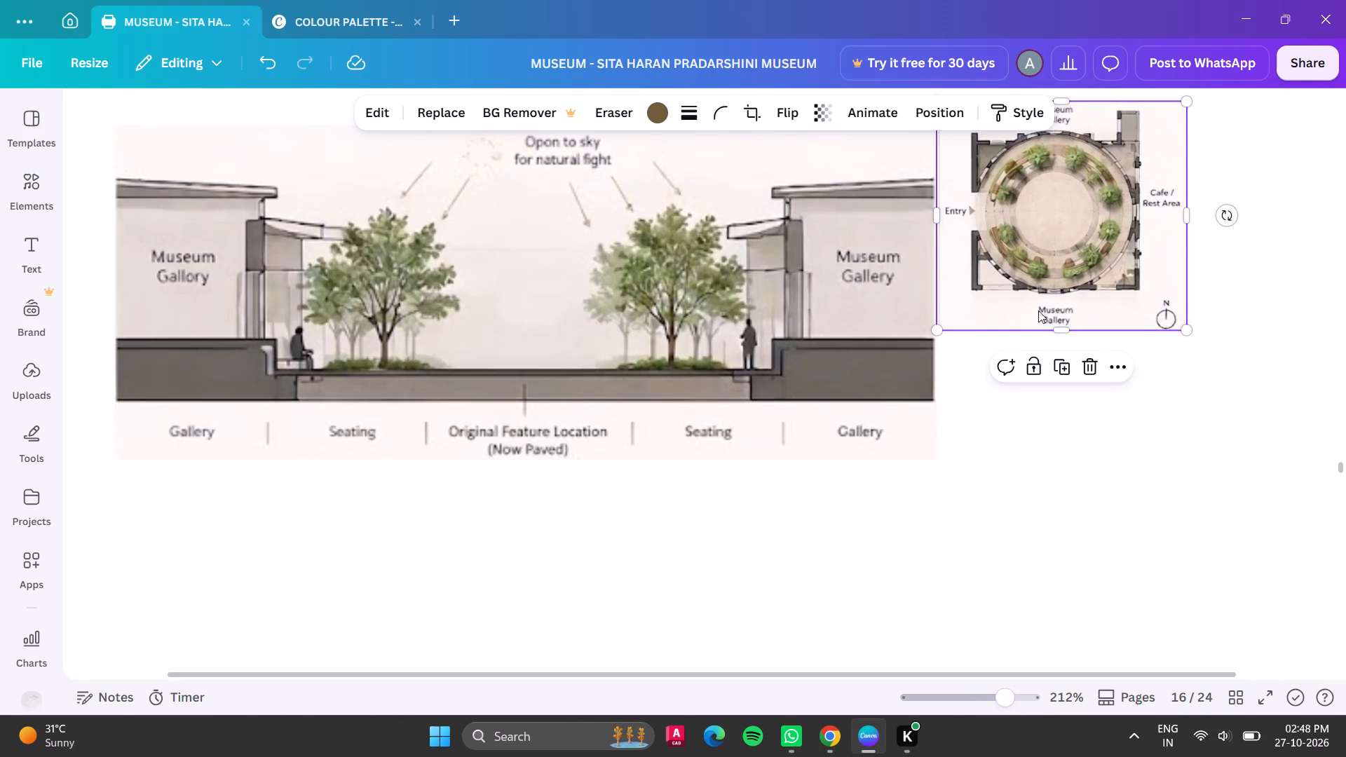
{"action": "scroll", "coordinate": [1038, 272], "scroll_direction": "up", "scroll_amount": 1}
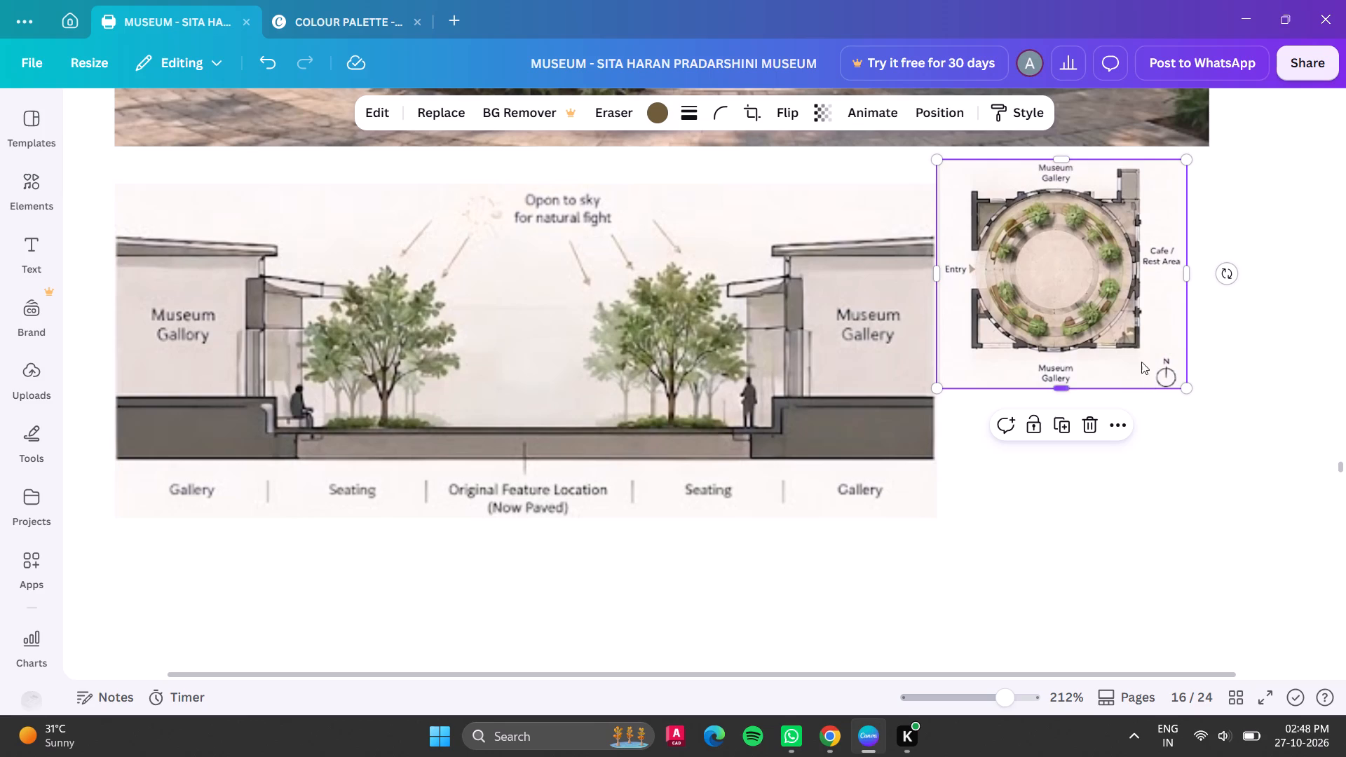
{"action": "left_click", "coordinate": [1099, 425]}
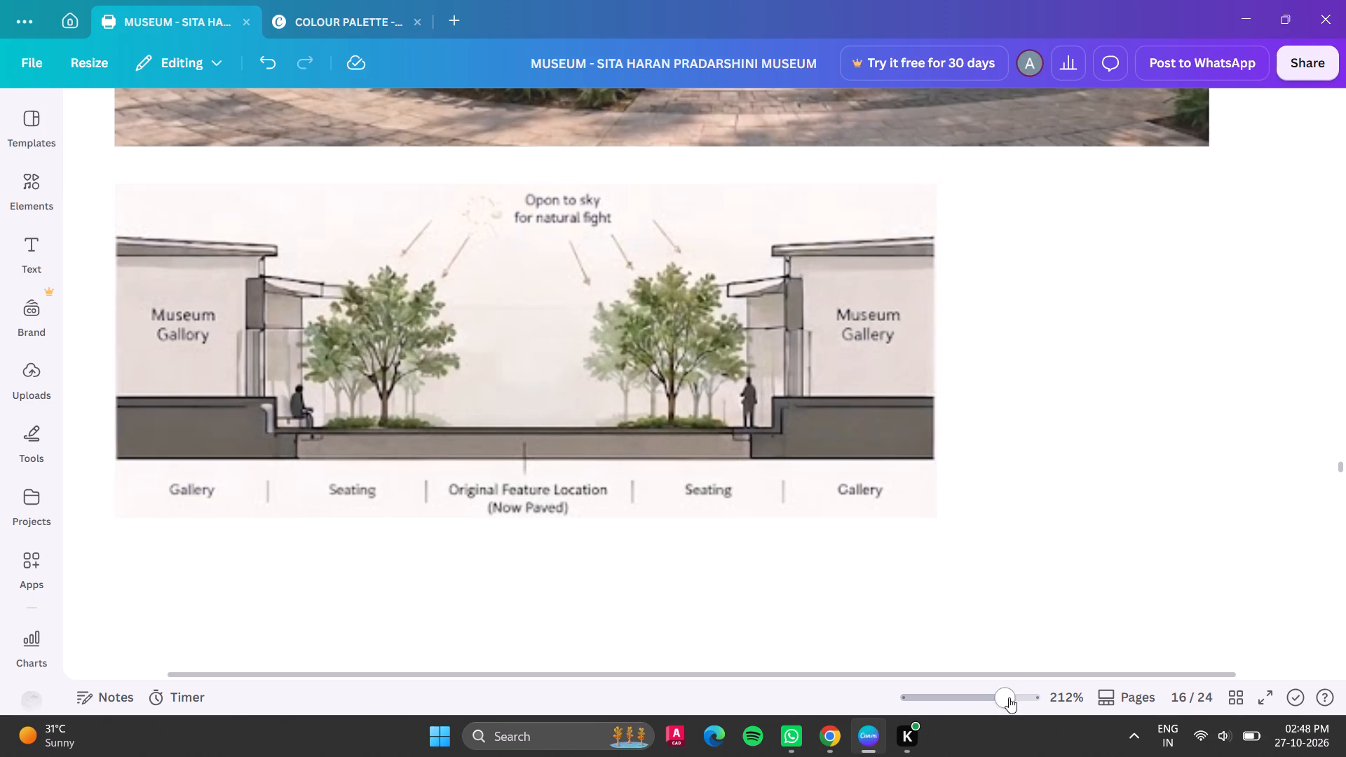
Compare page 16's courtyard picture and section with page 15's entrance picture, section and plan.
{"action": "left_click_drag", "start_coordinate": [1009, 697], "coordinate": [983, 703]}
{"action": "scroll", "coordinate": [796, 502], "scroll_direction": "up", "scroll_amount": 5}
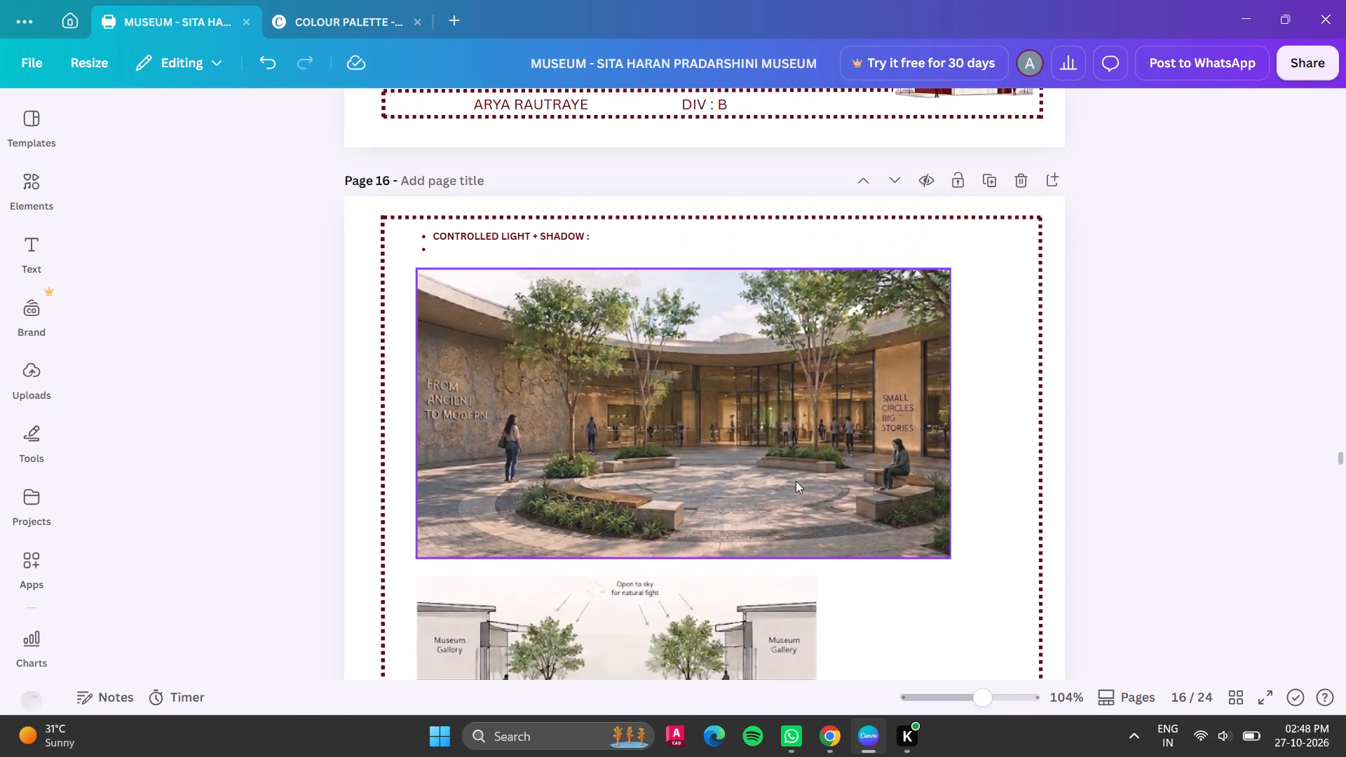
{"action": "scroll", "coordinate": [526, 263], "scroll_direction": "down", "scroll_amount": 4}
{"action": "scroll", "coordinate": [858, 372], "scroll_direction": "up", "scroll_amount": 3}
{"action": "scroll", "coordinate": [825, 320], "scroll_direction": "up", "scroll_amount": 18}
{"action": "scroll", "coordinate": [827, 322], "scroll_direction": "down", "scroll_amount": 5}
{"action": "scroll", "coordinate": [827, 322], "scroll_direction": "up", "scroll_amount": 1}
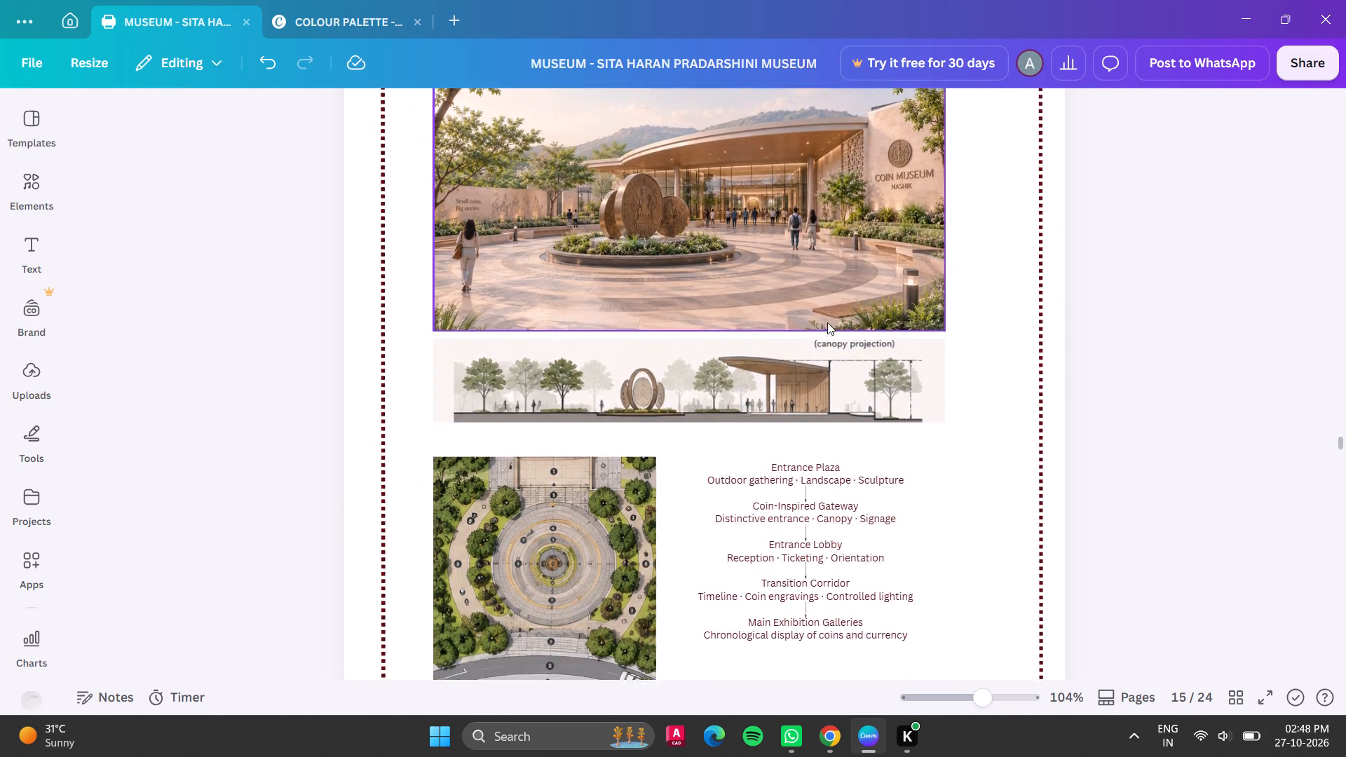
{"action": "scroll", "coordinate": [827, 322], "scroll_direction": "down", "scroll_amount": 7}
{"action": "scroll", "coordinate": [815, 380], "scroll_direction": "down", "scroll_amount": 5}
{"action": "left_click", "coordinate": [803, 394]}
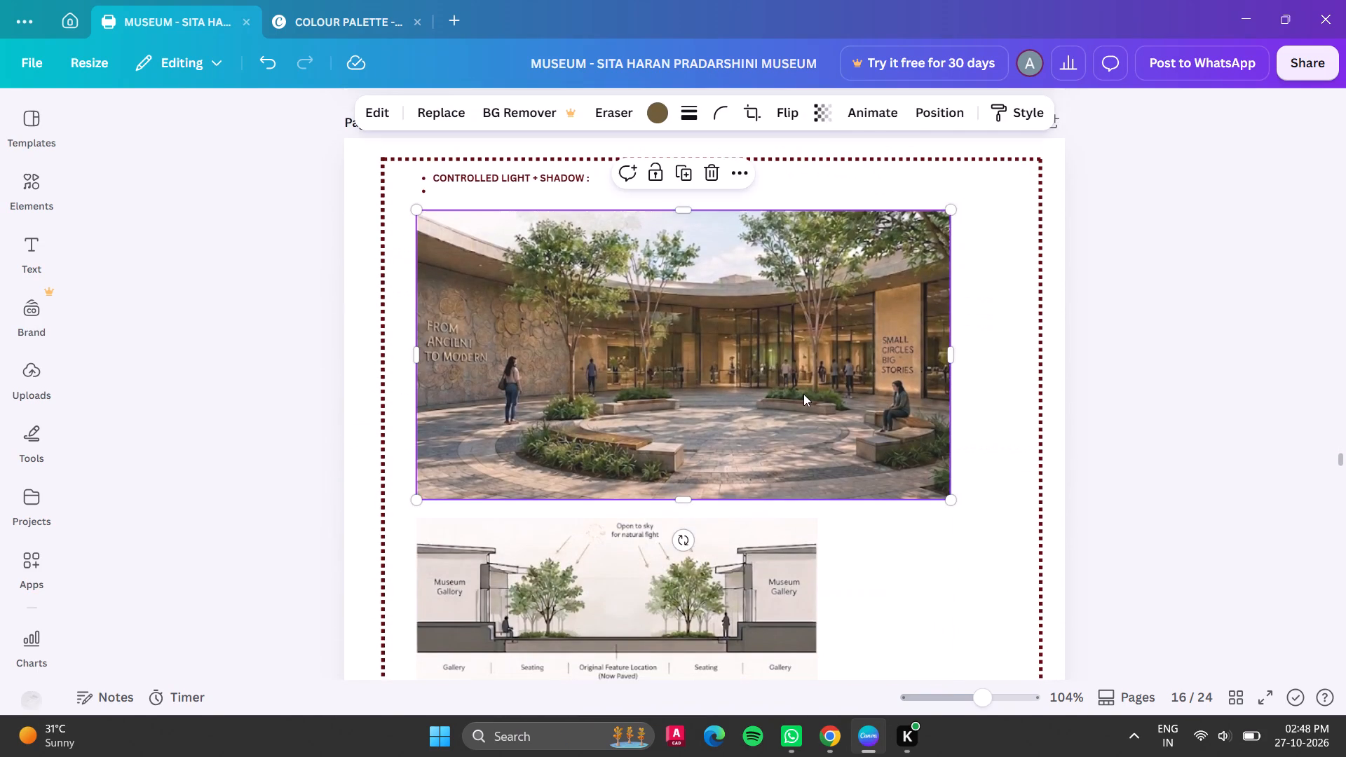
{"action": "right_click", "coordinate": [803, 394]}
{"action": "left_click", "coordinate": [1293, 324]}
{"action": "scroll", "coordinate": [821, 327], "scroll_direction": "up", "scroll_amount": 6}
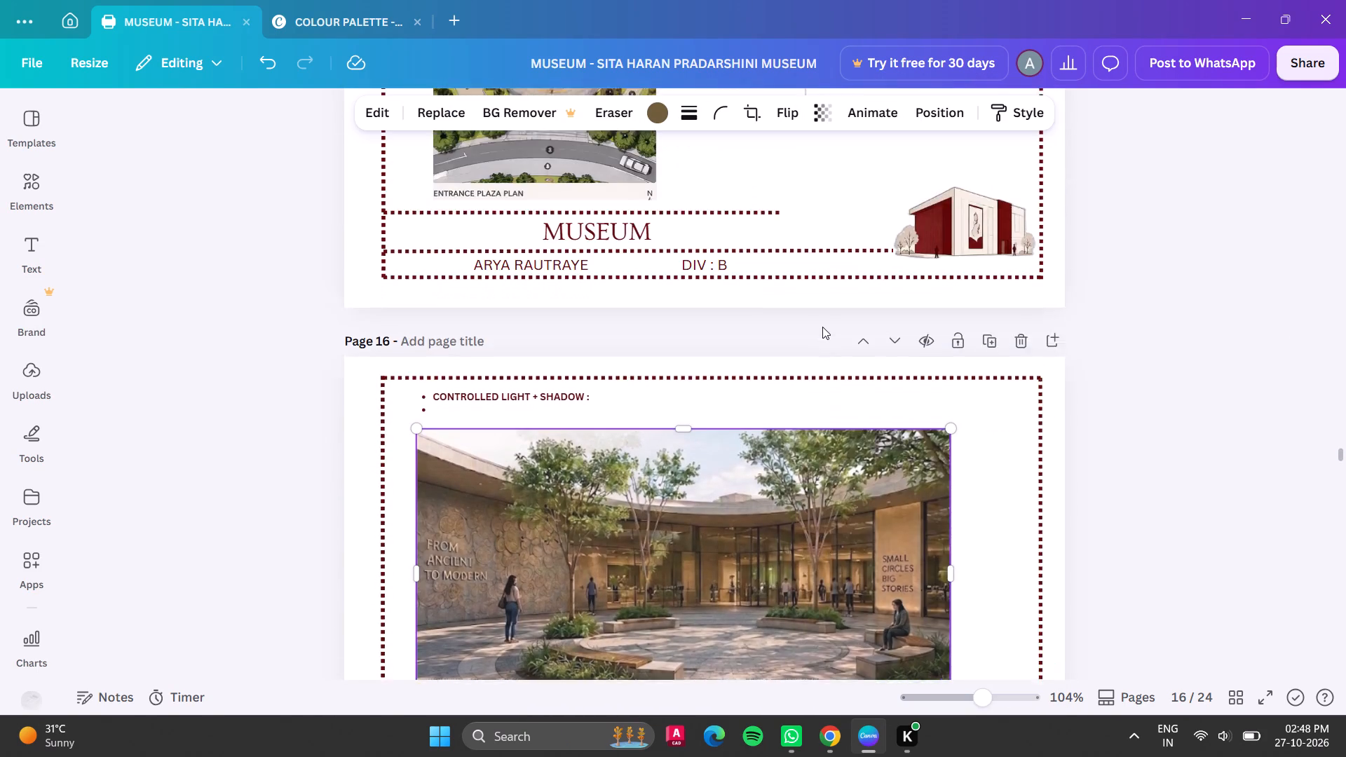
{"action": "scroll", "coordinate": [822, 327], "scroll_direction": "down", "scroll_amount": 1}
{"action": "scroll", "coordinate": [822, 327], "scroll_direction": "up", "scroll_amount": 10}
Download page 15's entrance plaza picture as a PDF named MUSEUM - SITA HARAN PRADARSHINI MUSEUM 1.
{"action": "left_click", "coordinate": [795, 312]}
{"action": "right_click", "coordinate": [795, 312]}
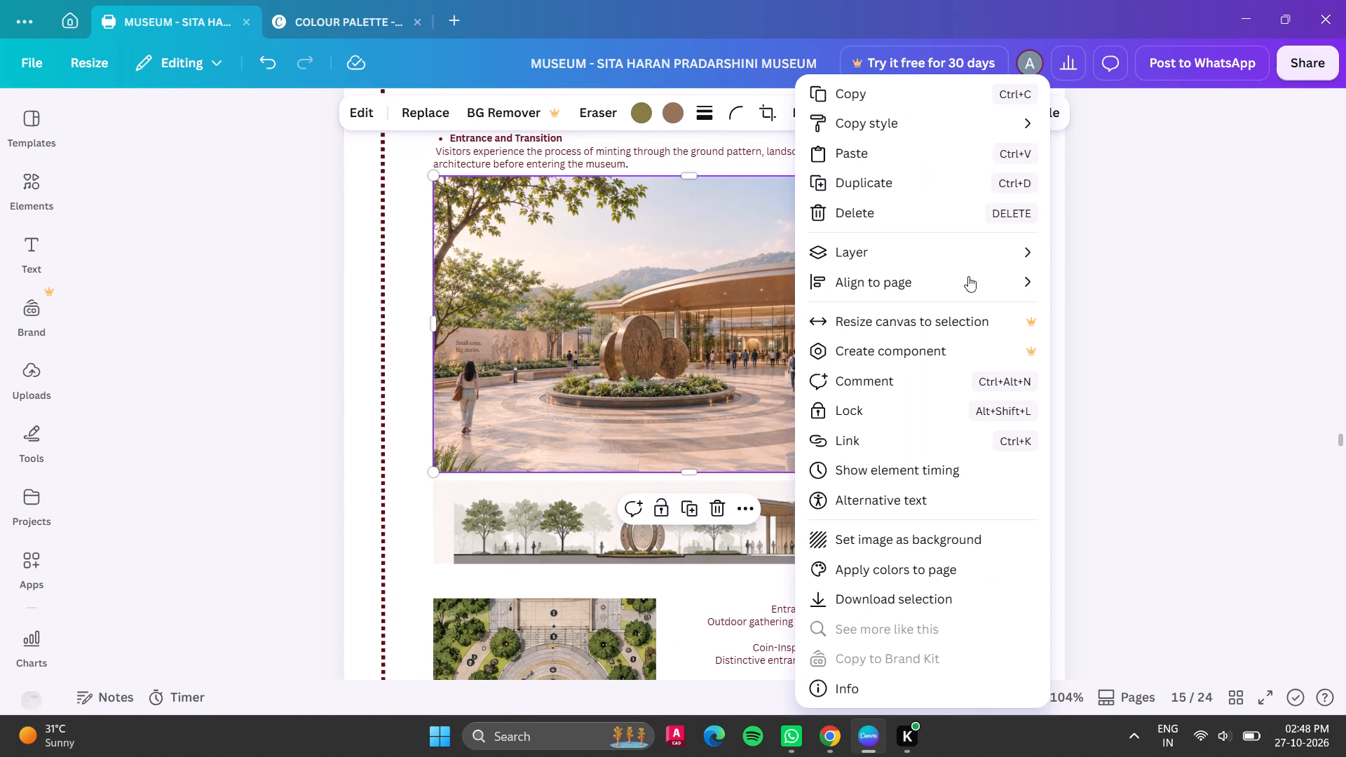
{"action": "left_click", "coordinate": [1293, 63]}
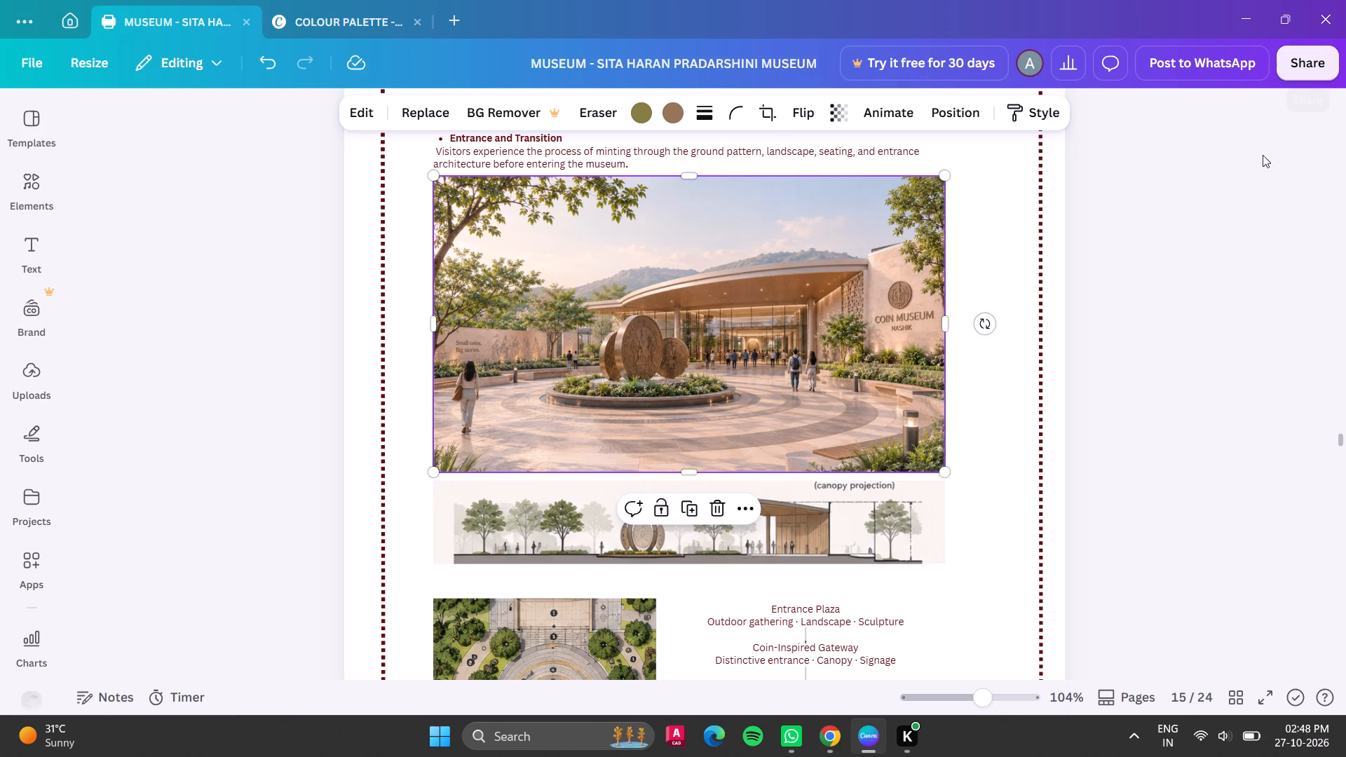
{"action": "right_click", "coordinate": [706, 388]}
{"action": "left_click", "coordinate": [854, 596]}
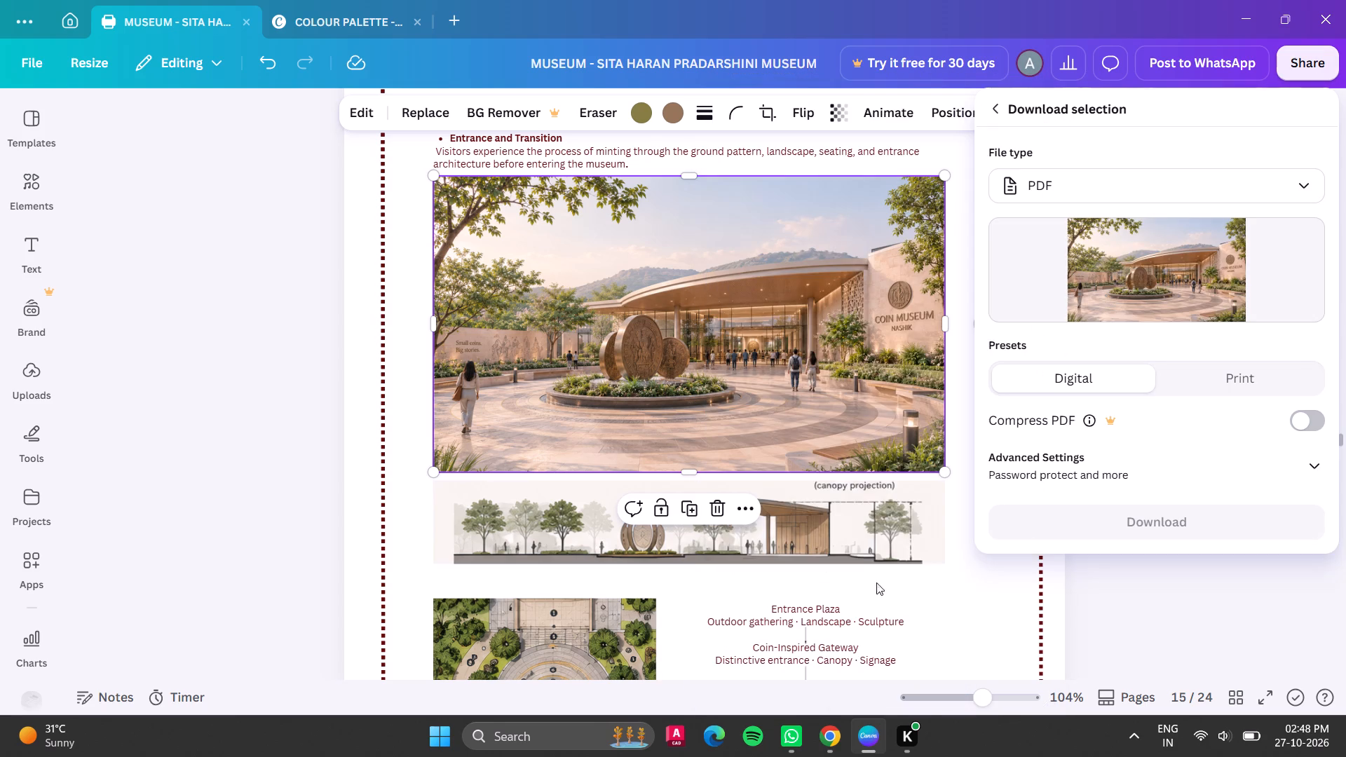
{"action": "left_click", "coordinate": [1135, 513]}
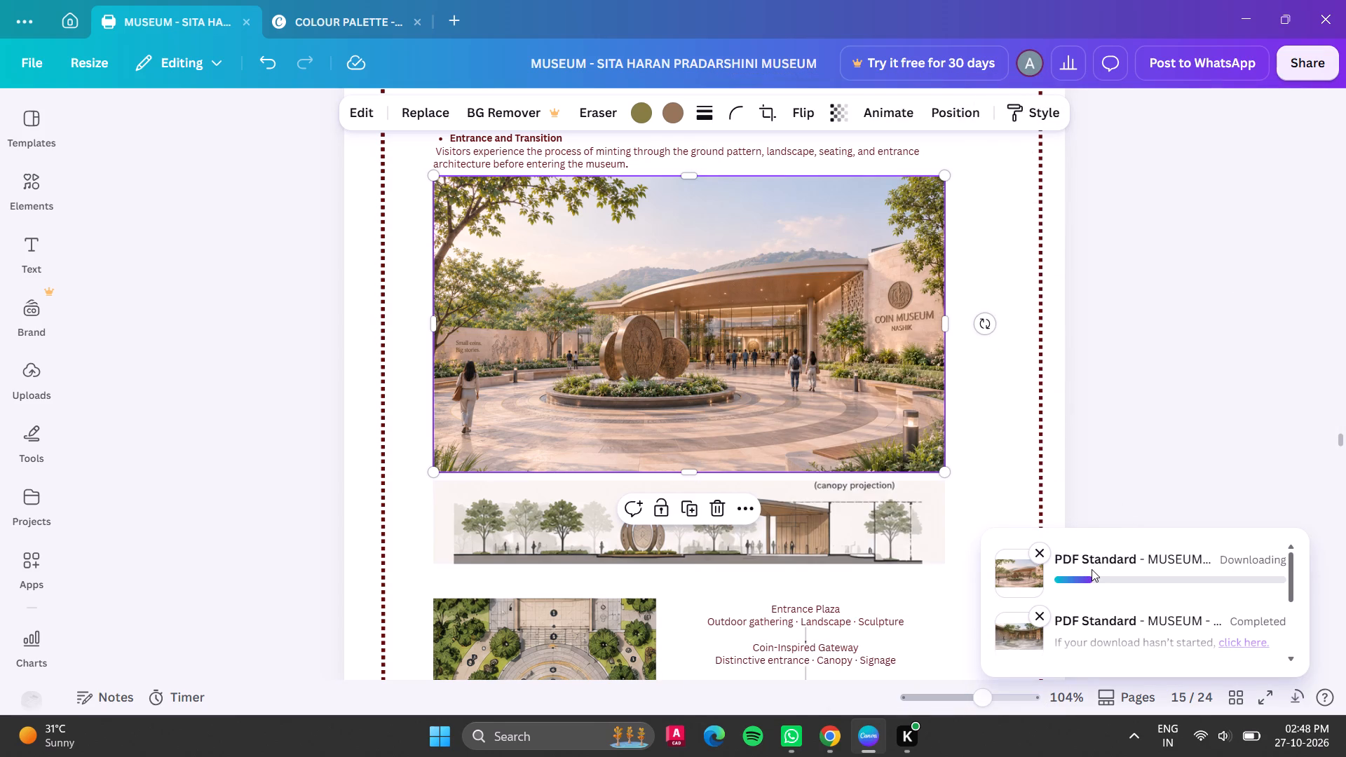
{"action": "left_click", "coordinate": [376, 291]}
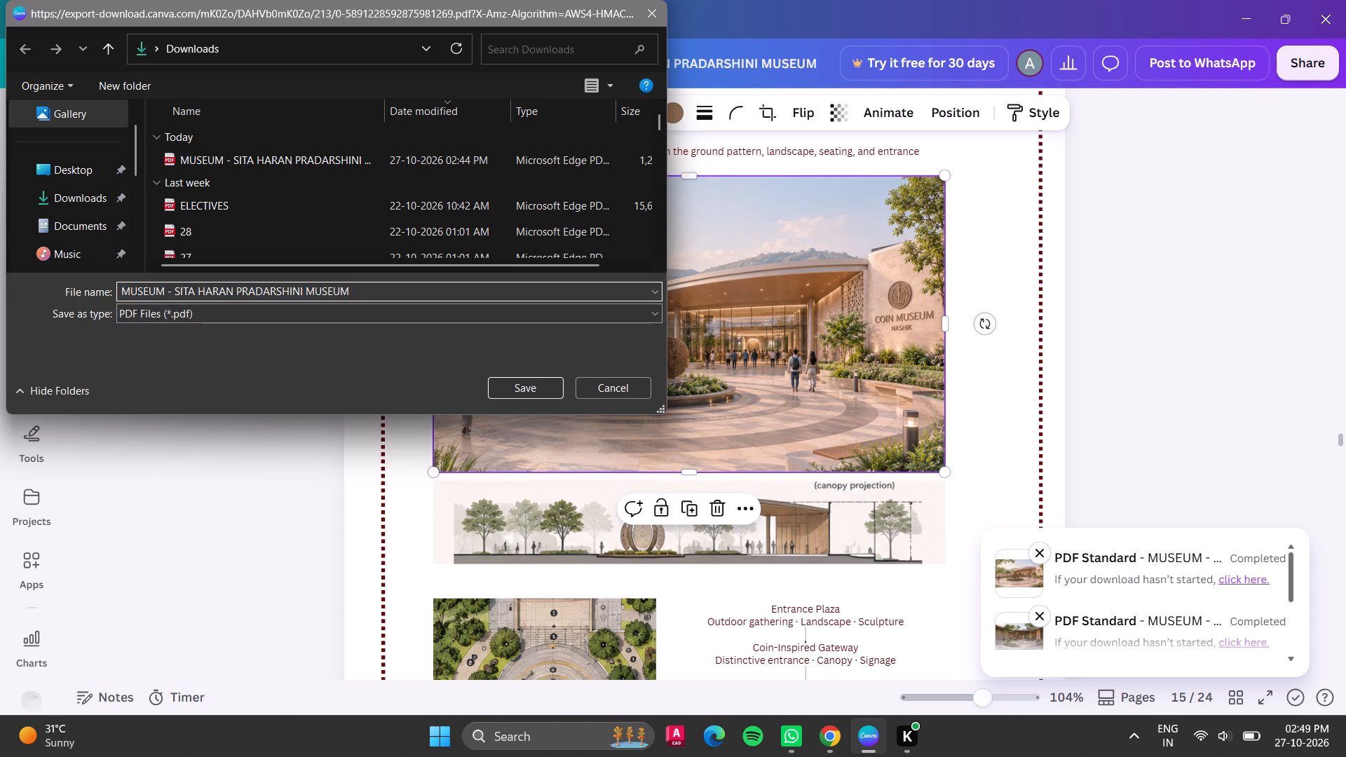
{"action": "key", "text": "space"}
{"action": "key", "text": "1"}
{"action": "left_click", "coordinate": [552, 376]}
{"action": "left_click", "coordinate": [836, 741]}
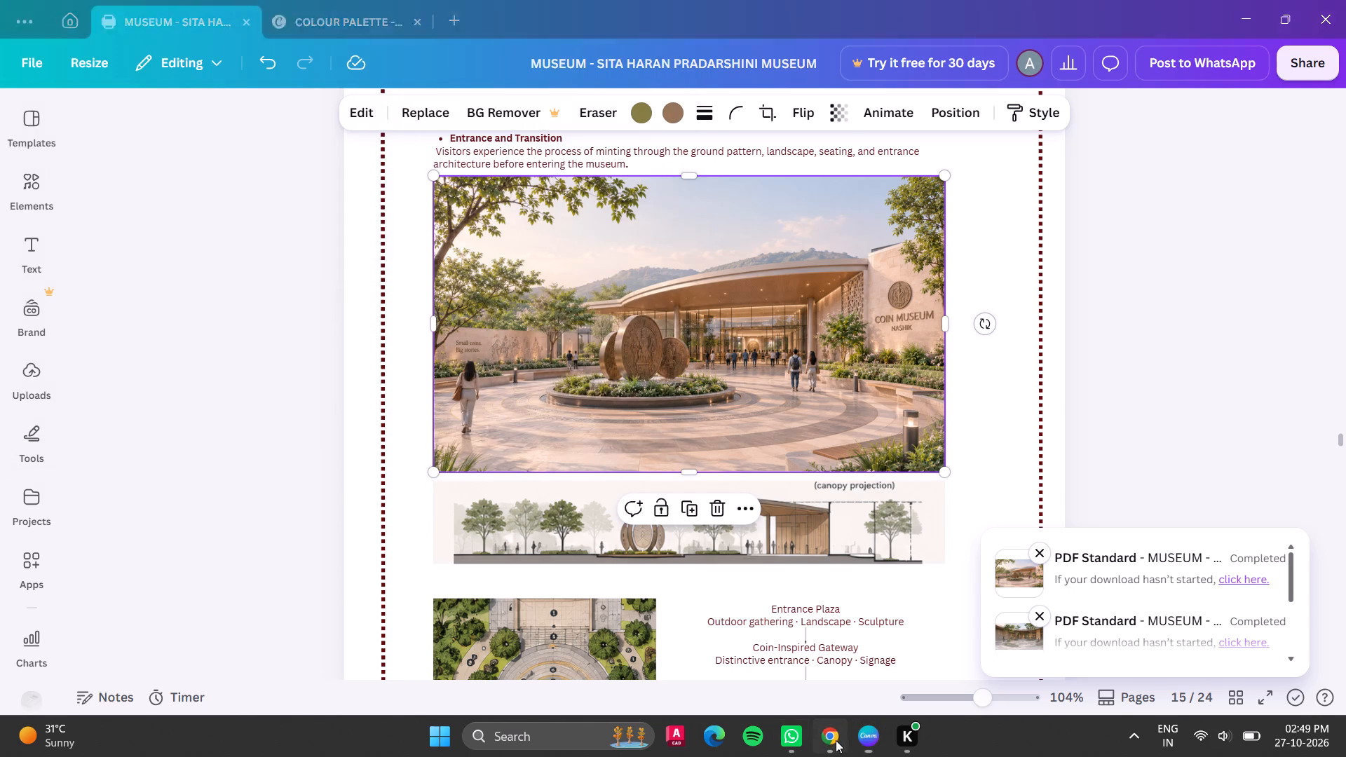
{"action": "left_click", "coordinate": [533, 648]}
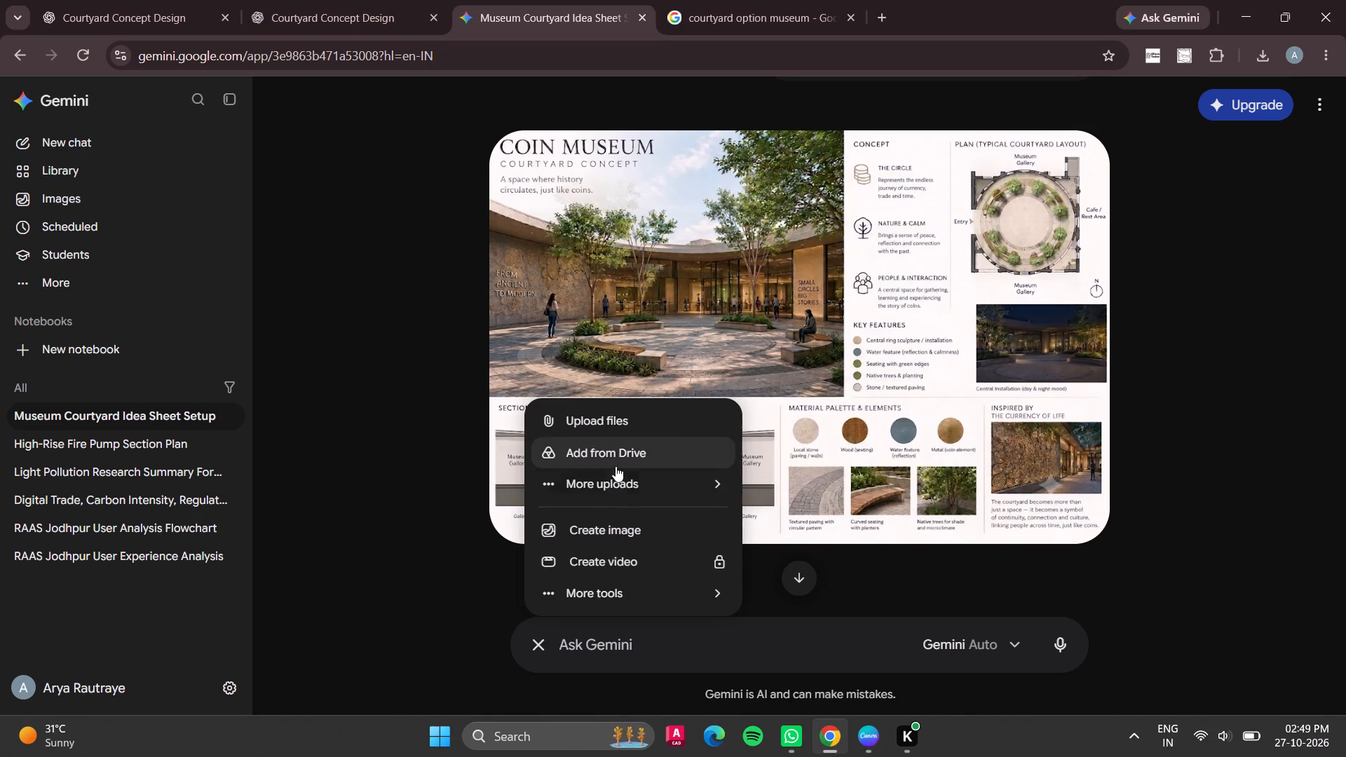
{"action": "left_click", "coordinate": [624, 407]}
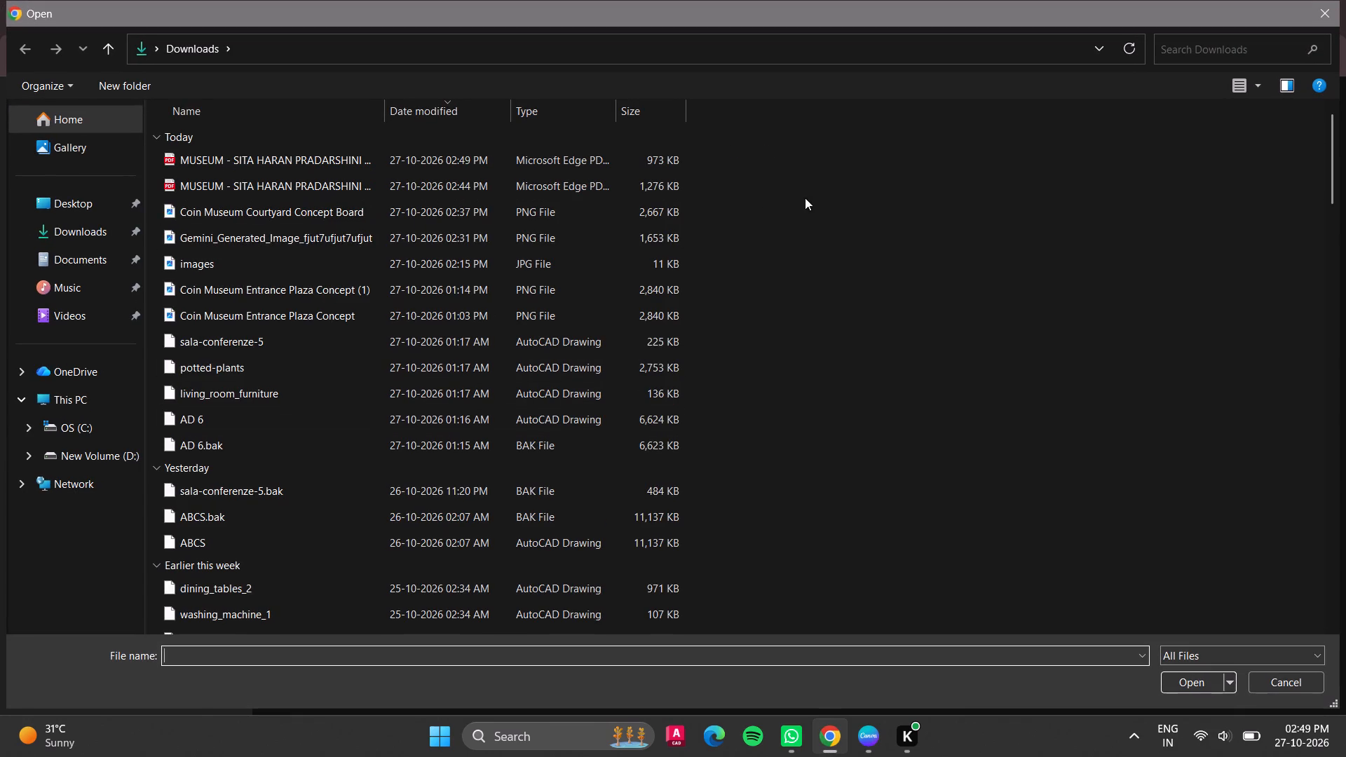
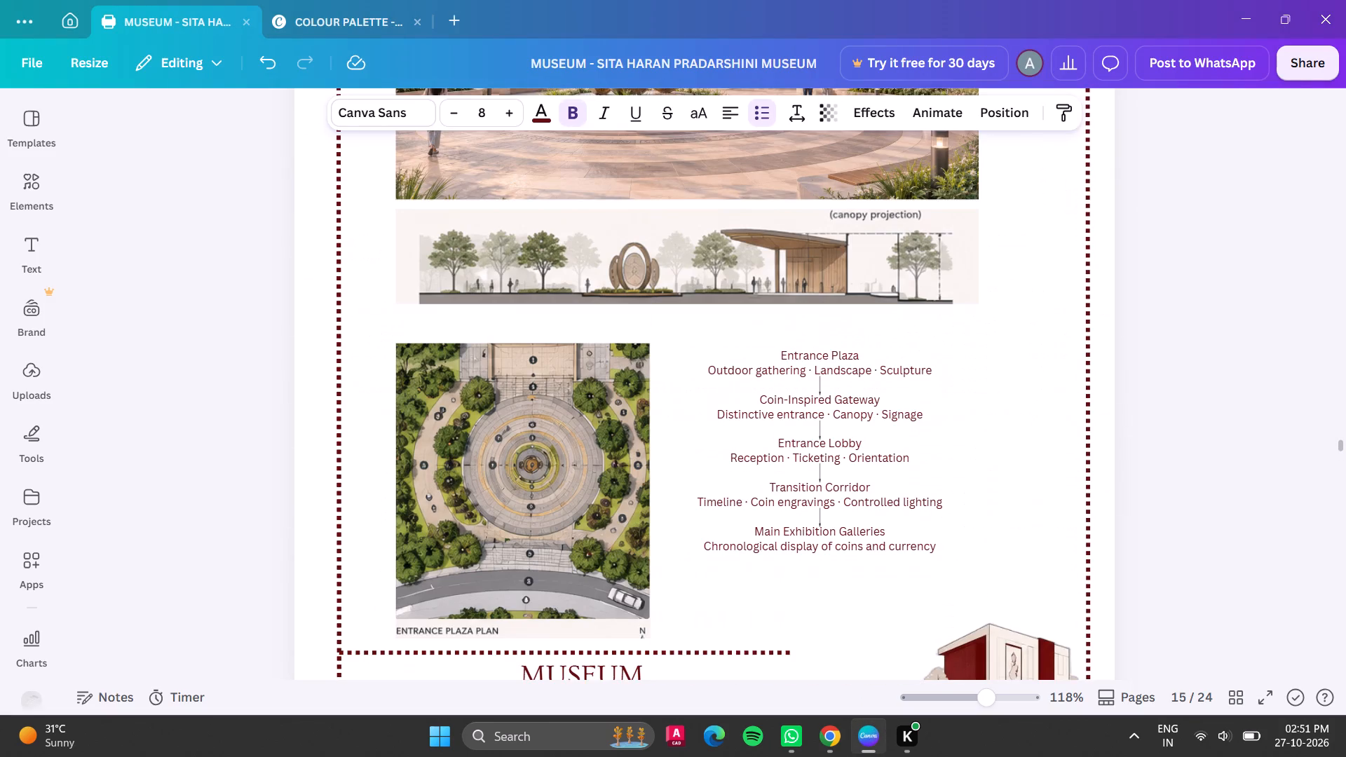
{"action": "left_click", "coordinate": [1242, 500]}
{"action": "scroll", "coordinate": [1227, 502], "scroll_direction": "up", "scroll_amount": 8}
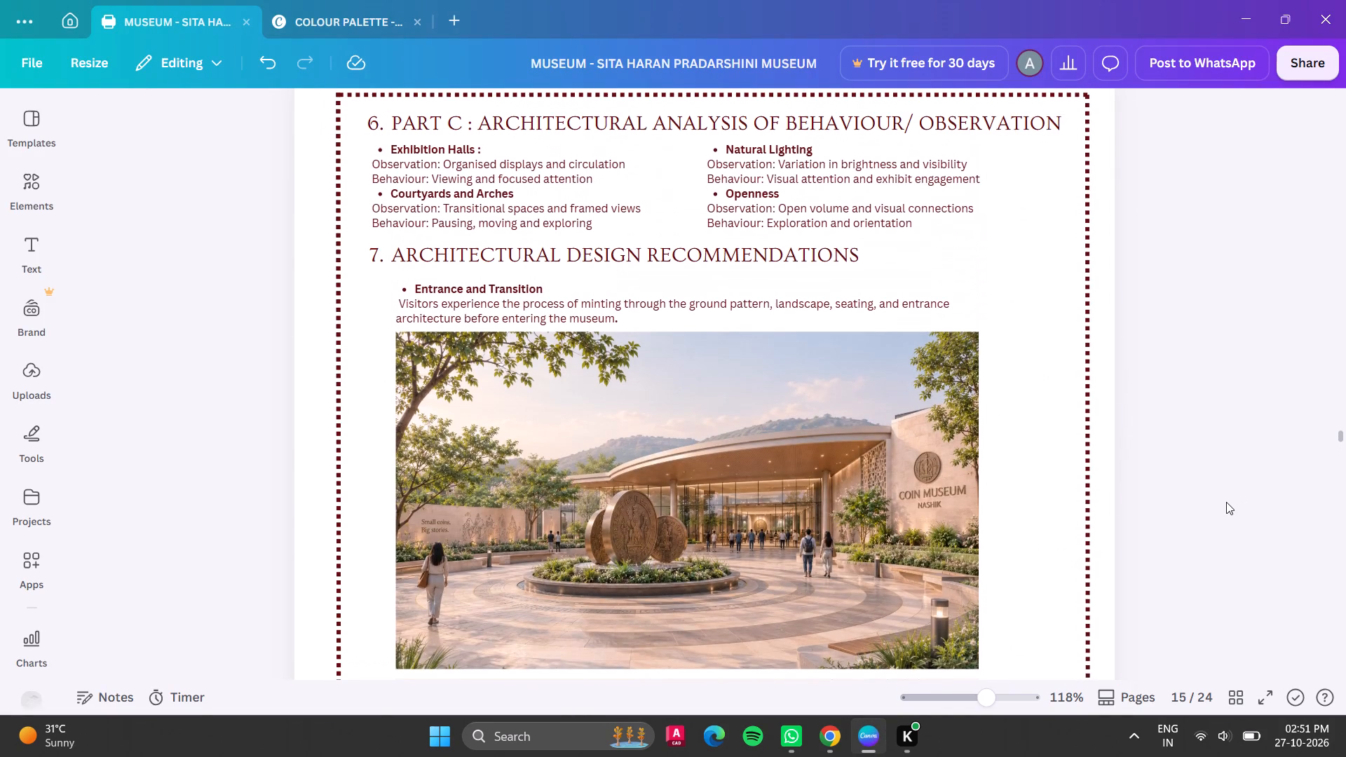
{"action": "scroll", "coordinate": [1226, 502], "scroll_direction": "up", "scroll_amount": 20}
{"action": "scroll", "coordinate": [1226, 502], "scroll_direction": "up", "scroll_amount": 6}
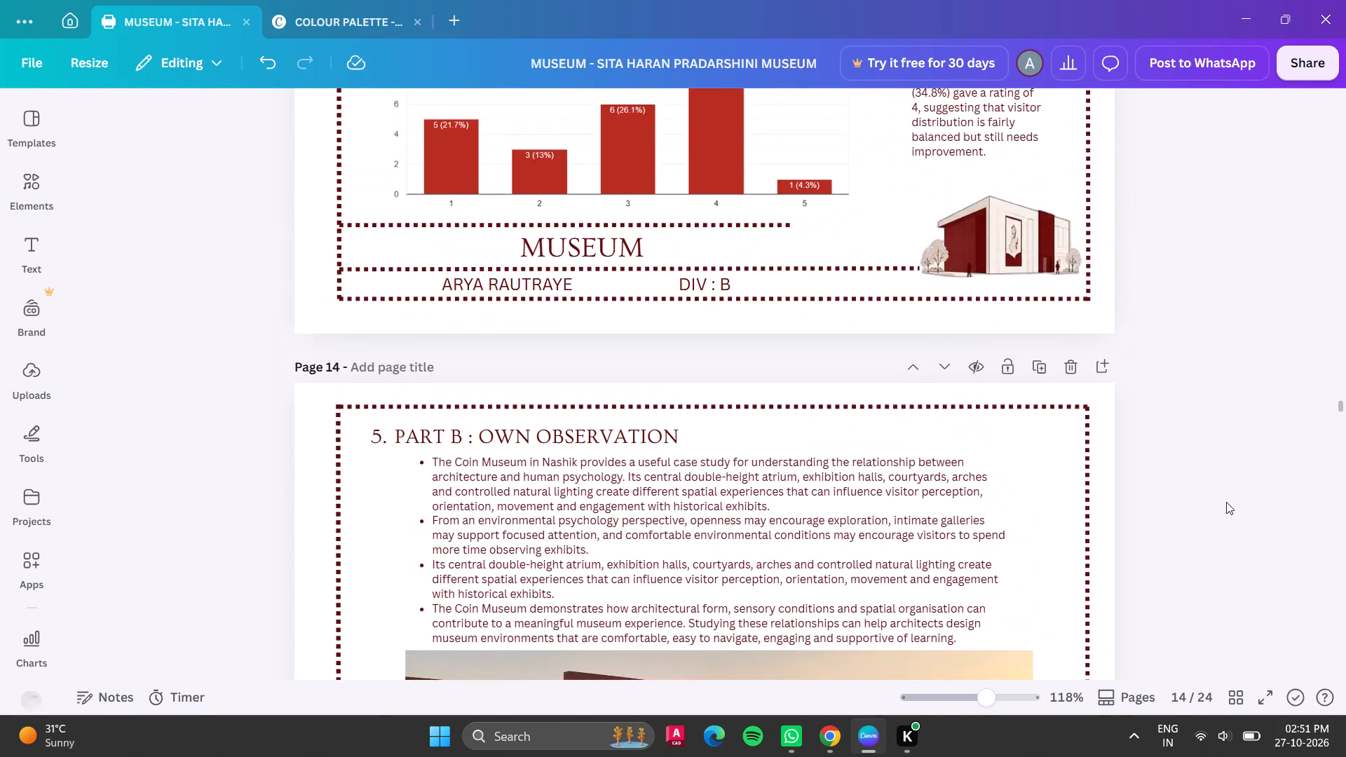
{"action": "scroll", "coordinate": [1226, 502], "scroll_direction": "up", "scroll_amount": 15}
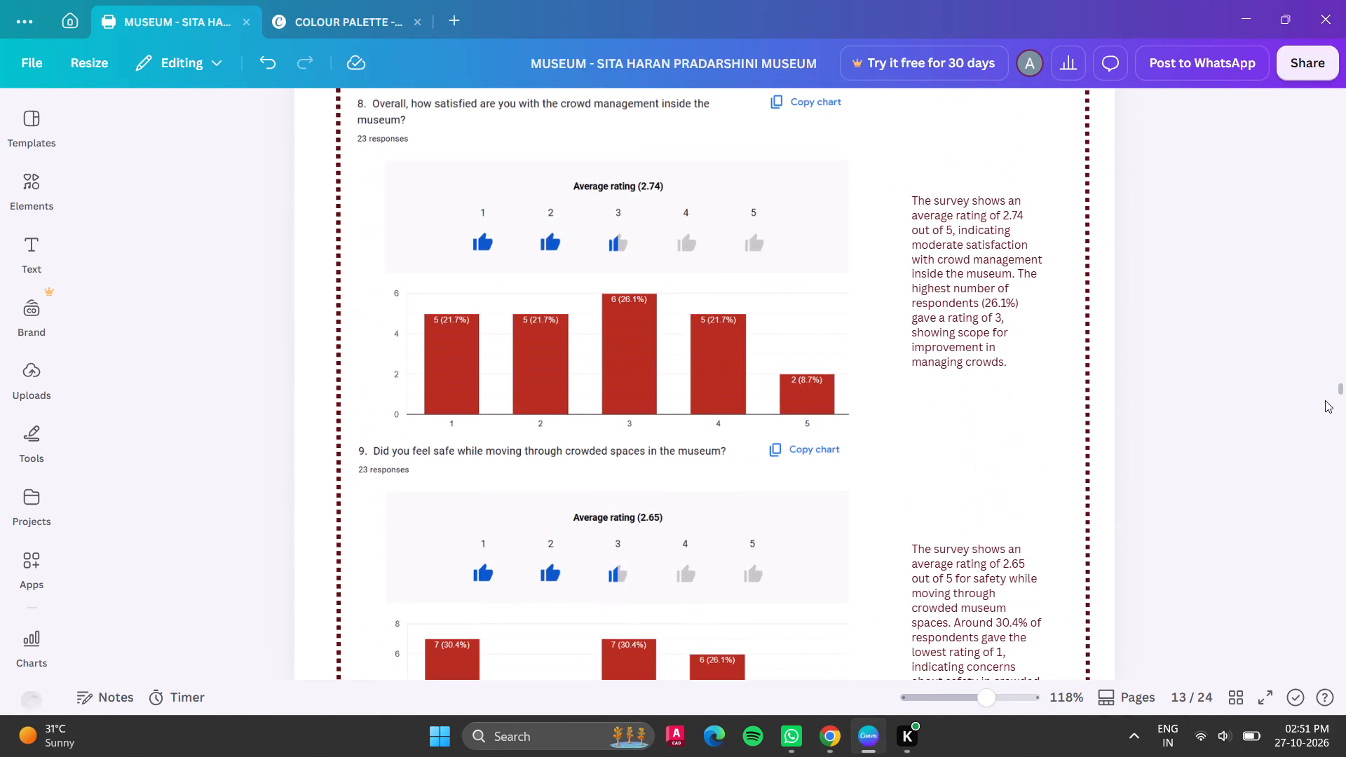
{"action": "left_click_drag", "start_coordinate": [1340, 390], "coordinate": [1342, 196]}
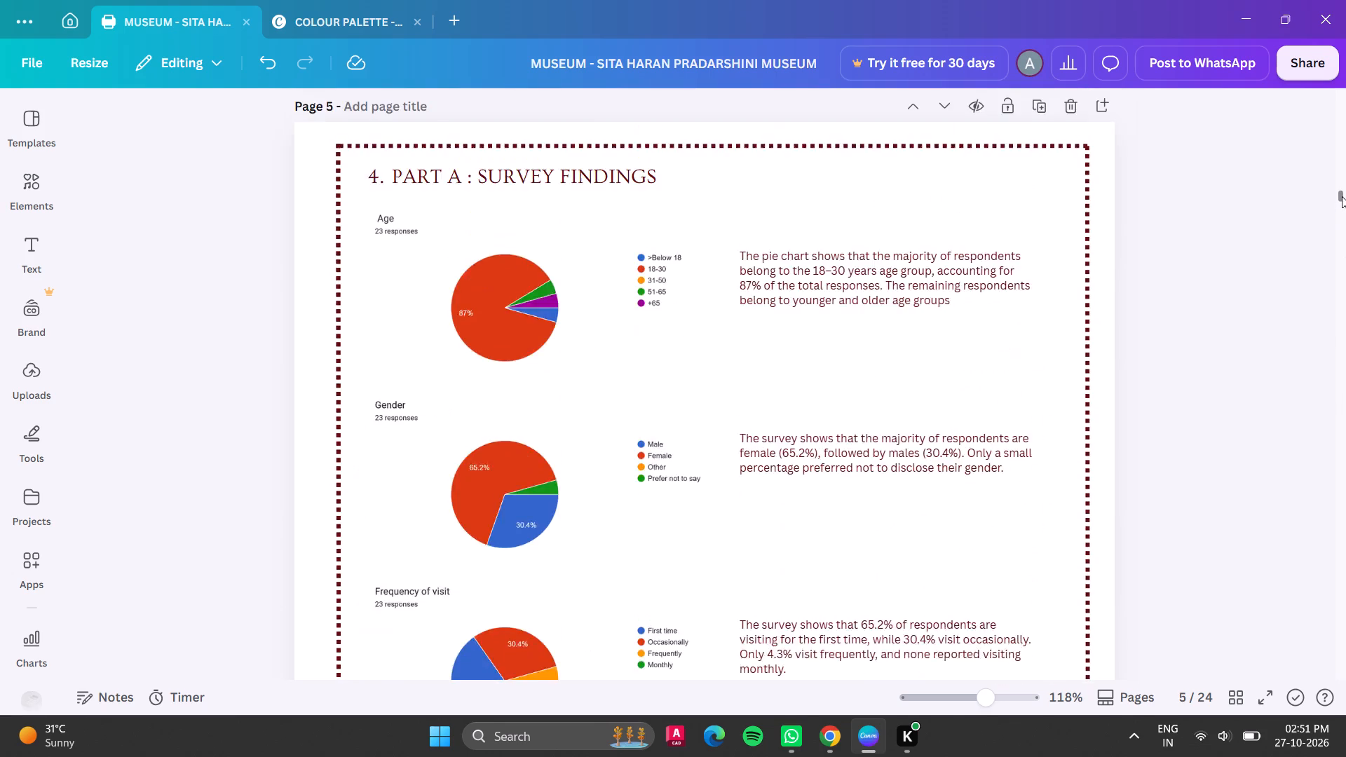
{"action": "left_click_drag", "start_coordinate": [1342, 196], "coordinate": [1333, 191]}
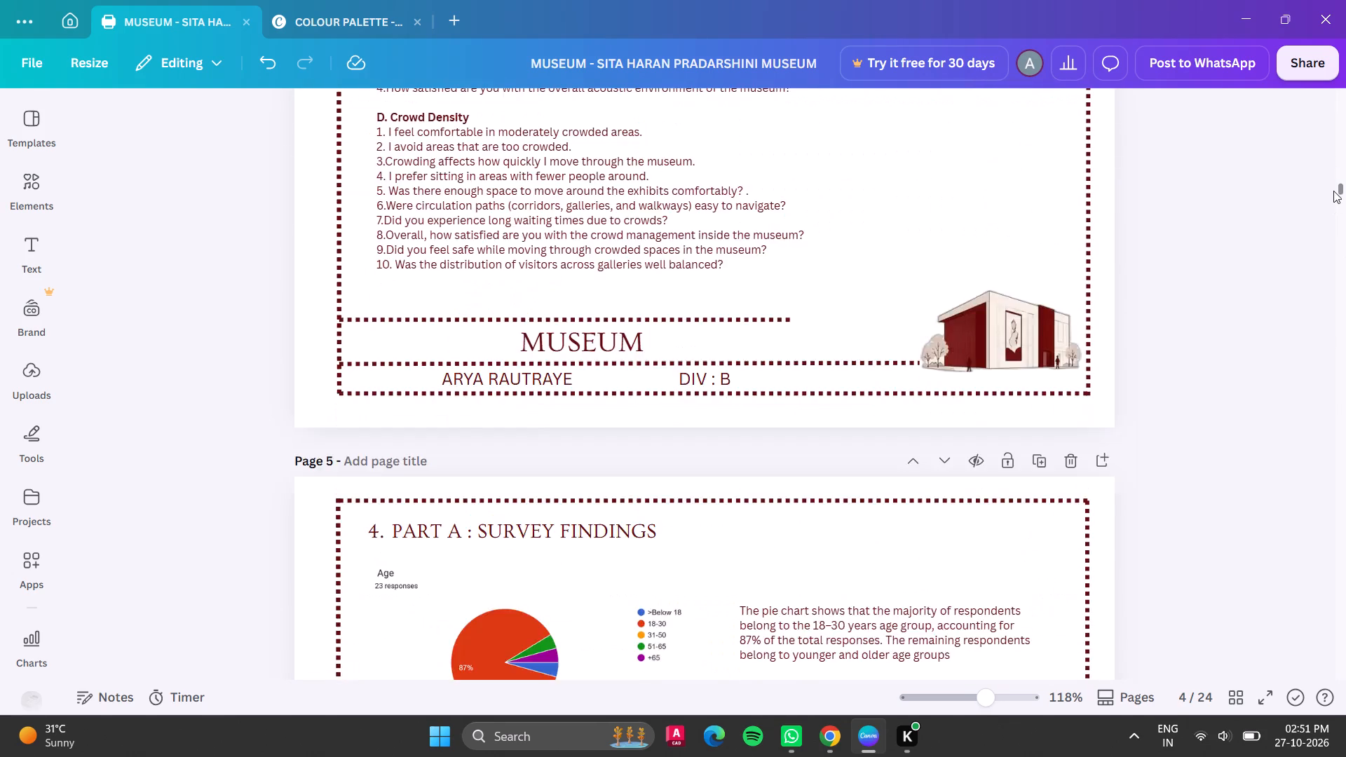
{"action": "left_click_drag", "start_coordinate": [1333, 191], "coordinate": [1333, 184]}
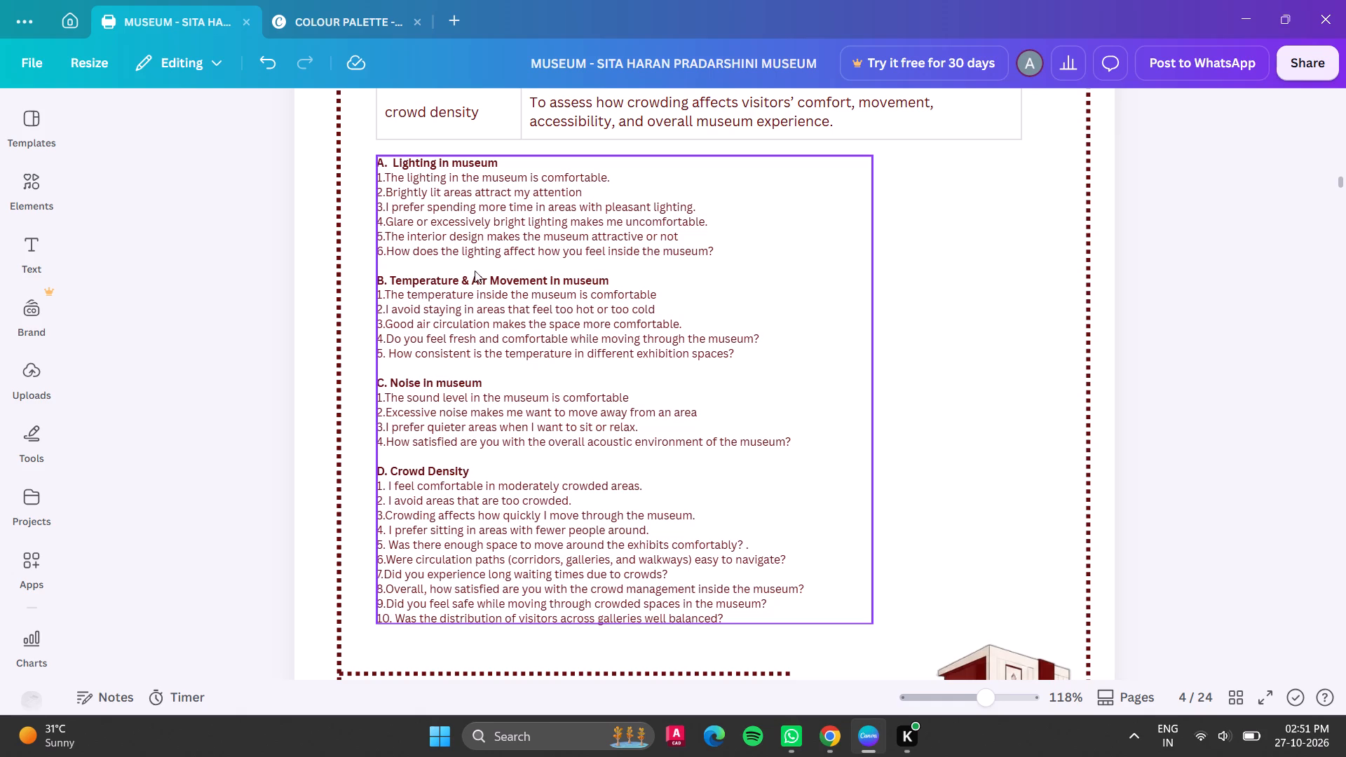
{"action": "scroll", "coordinate": [422, 192], "scroll_direction": "up", "scroll_amount": 3}
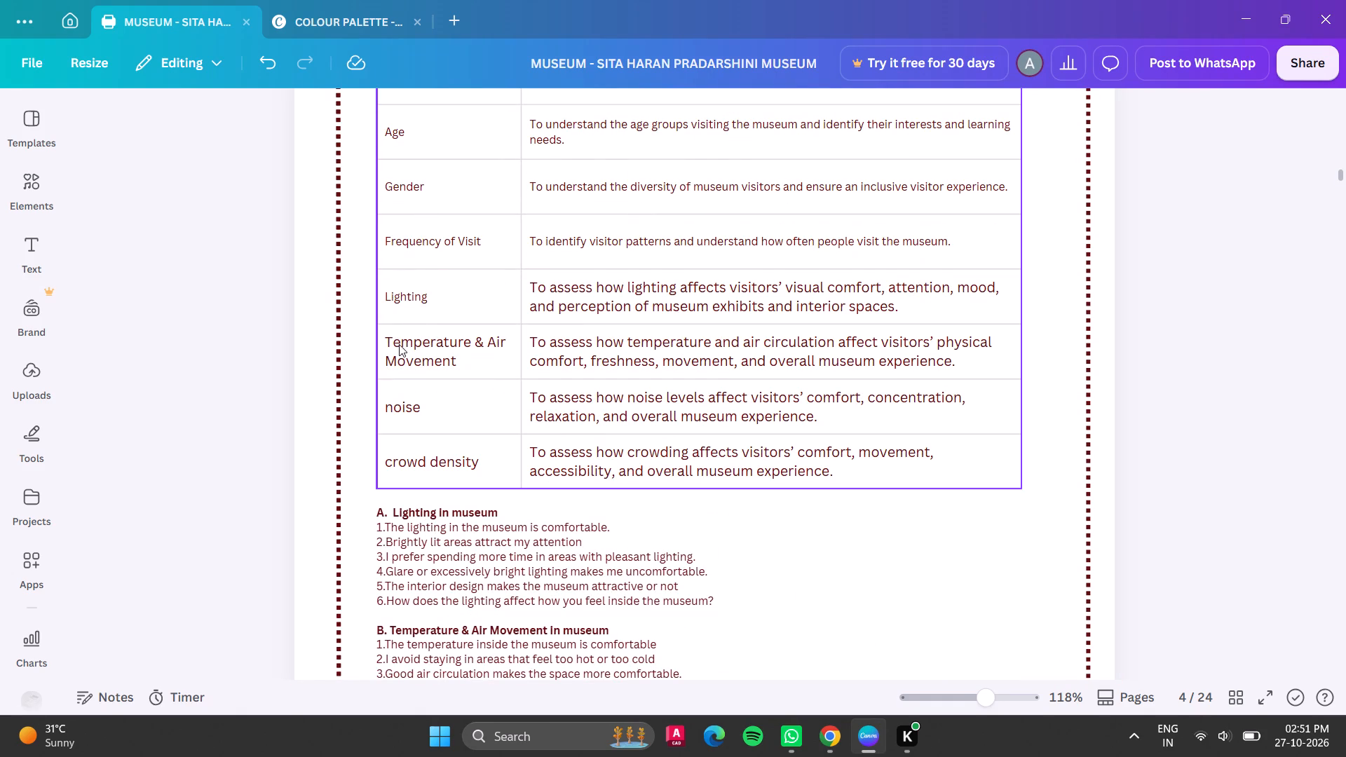
{"action": "left_click", "coordinate": [435, 343]}
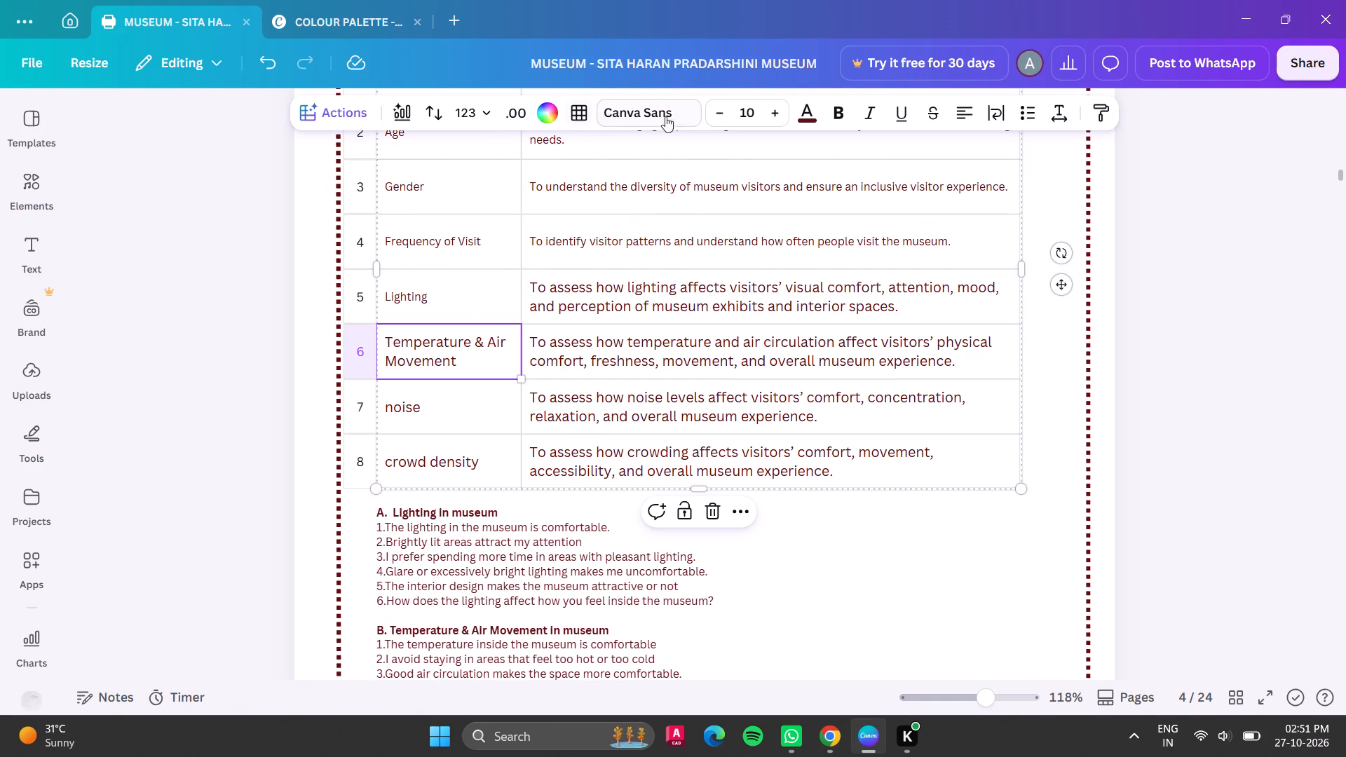
{"action": "left_click", "coordinate": [756, 112]}
{"action": "key", "text": "8"}
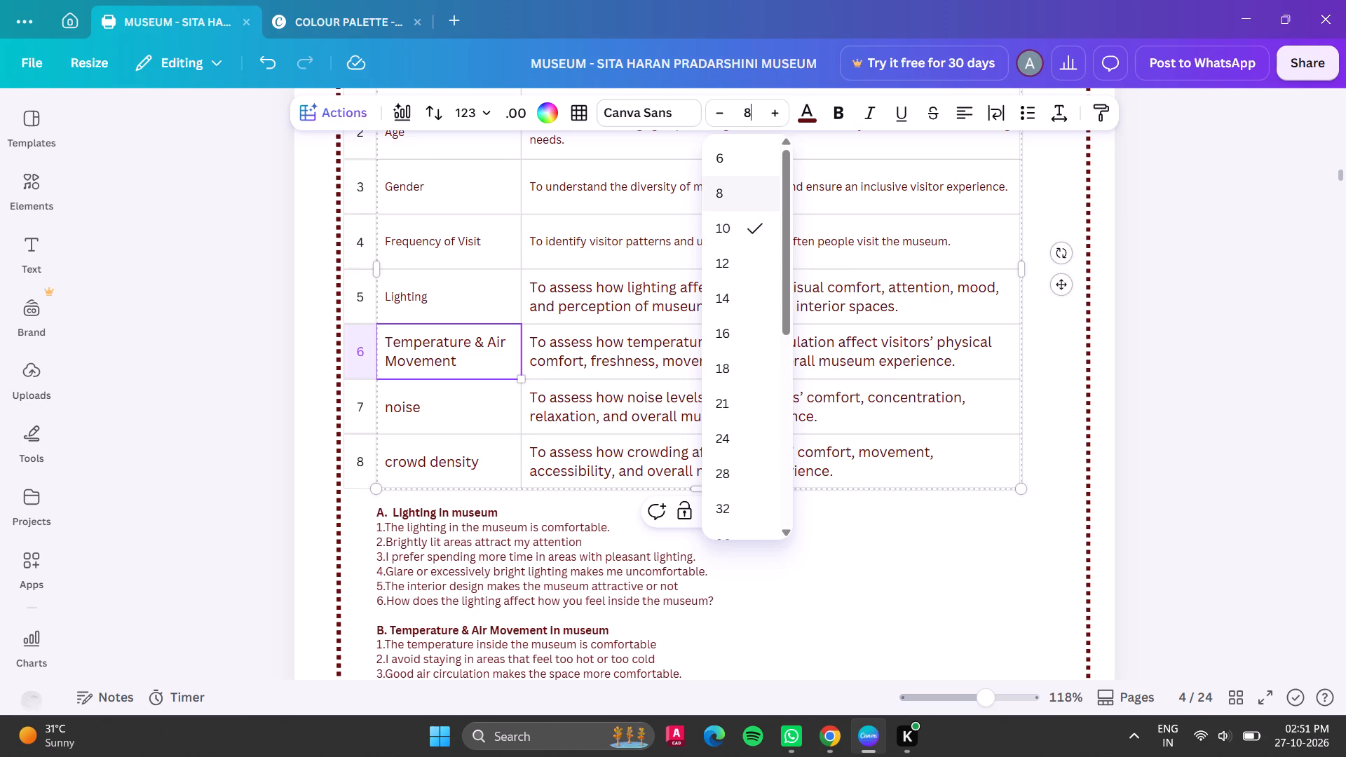
{"action": "key", "text": "Return"}
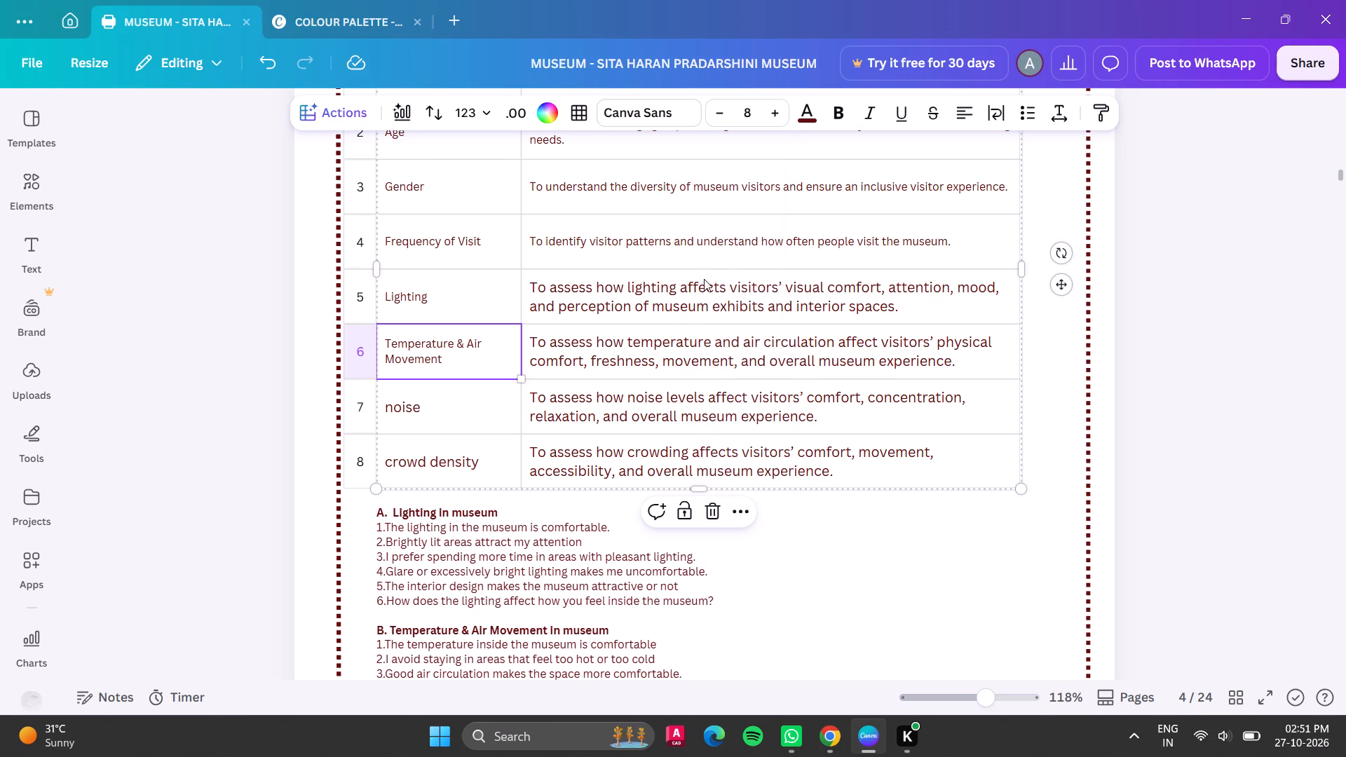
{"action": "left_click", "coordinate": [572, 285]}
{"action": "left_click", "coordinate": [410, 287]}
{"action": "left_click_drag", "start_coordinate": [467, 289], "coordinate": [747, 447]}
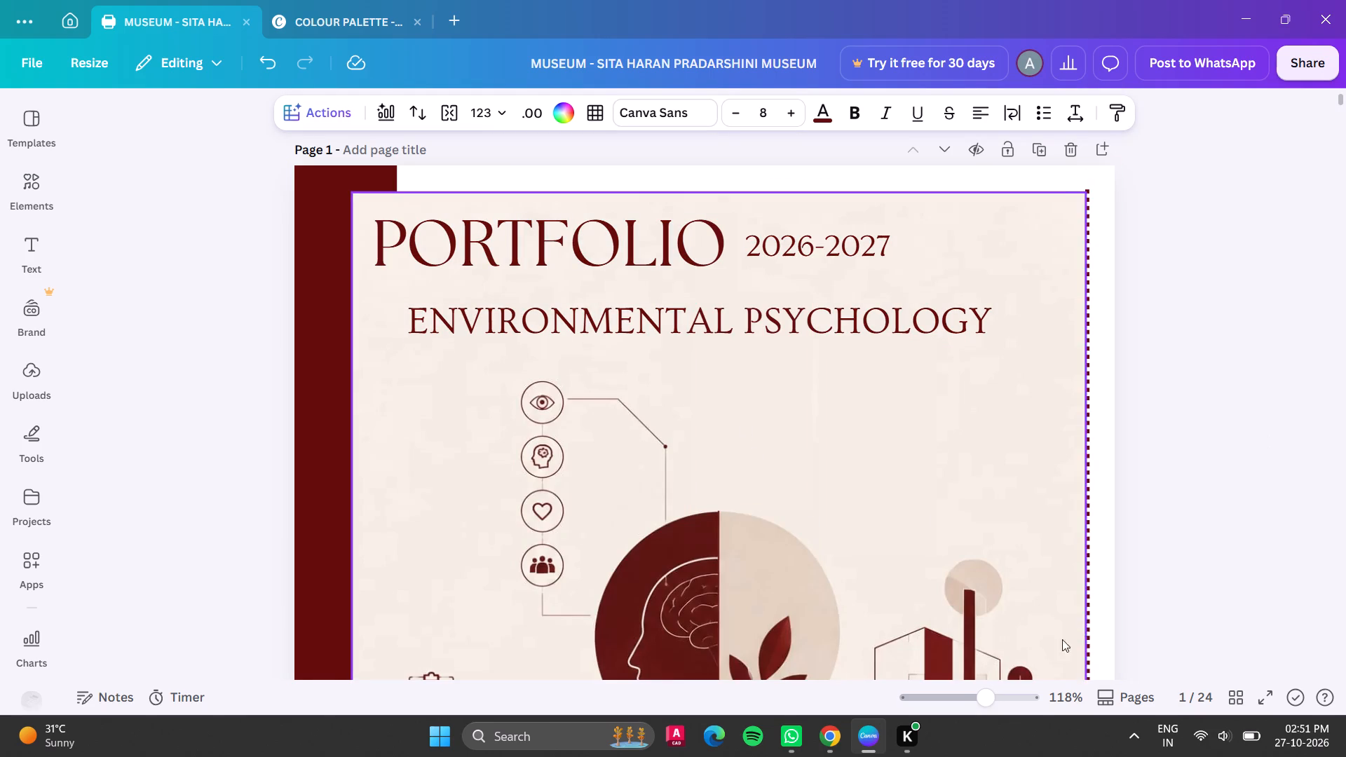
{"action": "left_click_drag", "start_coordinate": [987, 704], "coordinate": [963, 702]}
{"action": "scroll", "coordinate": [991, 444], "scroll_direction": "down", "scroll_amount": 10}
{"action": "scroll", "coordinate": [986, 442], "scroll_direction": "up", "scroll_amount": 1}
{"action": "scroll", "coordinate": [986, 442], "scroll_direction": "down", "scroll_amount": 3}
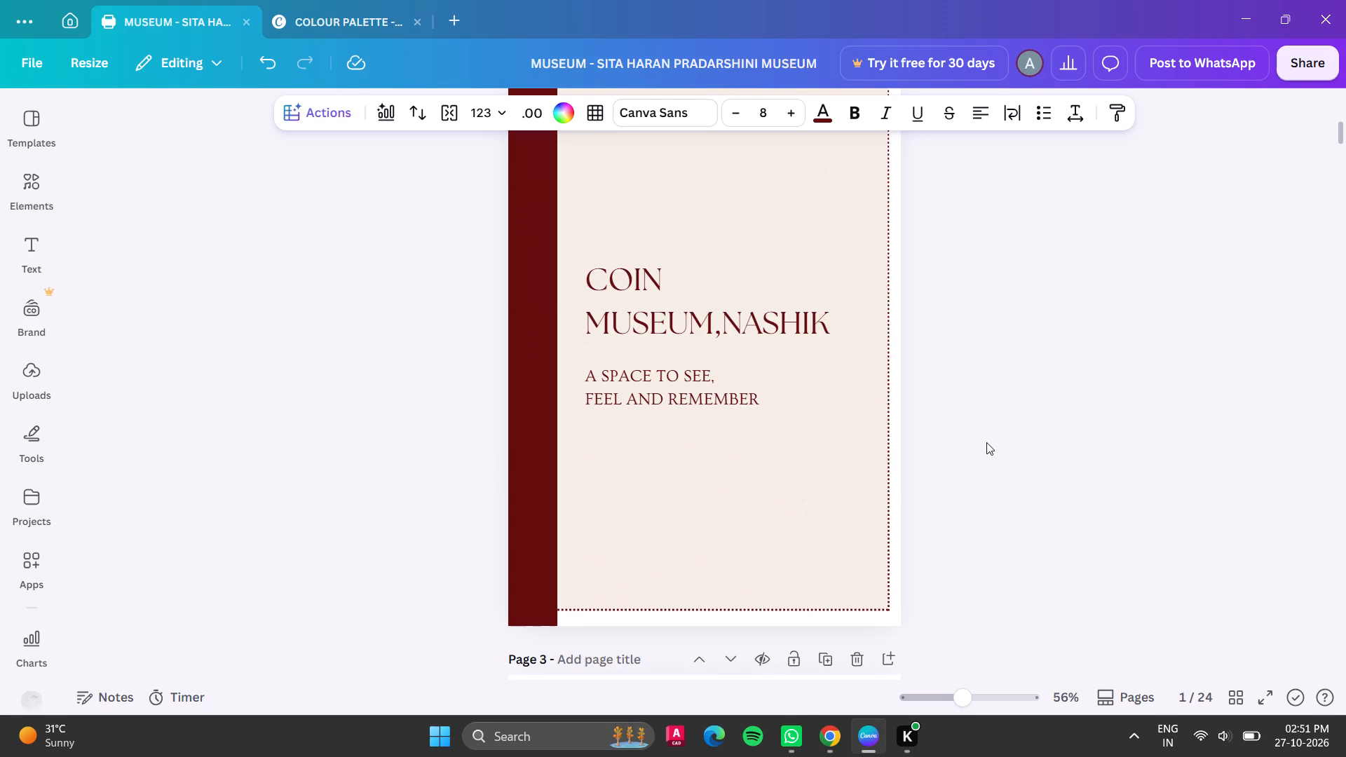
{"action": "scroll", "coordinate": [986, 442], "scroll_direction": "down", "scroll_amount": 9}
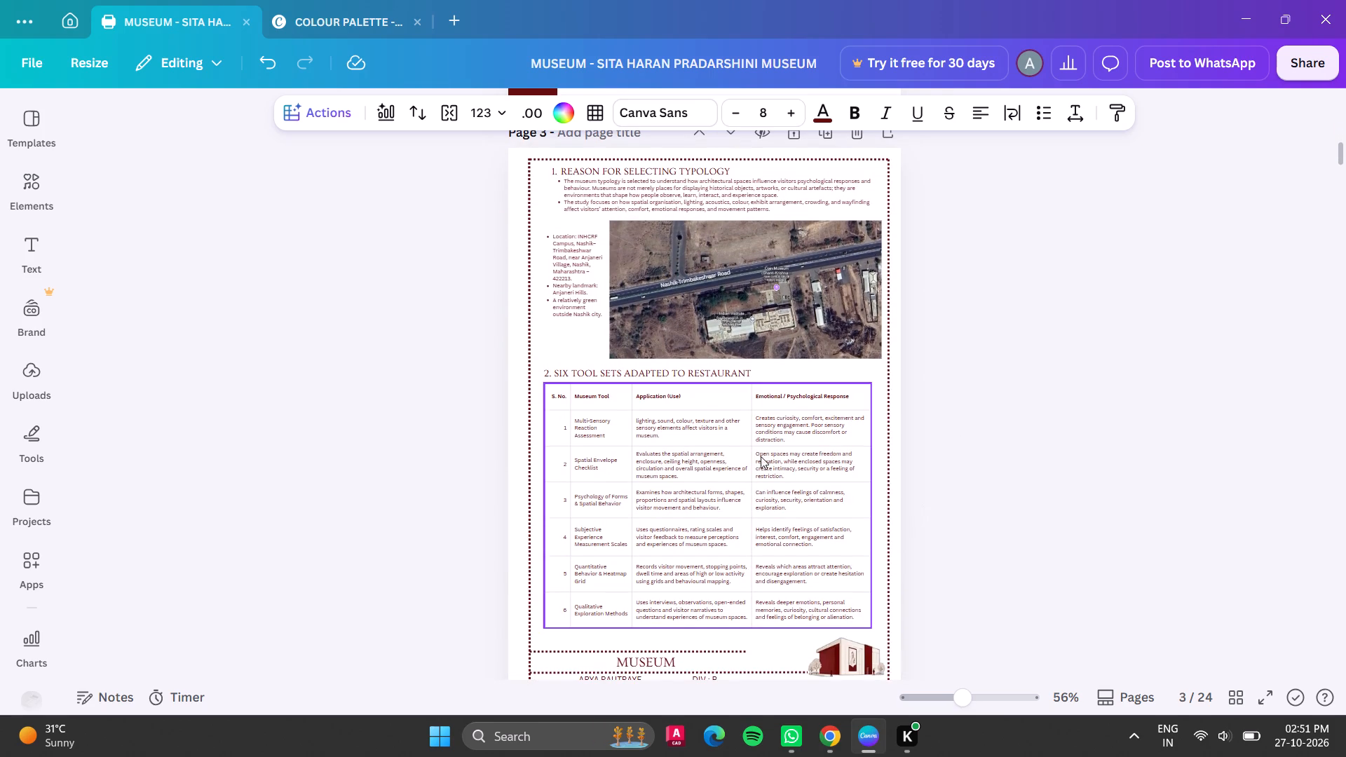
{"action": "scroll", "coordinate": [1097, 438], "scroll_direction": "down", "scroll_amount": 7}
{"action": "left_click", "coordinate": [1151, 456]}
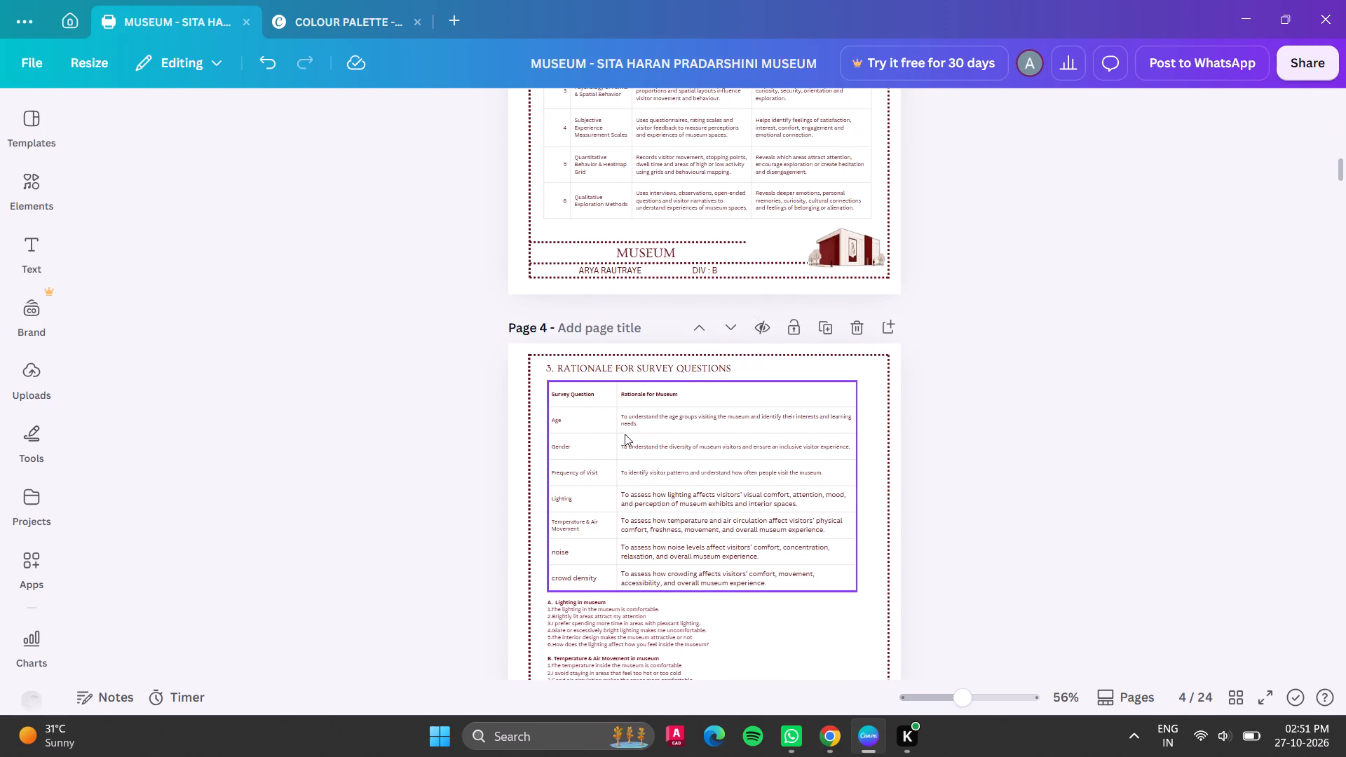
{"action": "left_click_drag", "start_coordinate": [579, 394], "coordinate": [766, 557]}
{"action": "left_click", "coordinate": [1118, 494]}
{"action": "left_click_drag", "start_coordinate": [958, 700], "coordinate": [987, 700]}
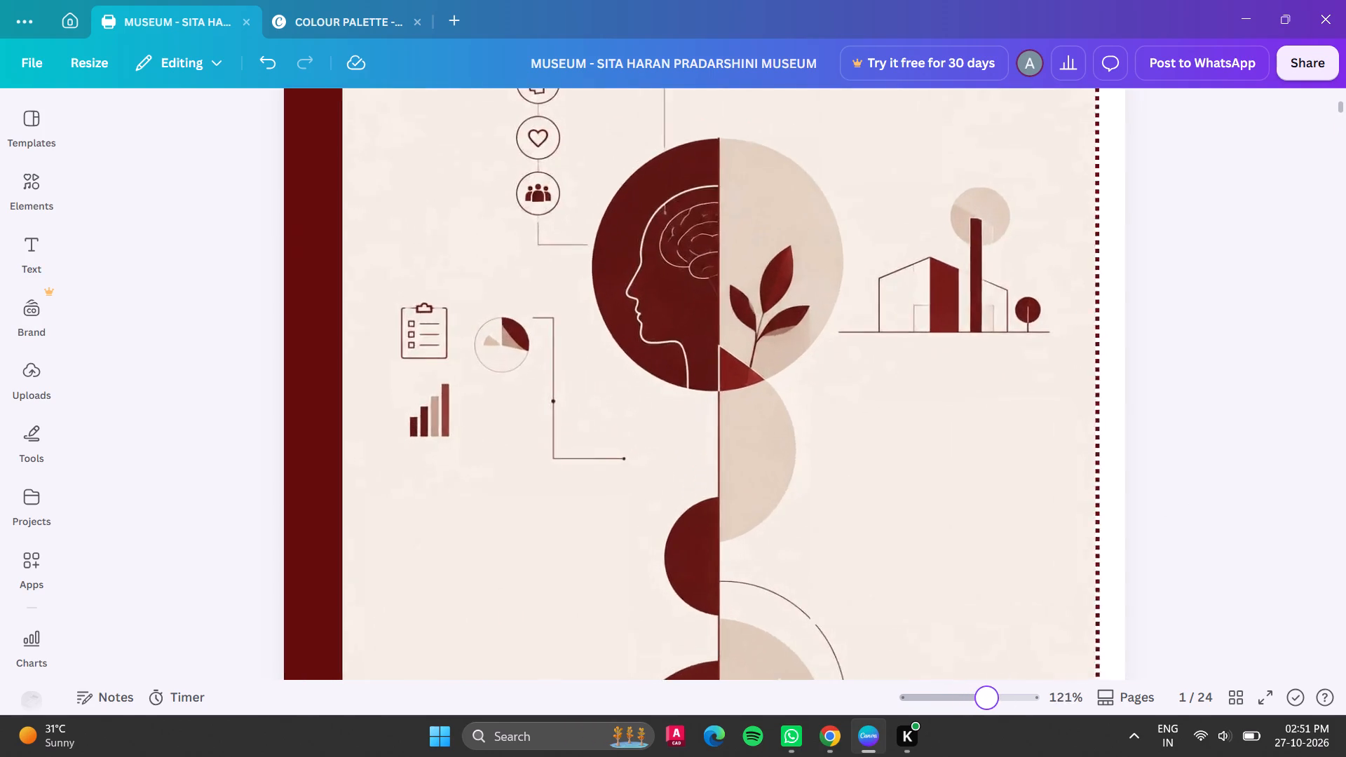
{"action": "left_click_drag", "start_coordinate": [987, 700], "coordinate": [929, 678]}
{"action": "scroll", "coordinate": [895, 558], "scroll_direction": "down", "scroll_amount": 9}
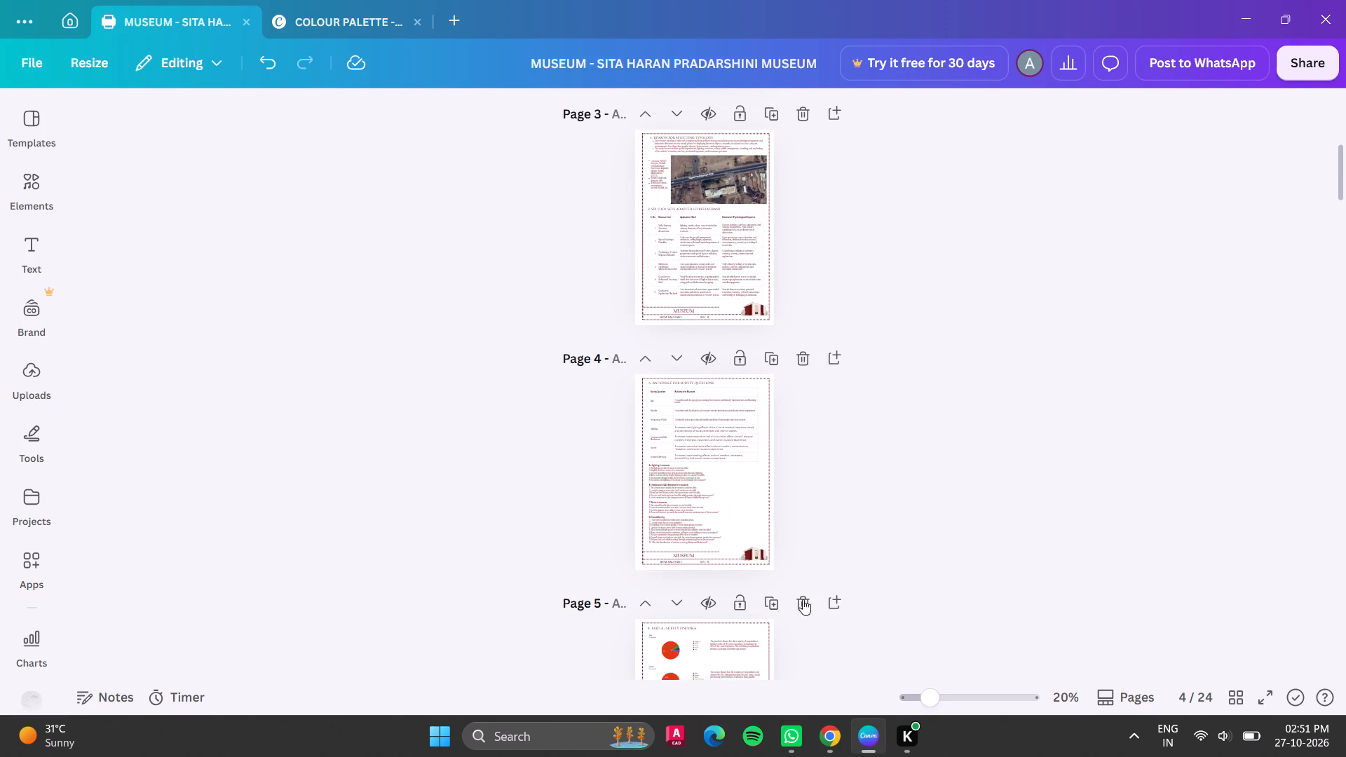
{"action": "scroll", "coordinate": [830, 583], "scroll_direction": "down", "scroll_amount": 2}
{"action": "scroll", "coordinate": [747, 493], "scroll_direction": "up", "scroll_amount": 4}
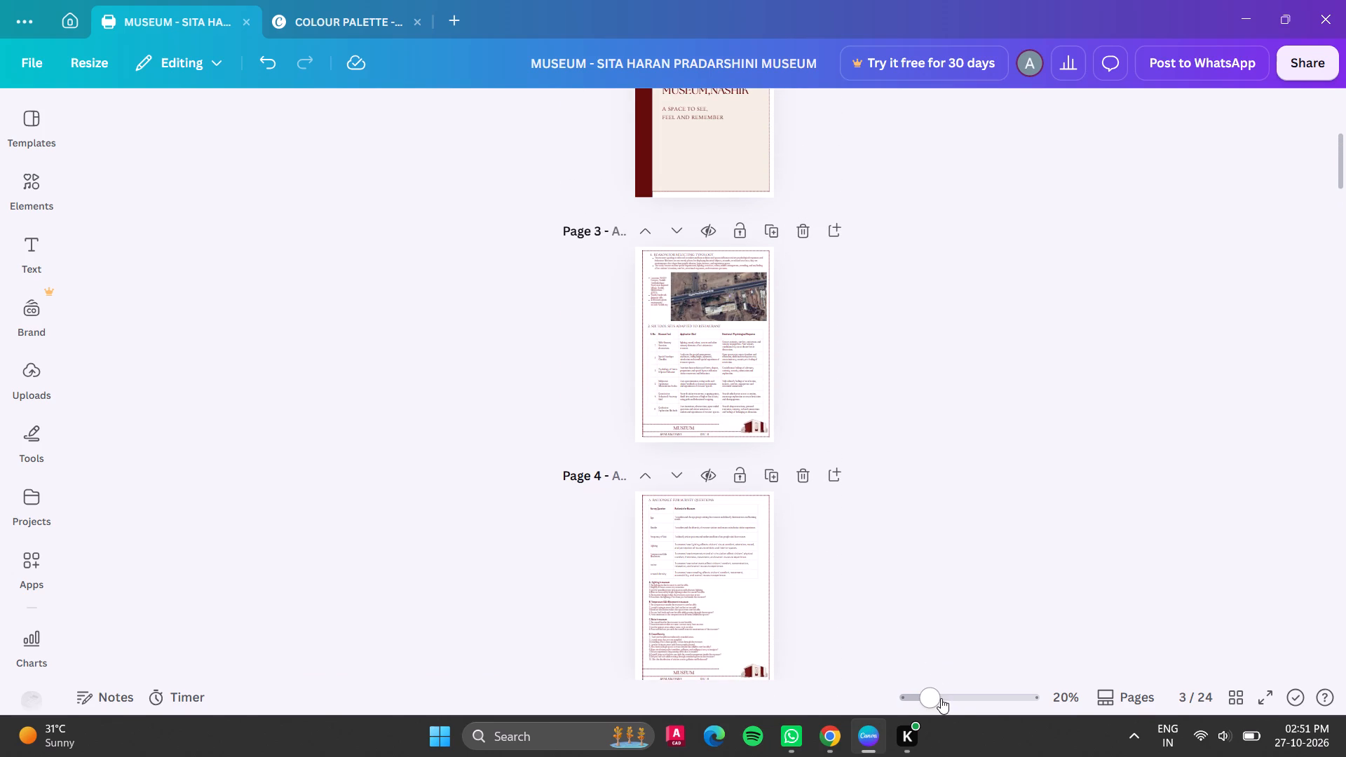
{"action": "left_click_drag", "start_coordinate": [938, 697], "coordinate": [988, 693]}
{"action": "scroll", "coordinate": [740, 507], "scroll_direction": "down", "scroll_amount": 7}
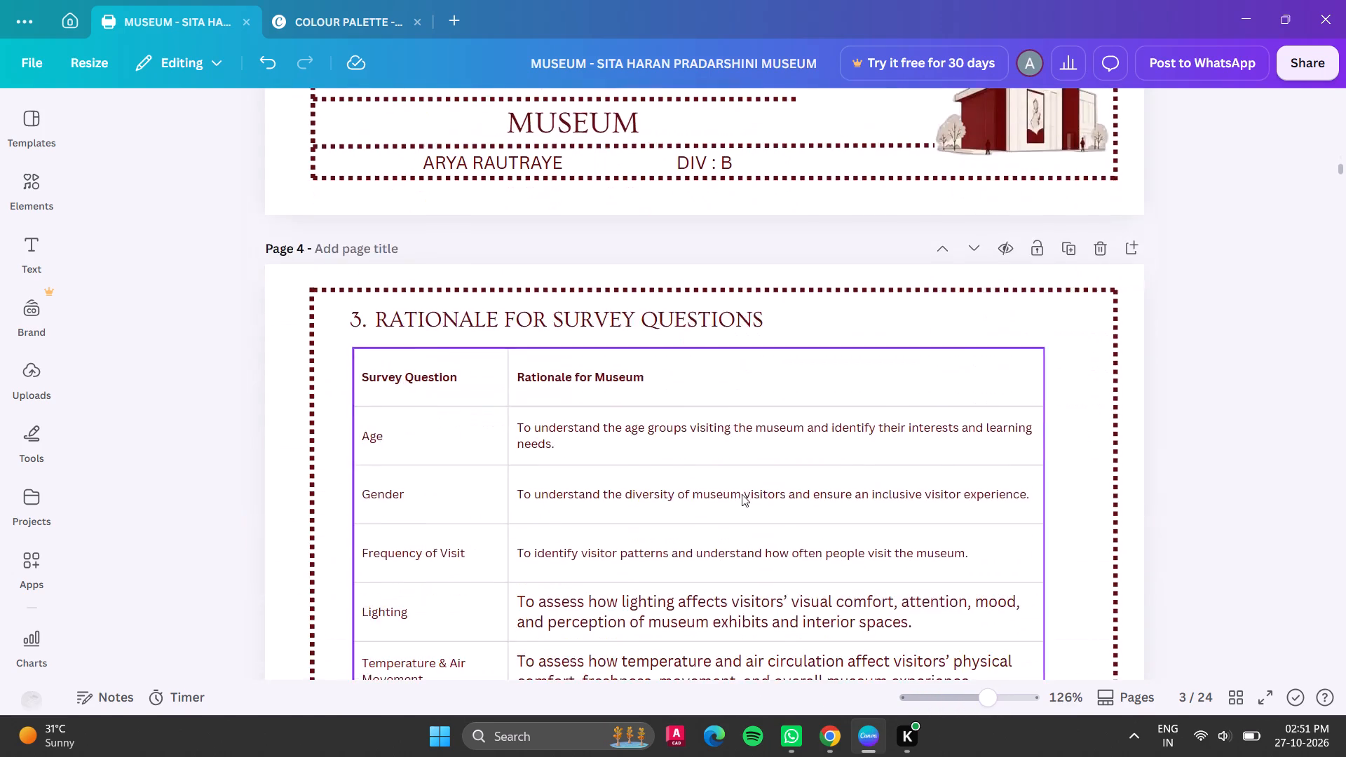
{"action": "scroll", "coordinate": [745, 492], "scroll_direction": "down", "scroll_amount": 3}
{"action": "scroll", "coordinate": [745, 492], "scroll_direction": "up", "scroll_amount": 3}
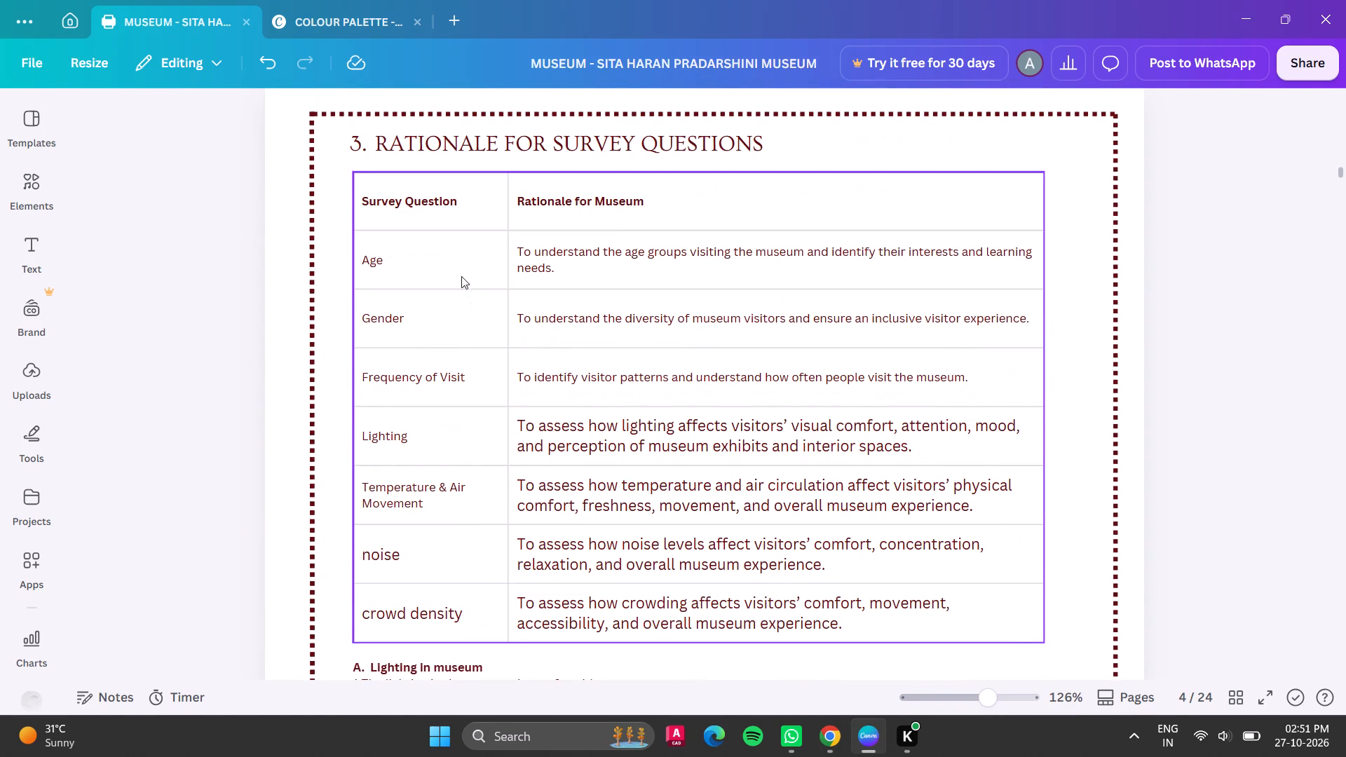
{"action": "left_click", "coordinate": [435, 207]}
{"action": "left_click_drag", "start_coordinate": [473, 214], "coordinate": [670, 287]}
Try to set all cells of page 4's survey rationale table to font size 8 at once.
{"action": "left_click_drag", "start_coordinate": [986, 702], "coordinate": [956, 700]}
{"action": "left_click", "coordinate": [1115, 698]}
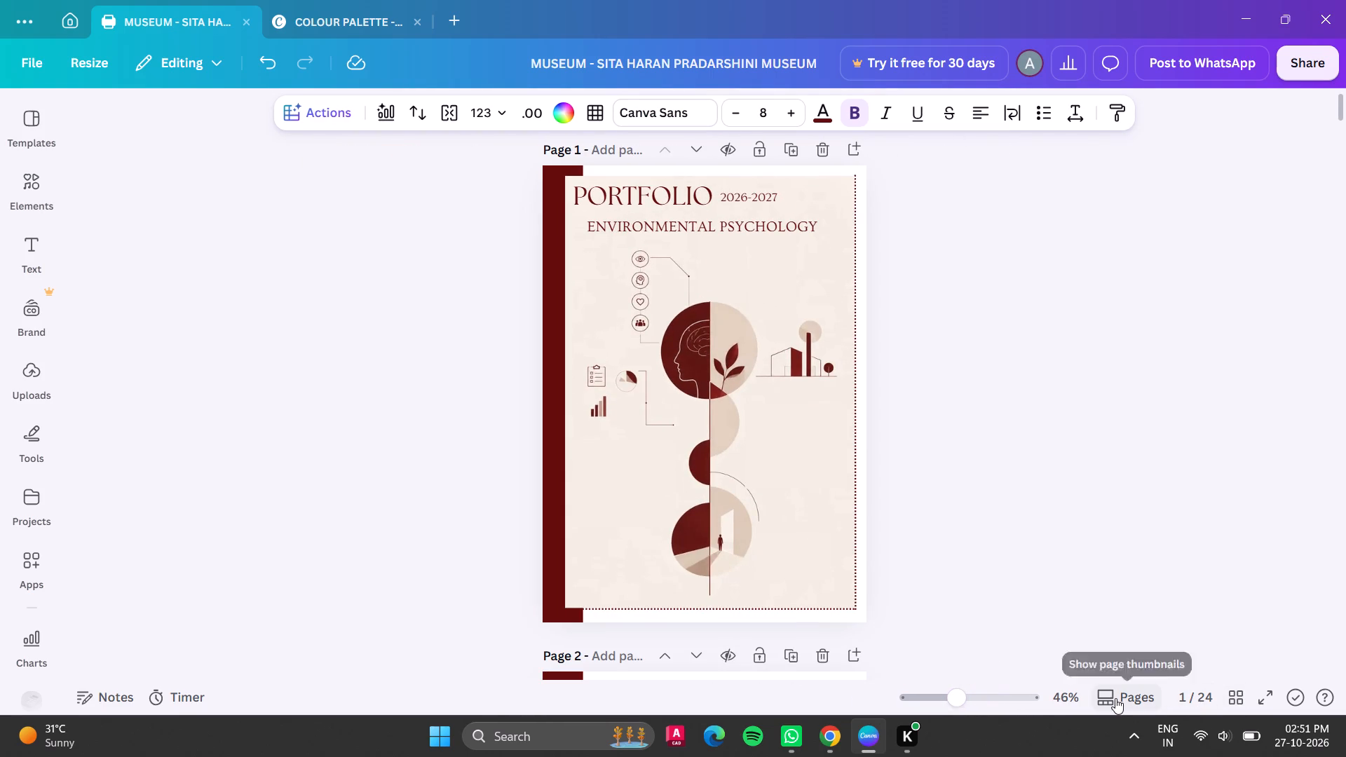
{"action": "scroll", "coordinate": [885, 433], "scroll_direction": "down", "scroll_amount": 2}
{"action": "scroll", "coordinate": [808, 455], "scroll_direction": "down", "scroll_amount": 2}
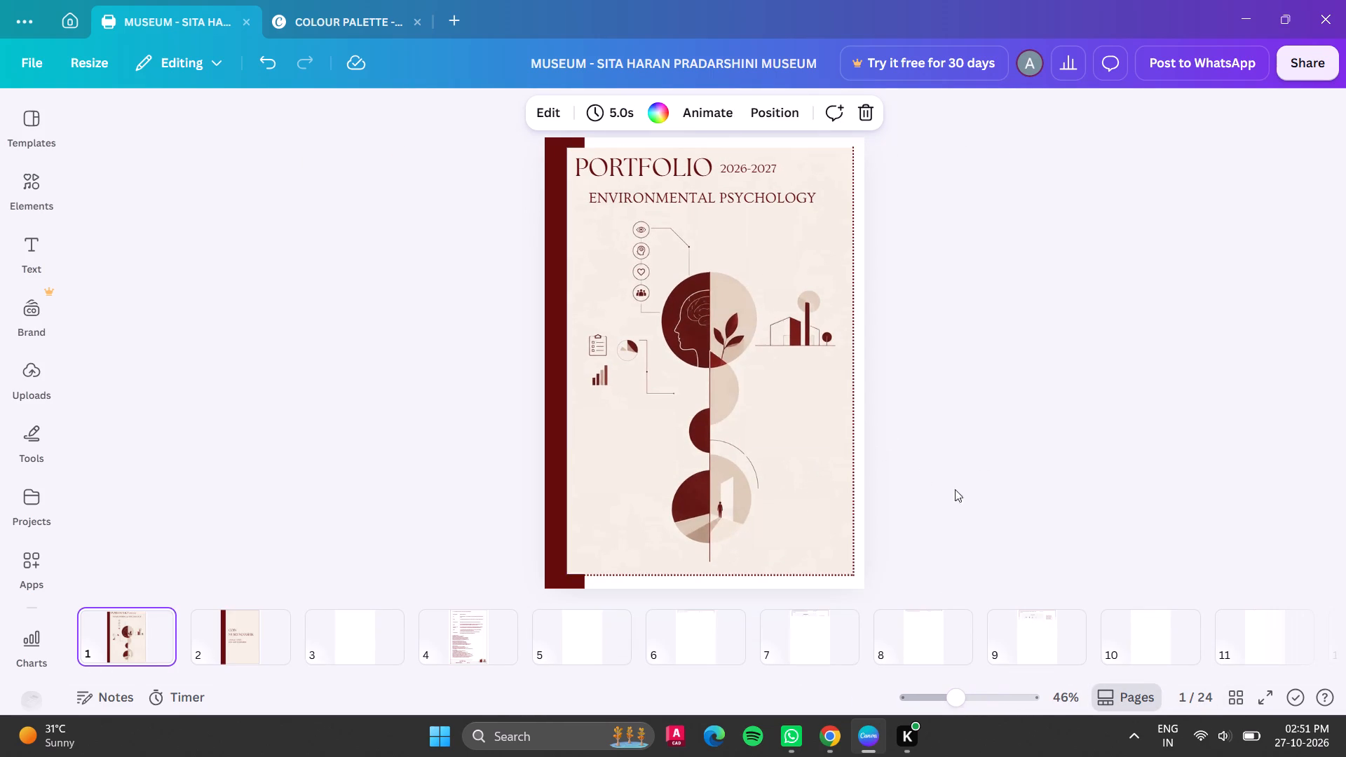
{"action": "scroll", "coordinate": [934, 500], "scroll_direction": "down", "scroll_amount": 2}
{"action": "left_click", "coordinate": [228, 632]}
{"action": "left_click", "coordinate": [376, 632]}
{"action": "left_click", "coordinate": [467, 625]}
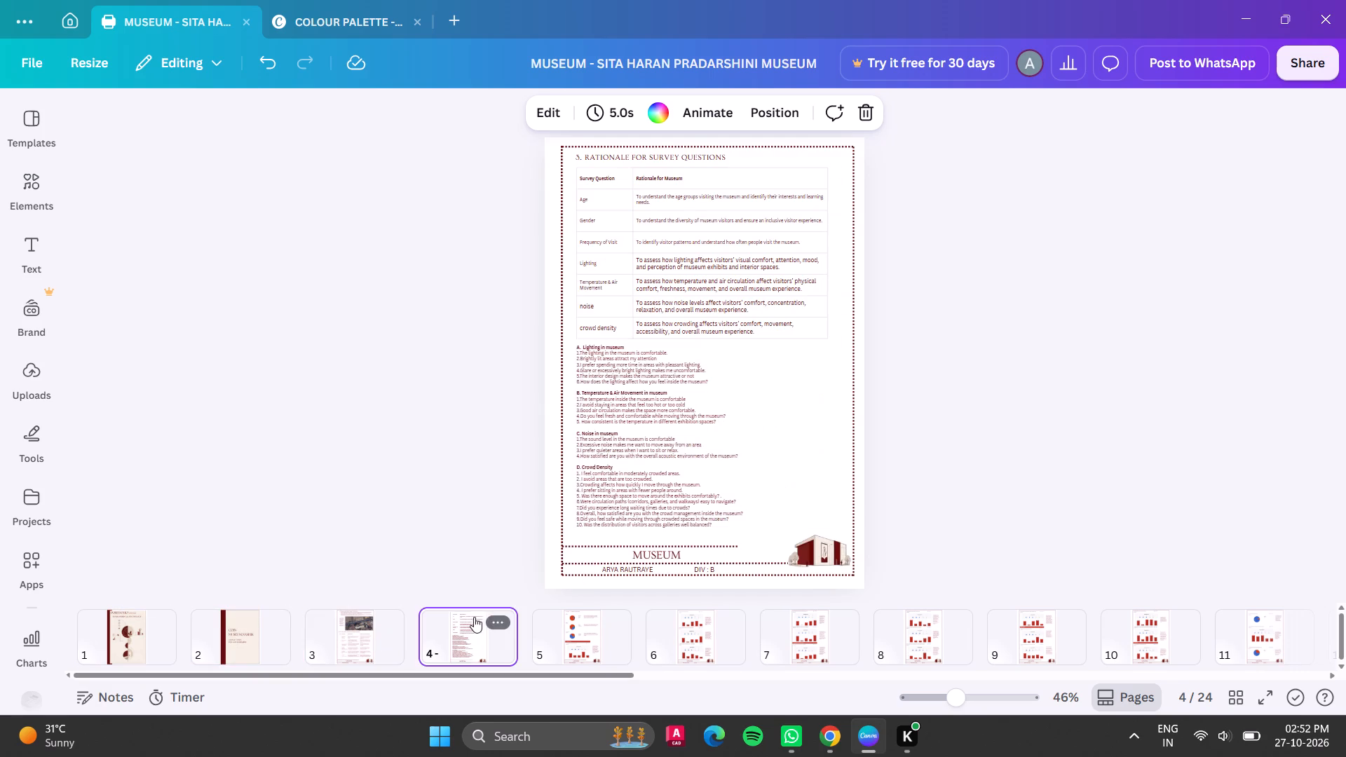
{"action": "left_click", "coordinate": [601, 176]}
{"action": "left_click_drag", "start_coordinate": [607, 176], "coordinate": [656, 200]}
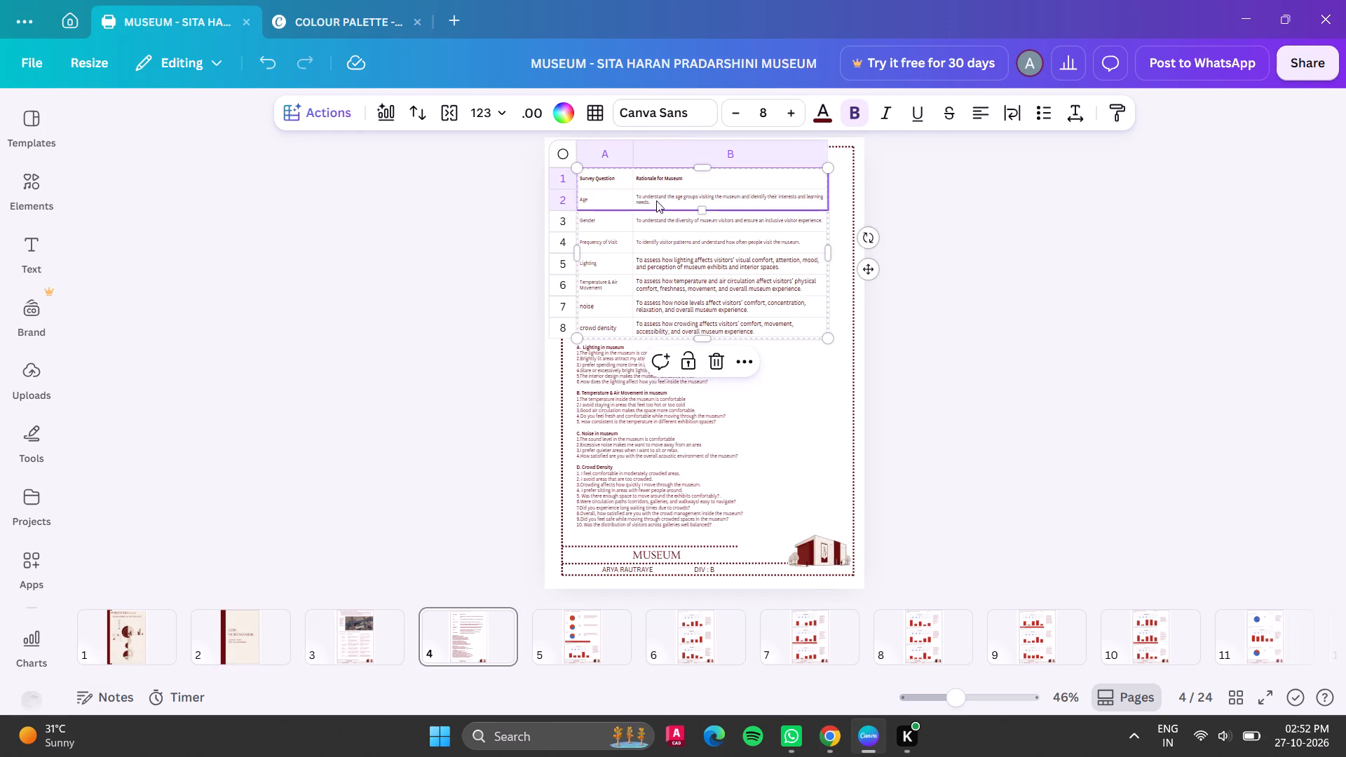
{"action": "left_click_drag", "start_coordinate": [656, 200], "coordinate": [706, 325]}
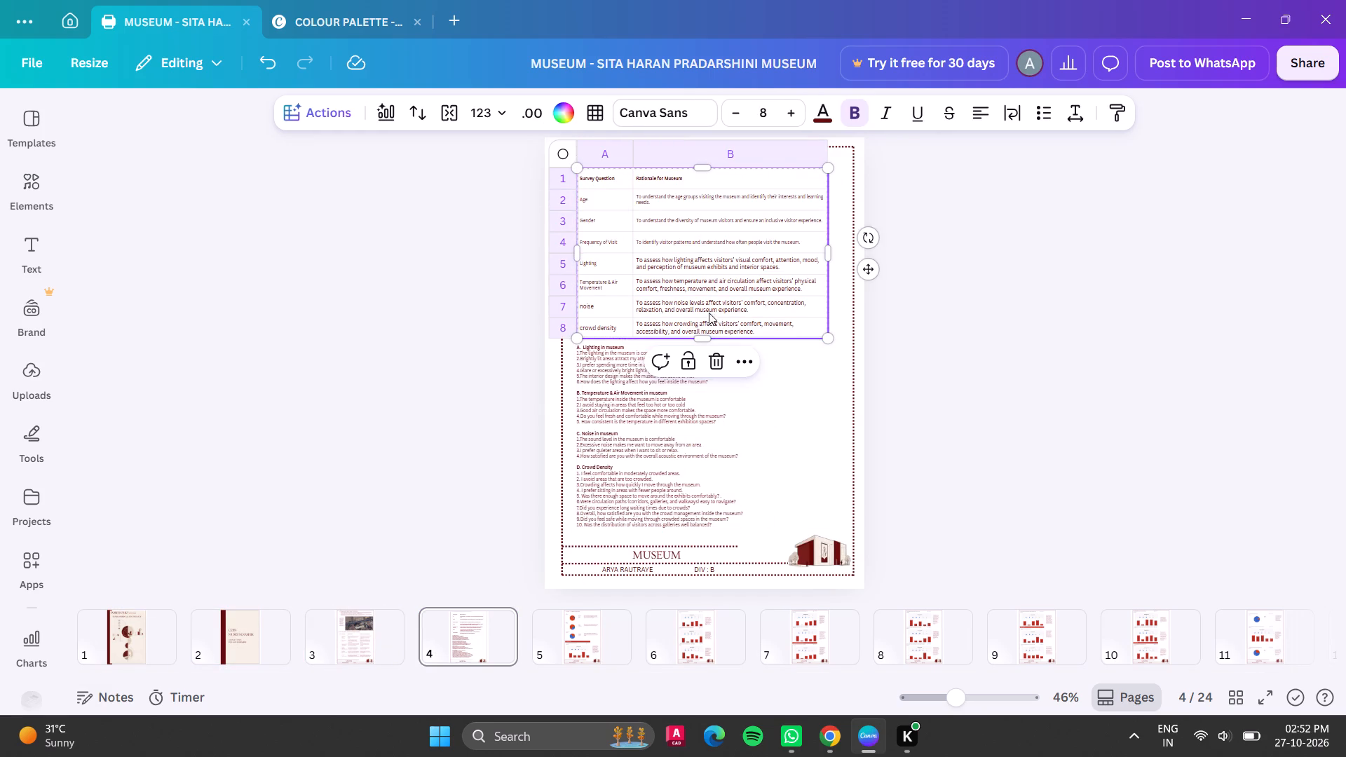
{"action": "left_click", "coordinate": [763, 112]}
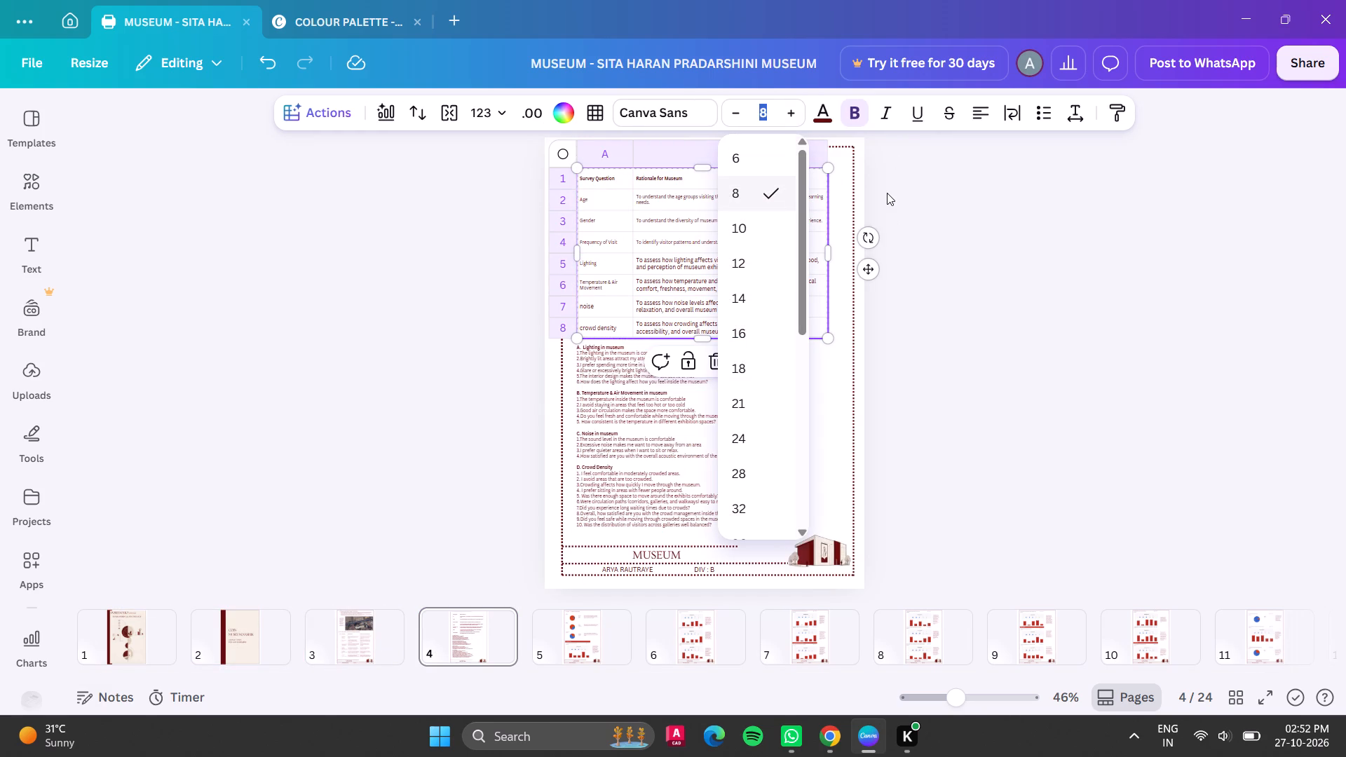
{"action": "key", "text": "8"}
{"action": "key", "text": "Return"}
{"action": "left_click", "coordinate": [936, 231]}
Set the rationale texts for Lighting, Temperature & Air Movement, noise and crowd density in page 4's table to font size 8.
{"action": "left_click", "coordinate": [670, 267]}
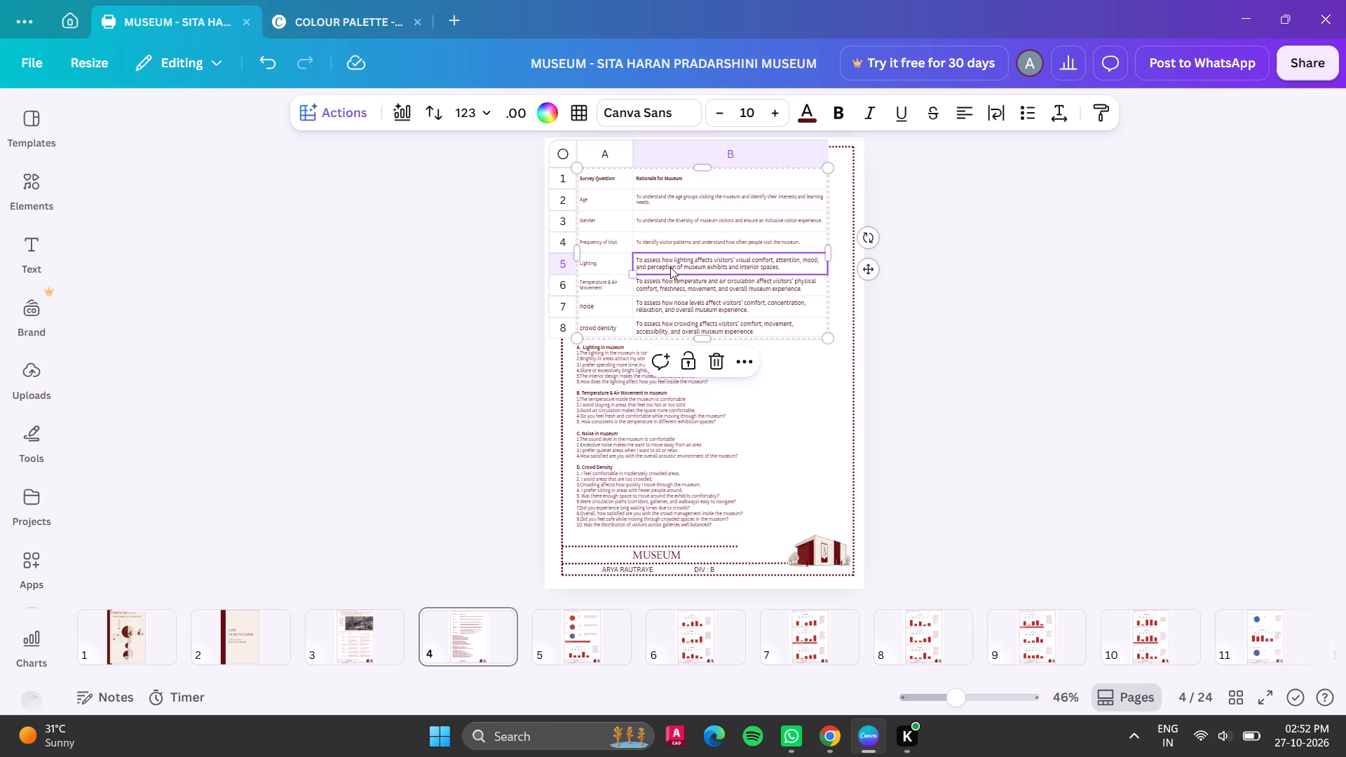
{"action": "left_click", "coordinate": [749, 109]}
{"action": "key", "text": "8"}
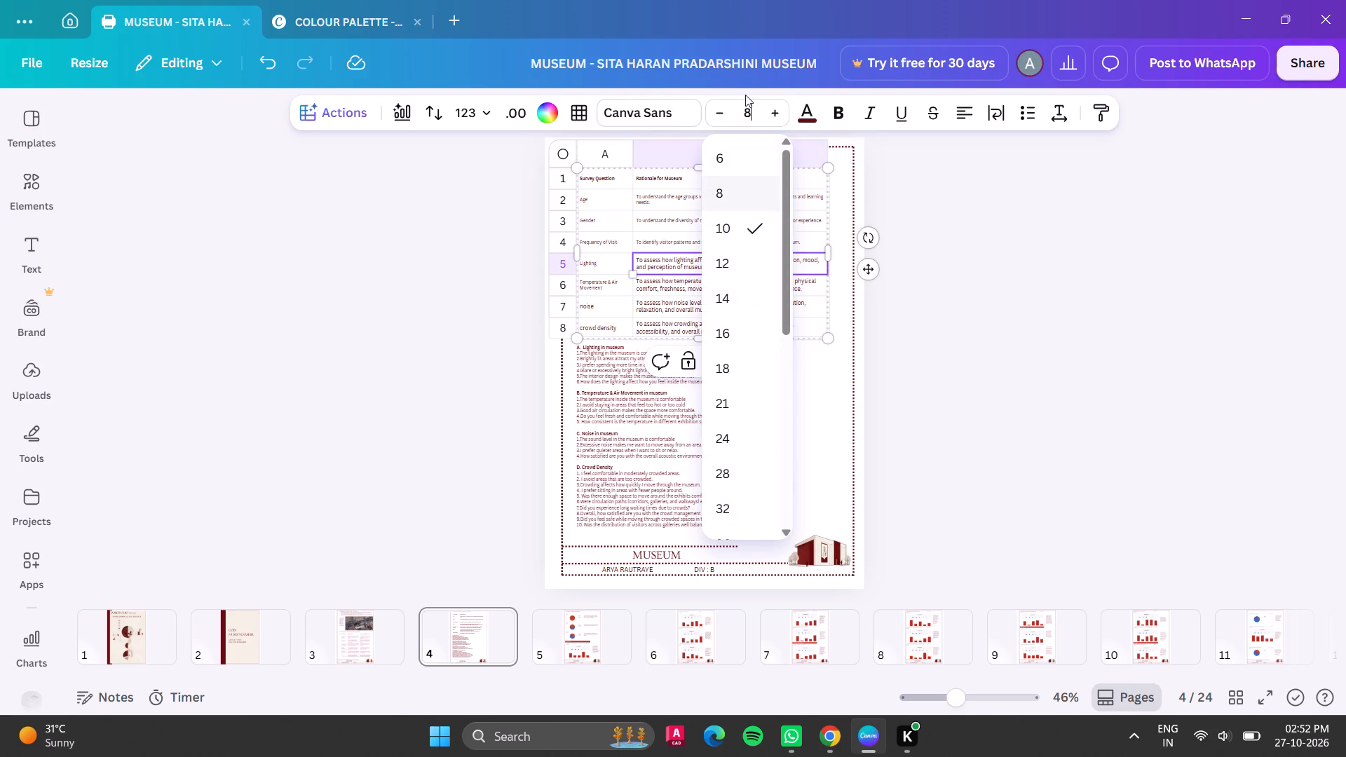
{"action": "key", "text": "Return"}
{"action": "left_click", "coordinate": [745, 291]}
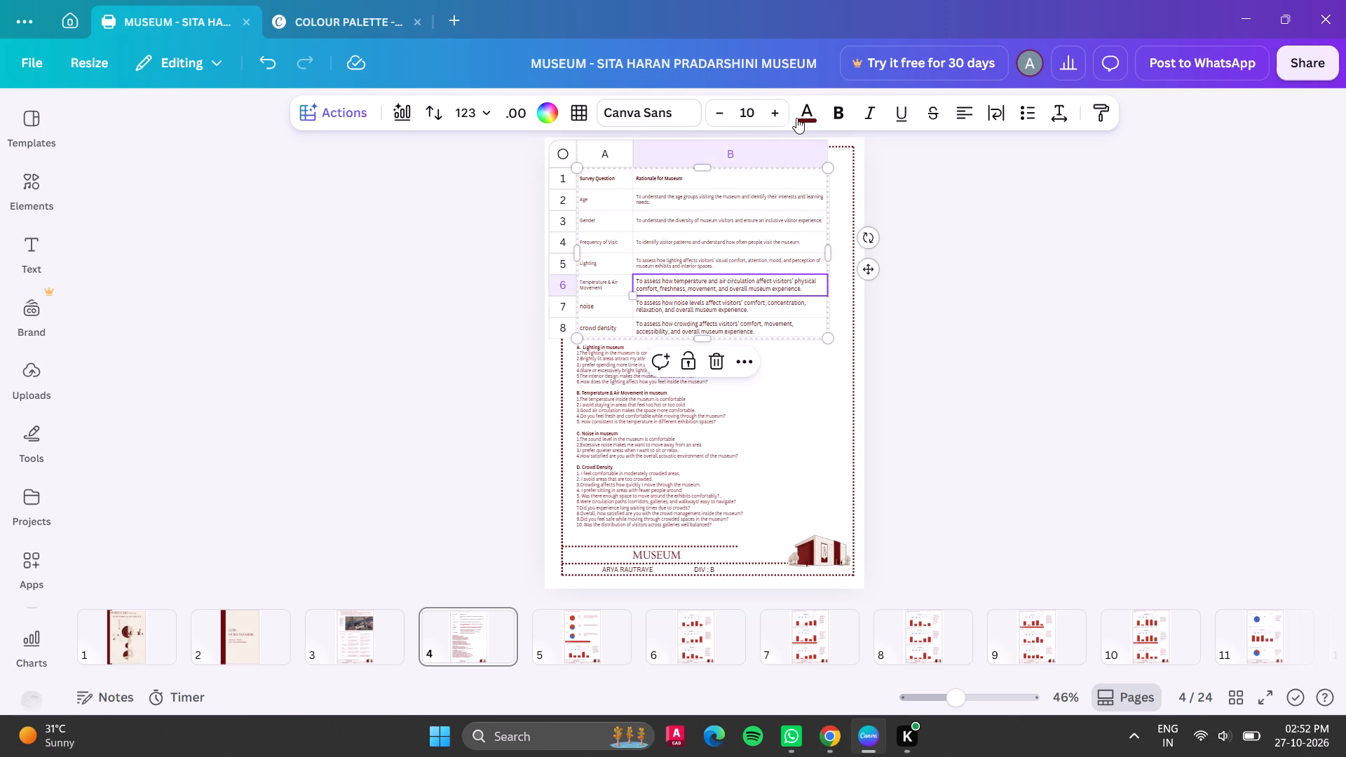
{"action": "left_click", "coordinate": [746, 113]}
{"action": "key", "text": "8"}
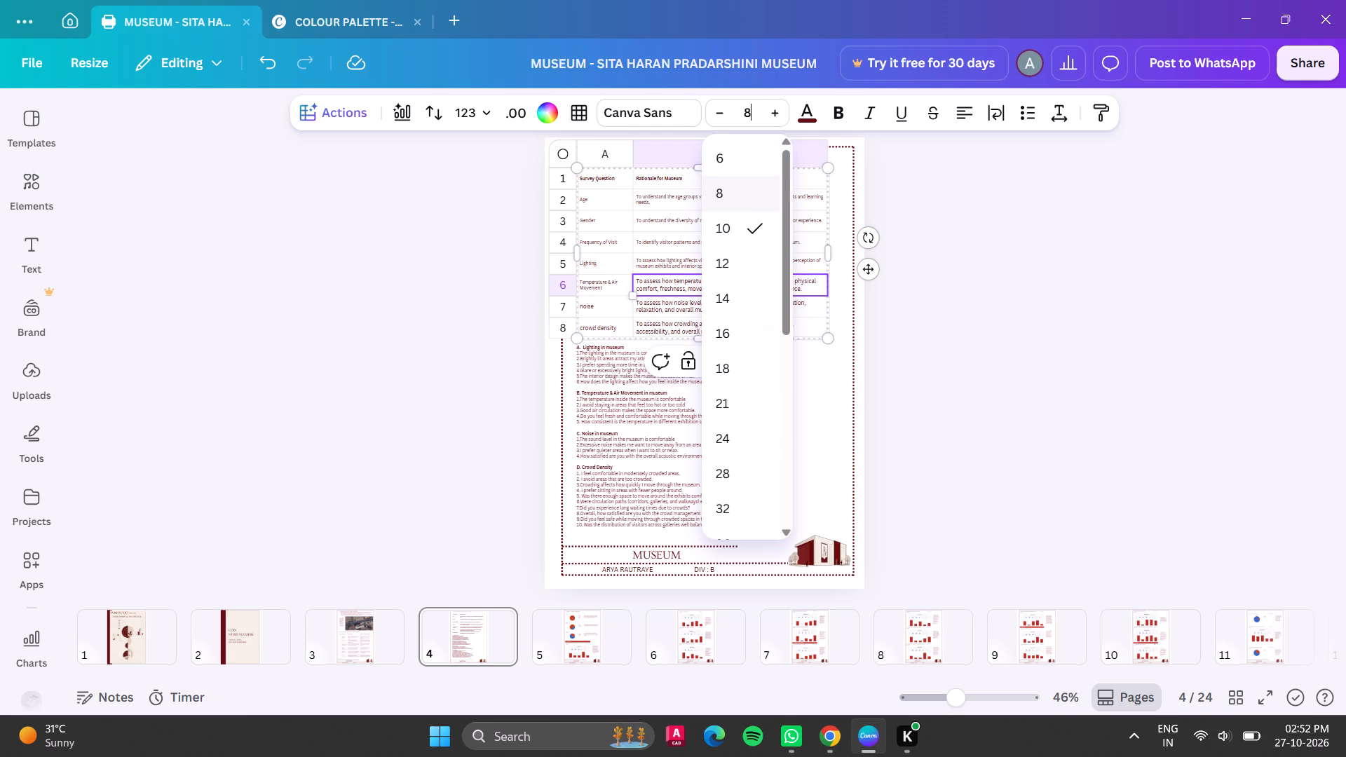
{"action": "key", "text": "Return"}
{"action": "left_click", "coordinate": [717, 307]}
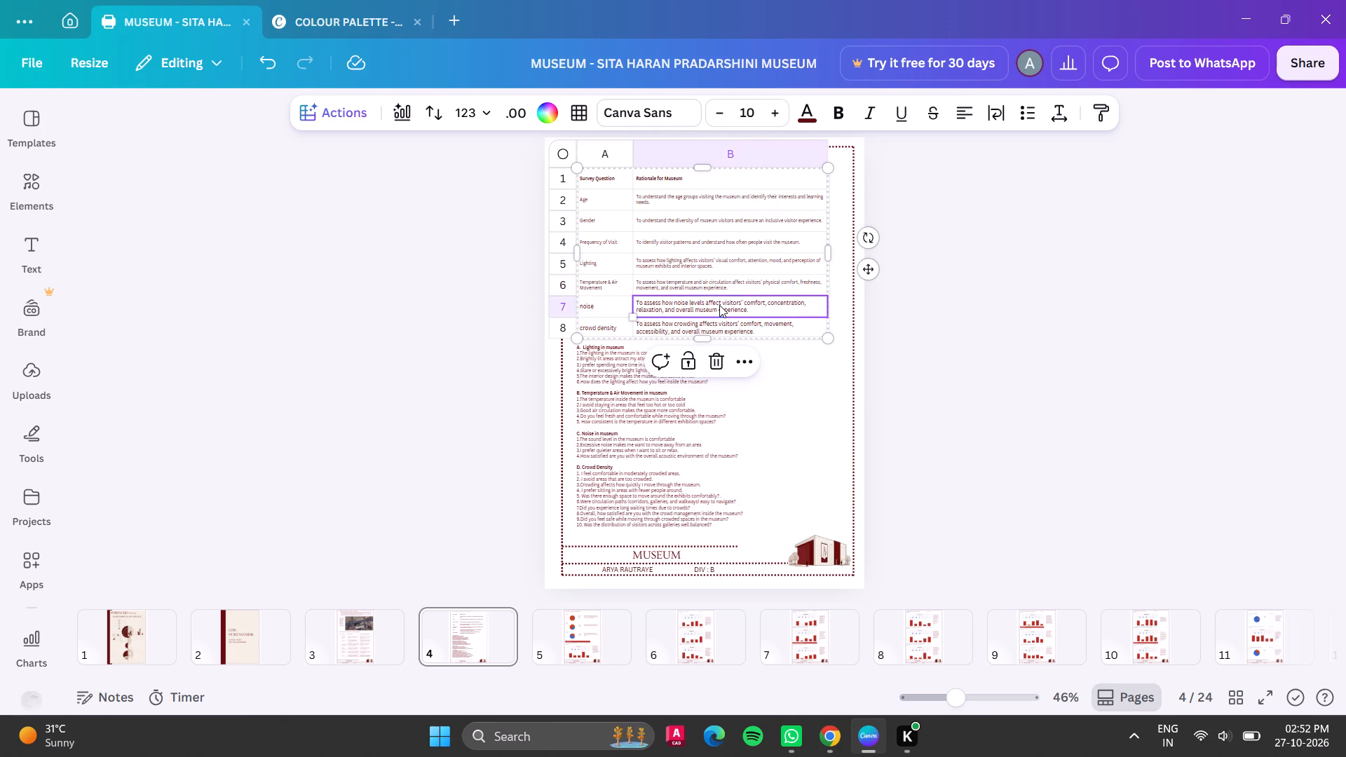
{"action": "left_click", "coordinate": [747, 112]}
{"action": "key", "text": "8"}
{"action": "key", "text": "Return"}
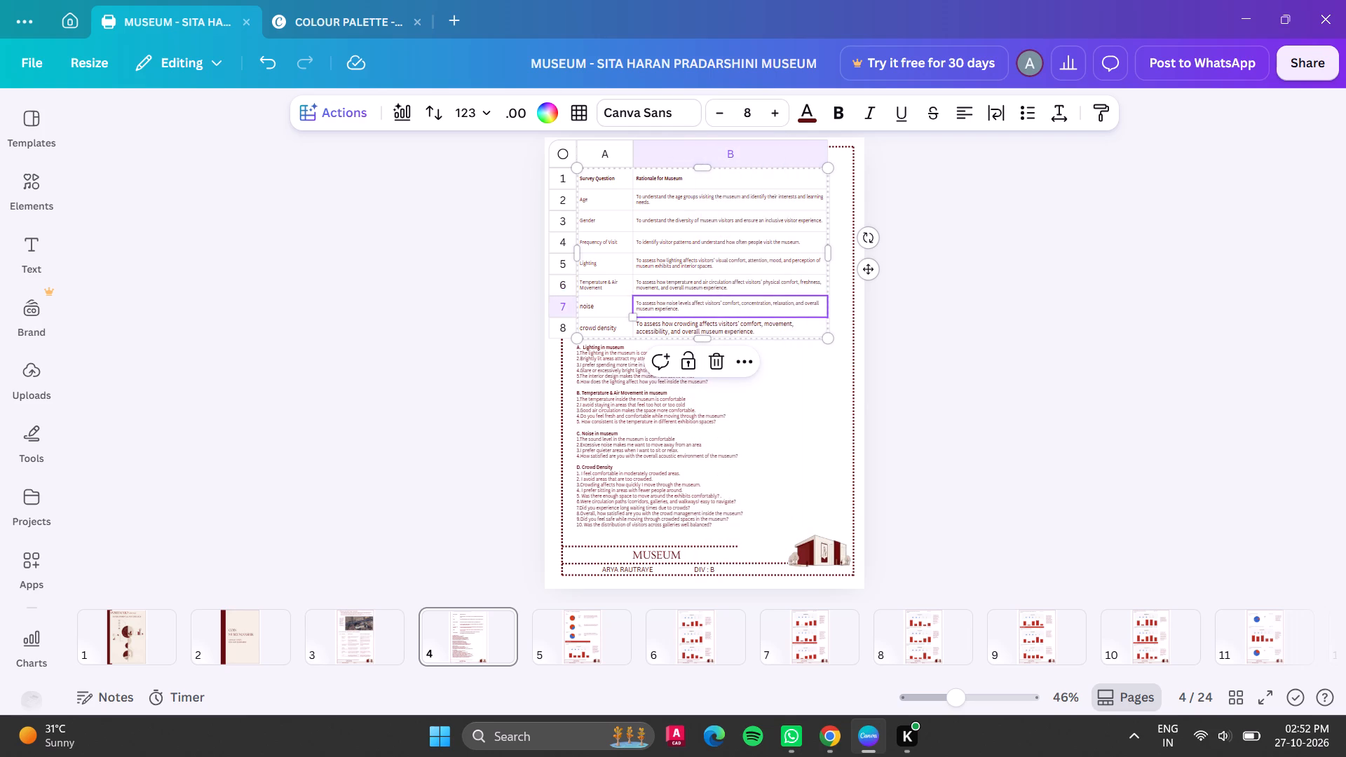
{"action": "left_click", "coordinate": [764, 333]}
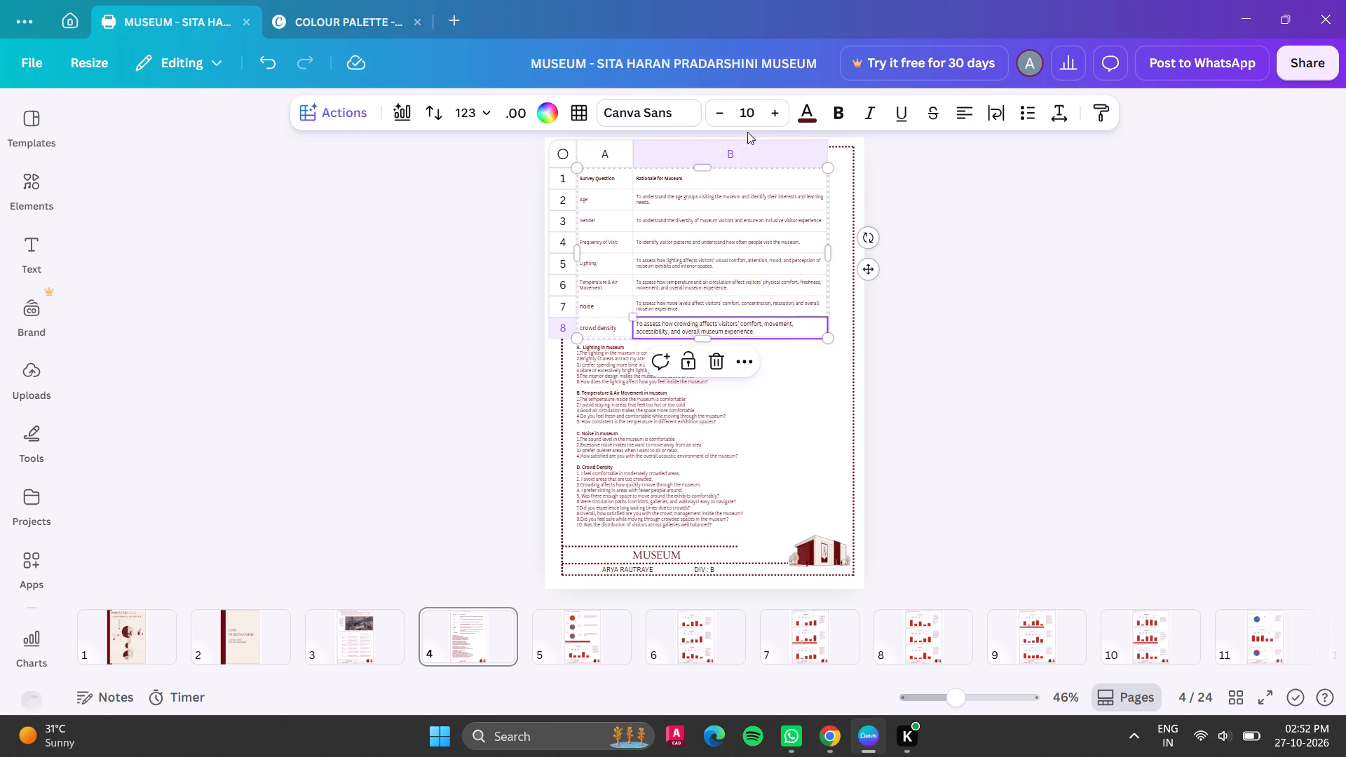
{"action": "left_click", "coordinate": [743, 115]}
{"action": "key", "text": "8"}
{"action": "key", "text": "Return"}
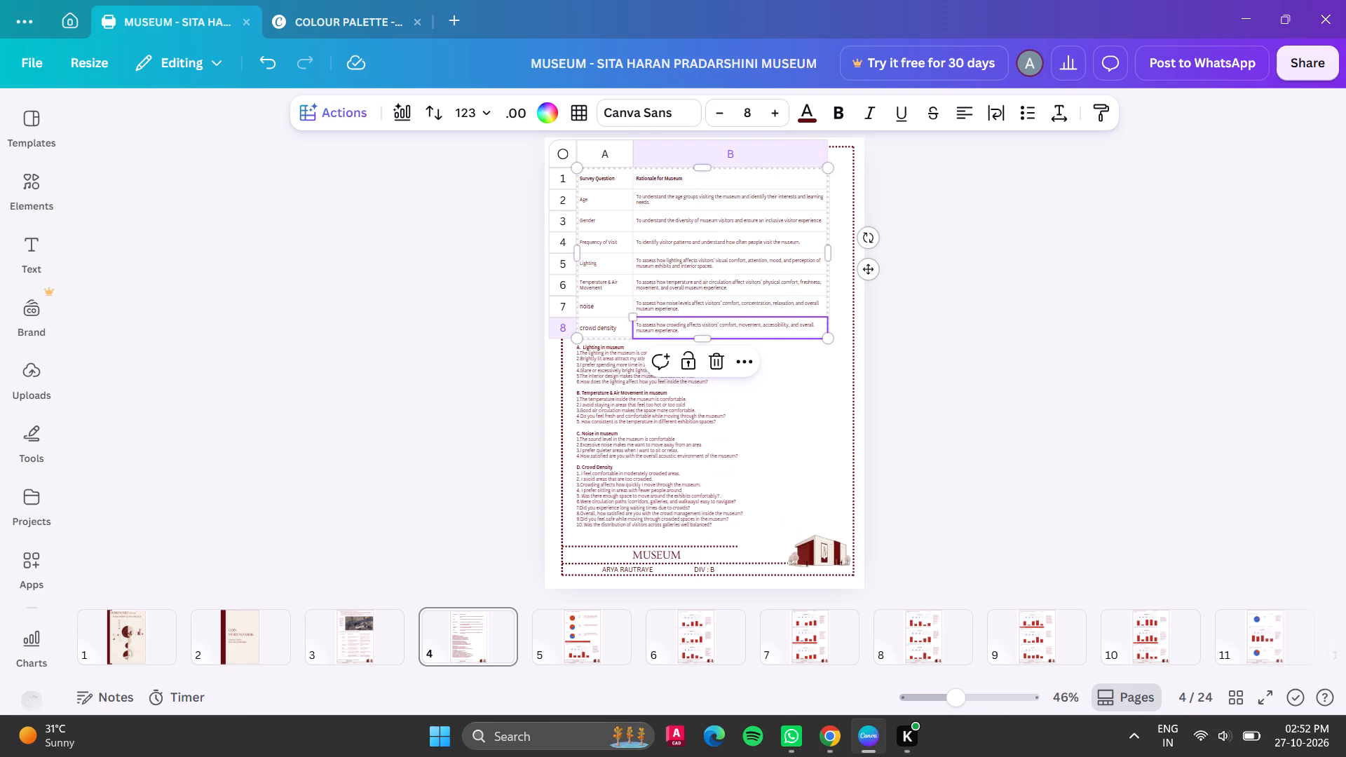
Set the "crowd density" and "noise" labels in the table's Survey Question column to font size 8.
{"action": "left_click", "coordinate": [616, 325]}
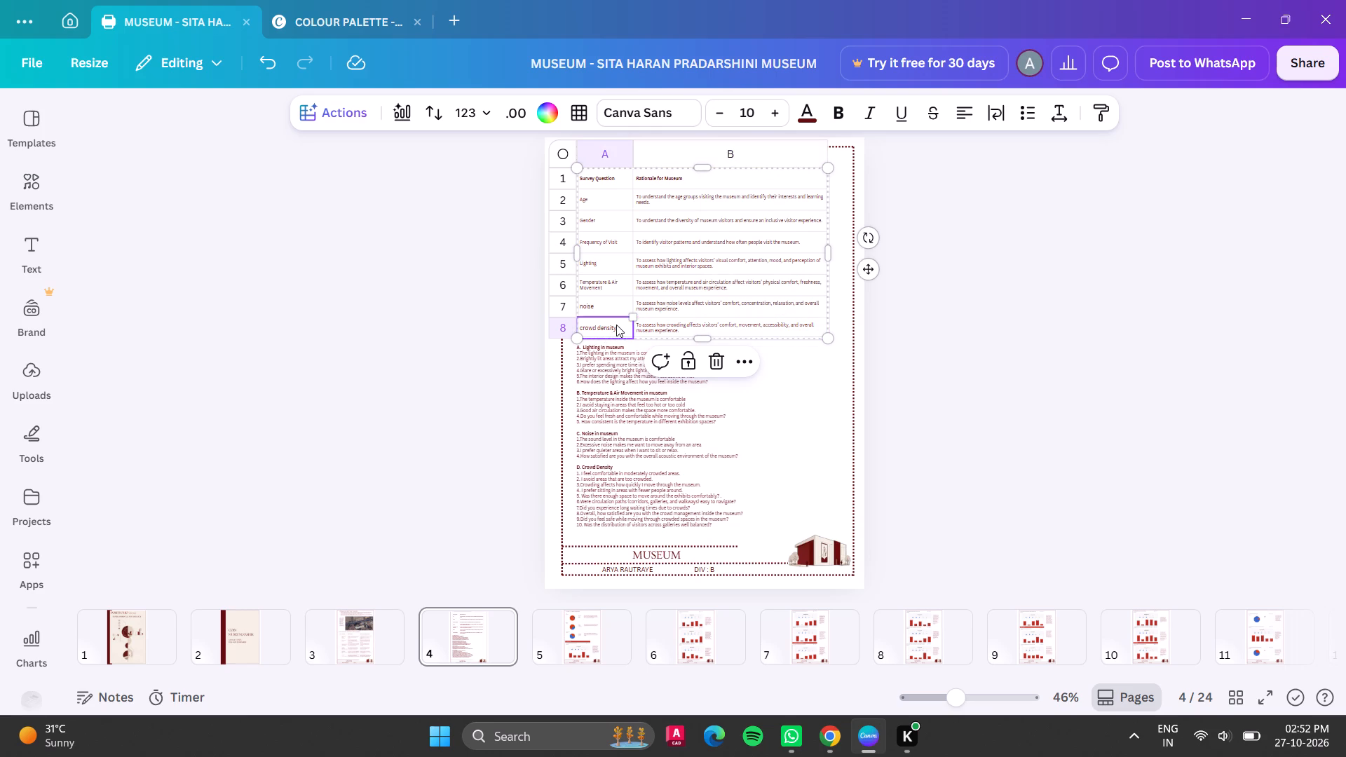
{"action": "left_click", "coordinate": [745, 107]}
{"action": "key", "text": "8"}
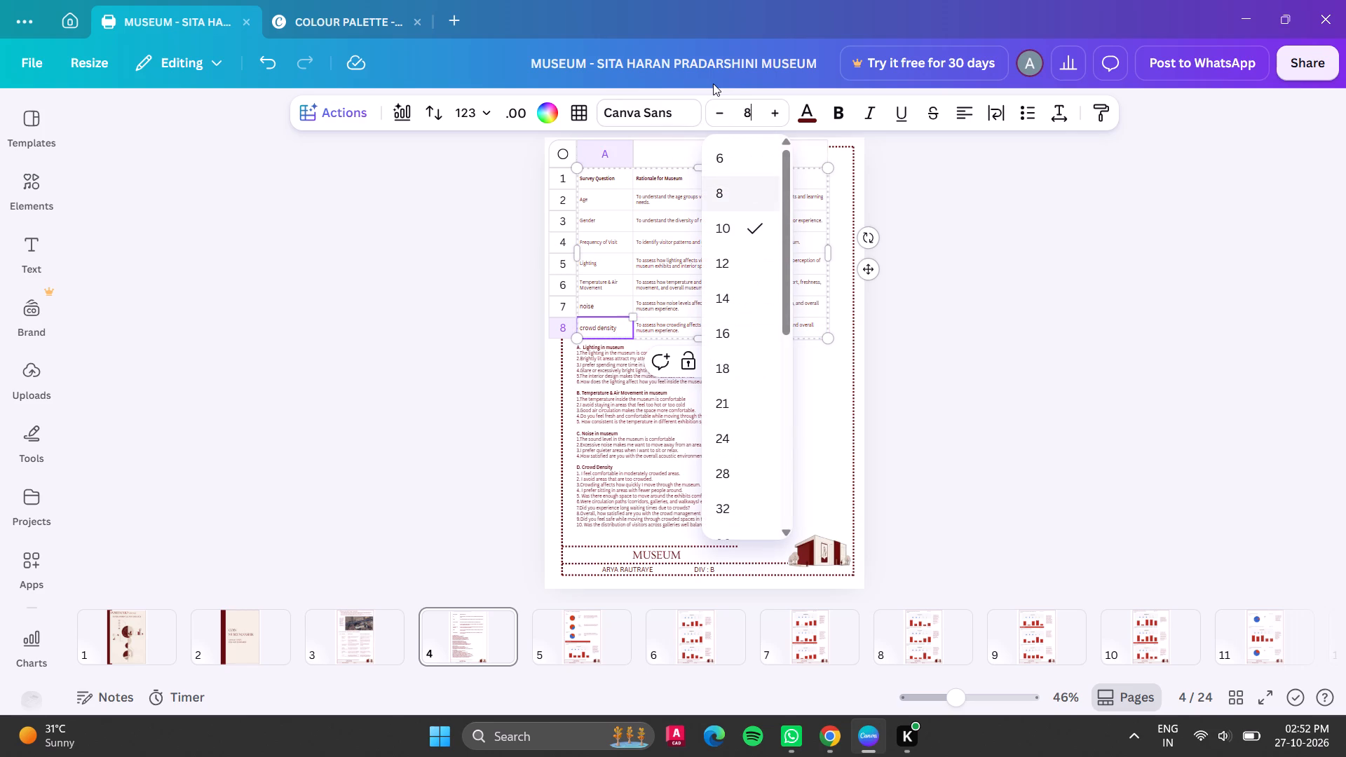
{"action": "key", "text": "Return"}
{"action": "left_click", "coordinate": [622, 309]}
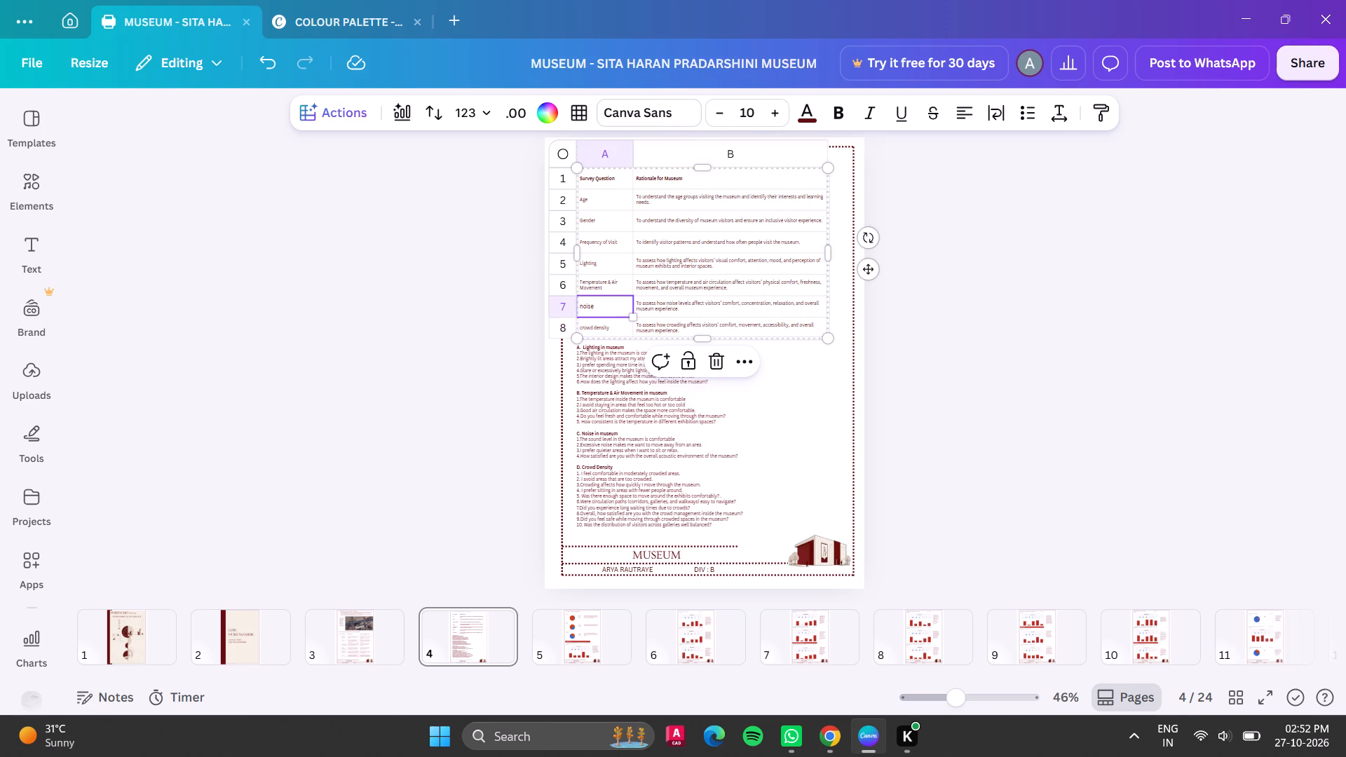
{"action": "left_click", "coordinate": [751, 106]}
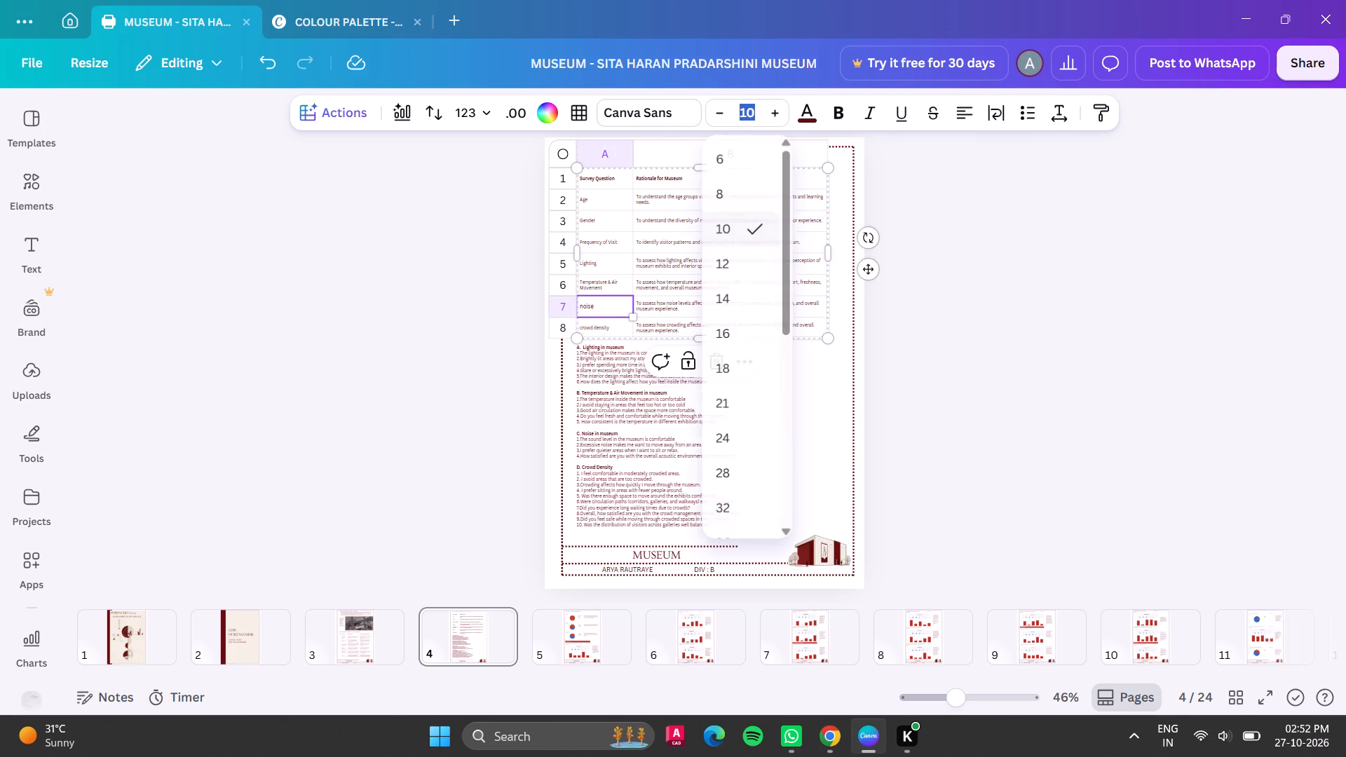
{"action": "key", "text": "8"}
{"action": "key", "text": "Return"}
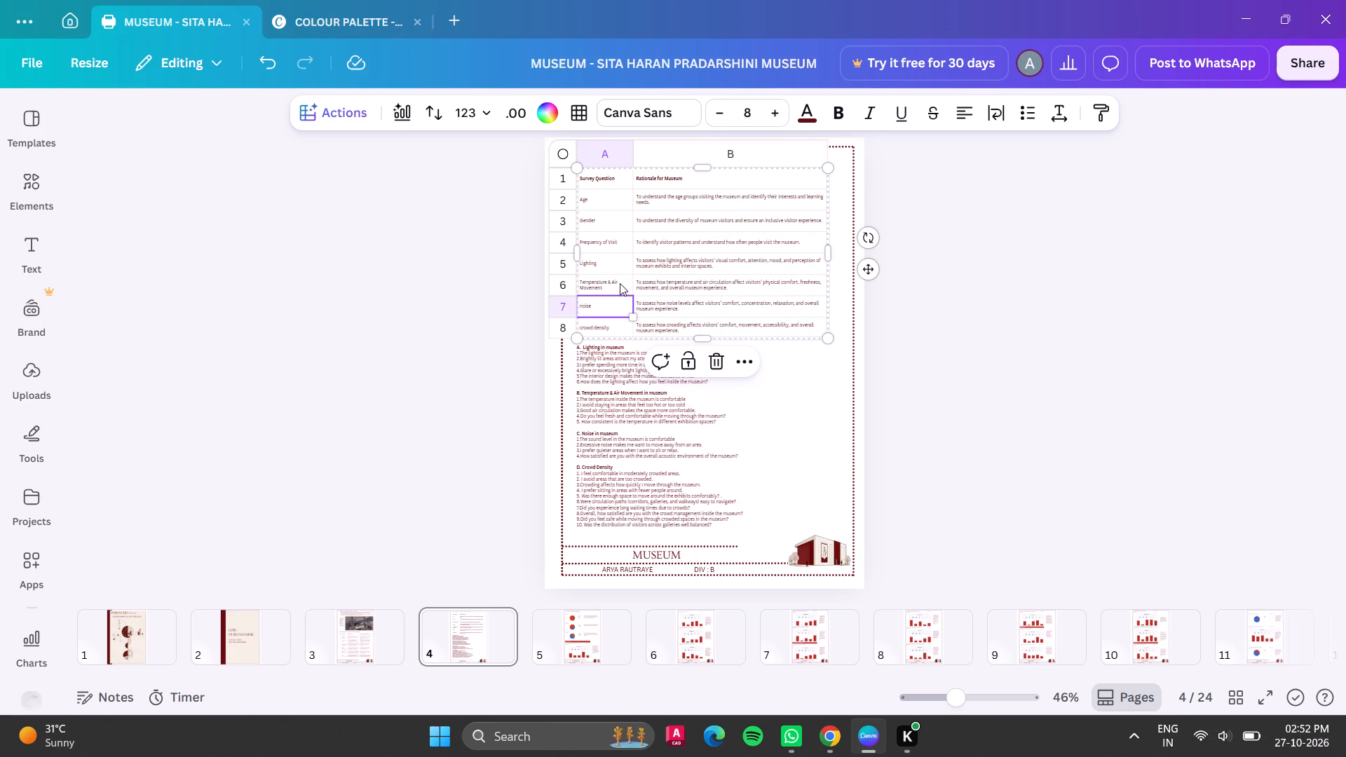
Check the font size of the remaining question and rationale cells in page 4's survey table.
{"action": "left_click", "coordinate": [622, 282]}
{"action": "left_click", "coordinate": [616, 266]}
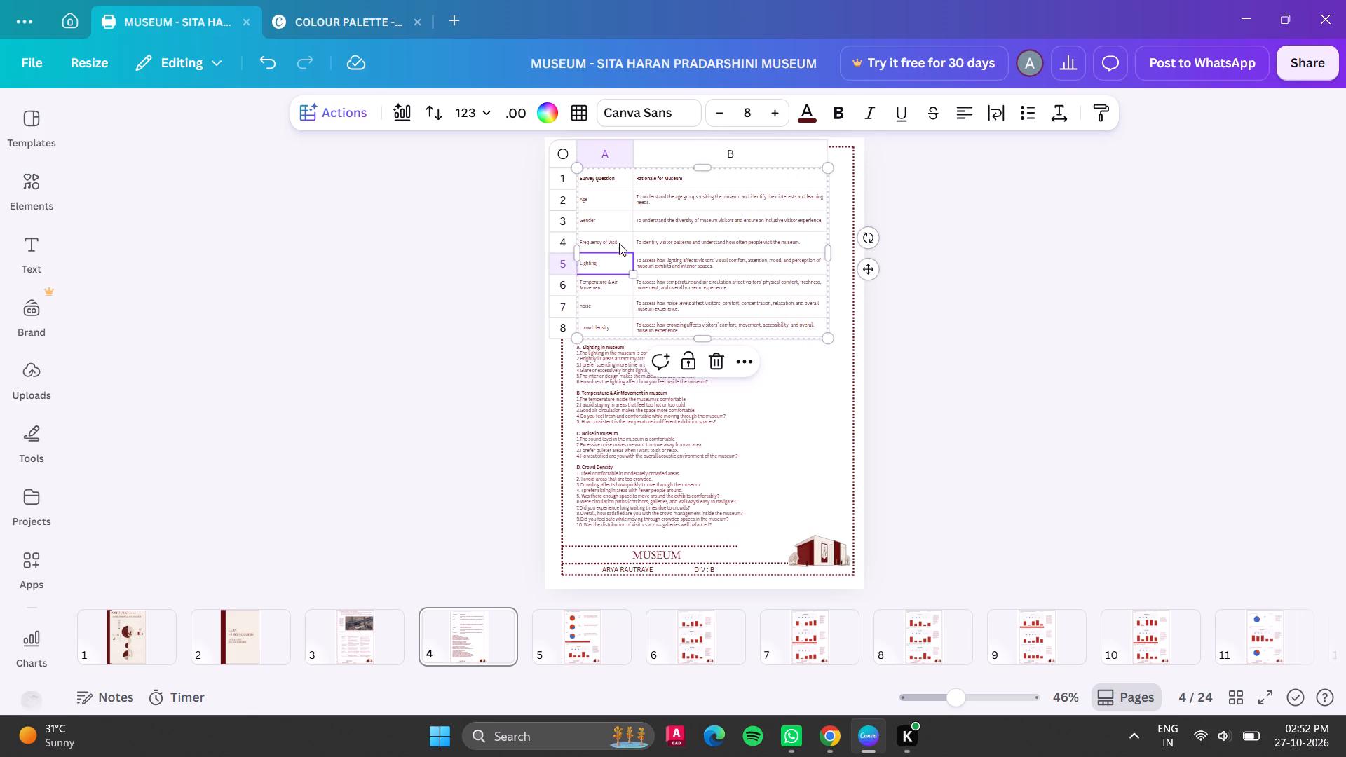
{"action": "left_click", "coordinate": [619, 236]}
{"action": "left_click", "coordinate": [619, 217]}
{"action": "left_click", "coordinate": [620, 201]}
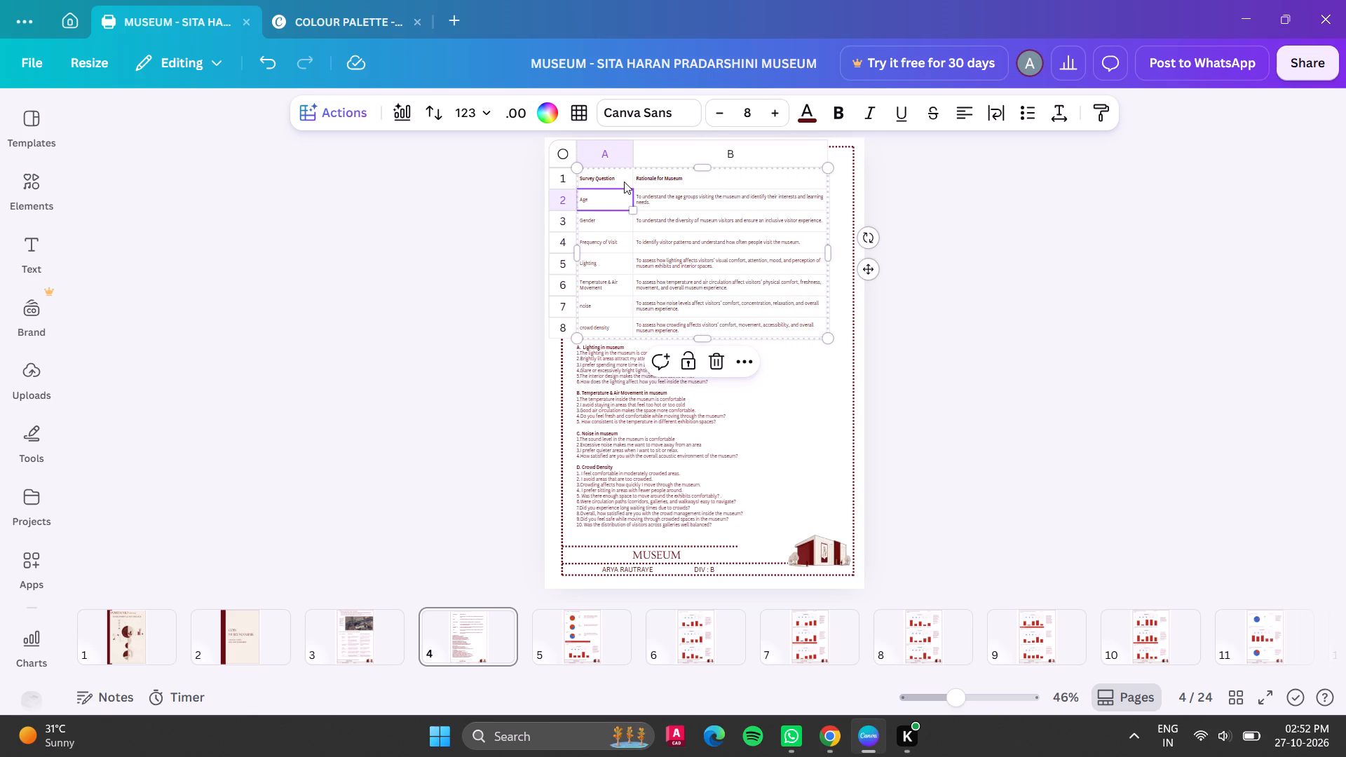
{"action": "left_click", "coordinate": [624, 182]}
{"action": "left_click", "coordinate": [658, 178]}
{"action": "left_click", "coordinate": [682, 199]}
{"action": "left_click", "coordinate": [682, 227]}
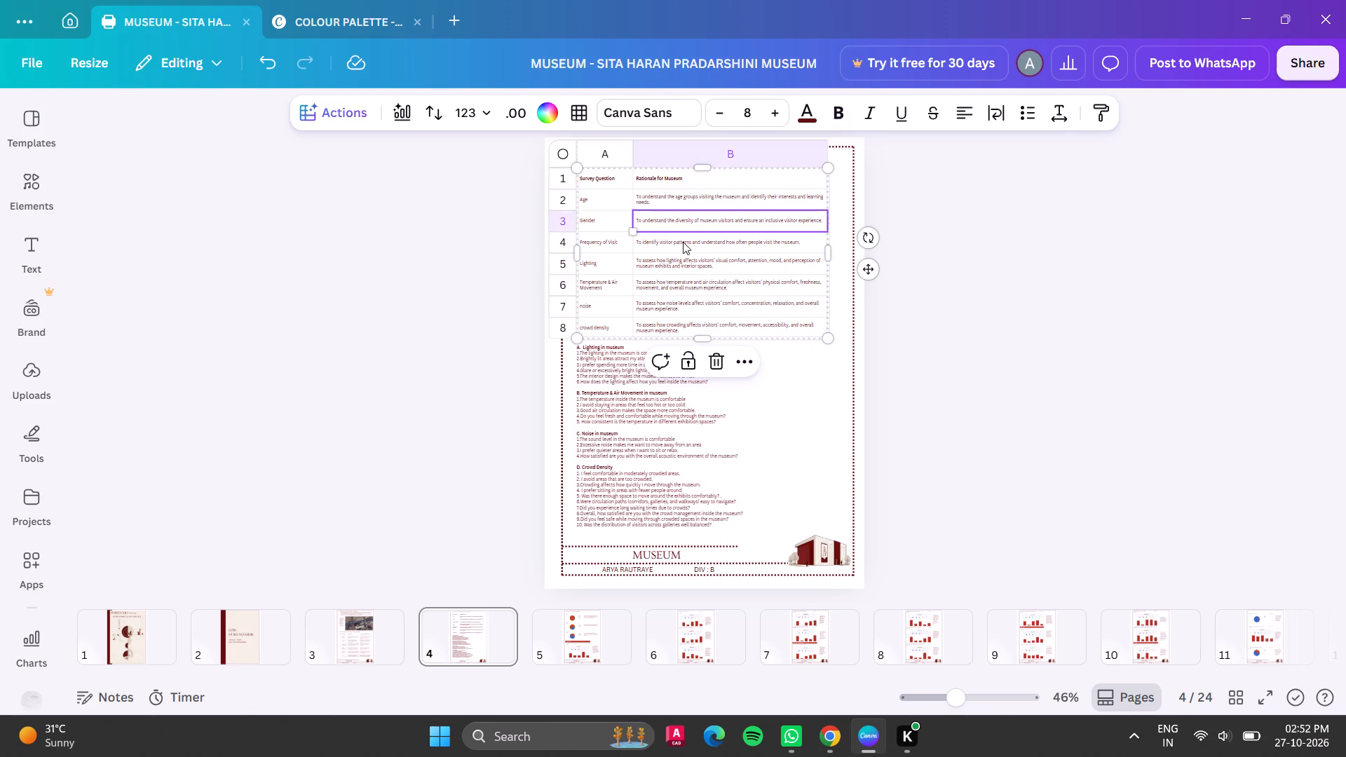
{"action": "left_click", "coordinate": [683, 242]}
{"action": "left_click", "coordinate": [682, 261]}
{"action": "left_click", "coordinate": [1009, 314]}
{"action": "scroll", "coordinate": [909, 339], "scroll_direction": "down", "scroll_amount": 6}
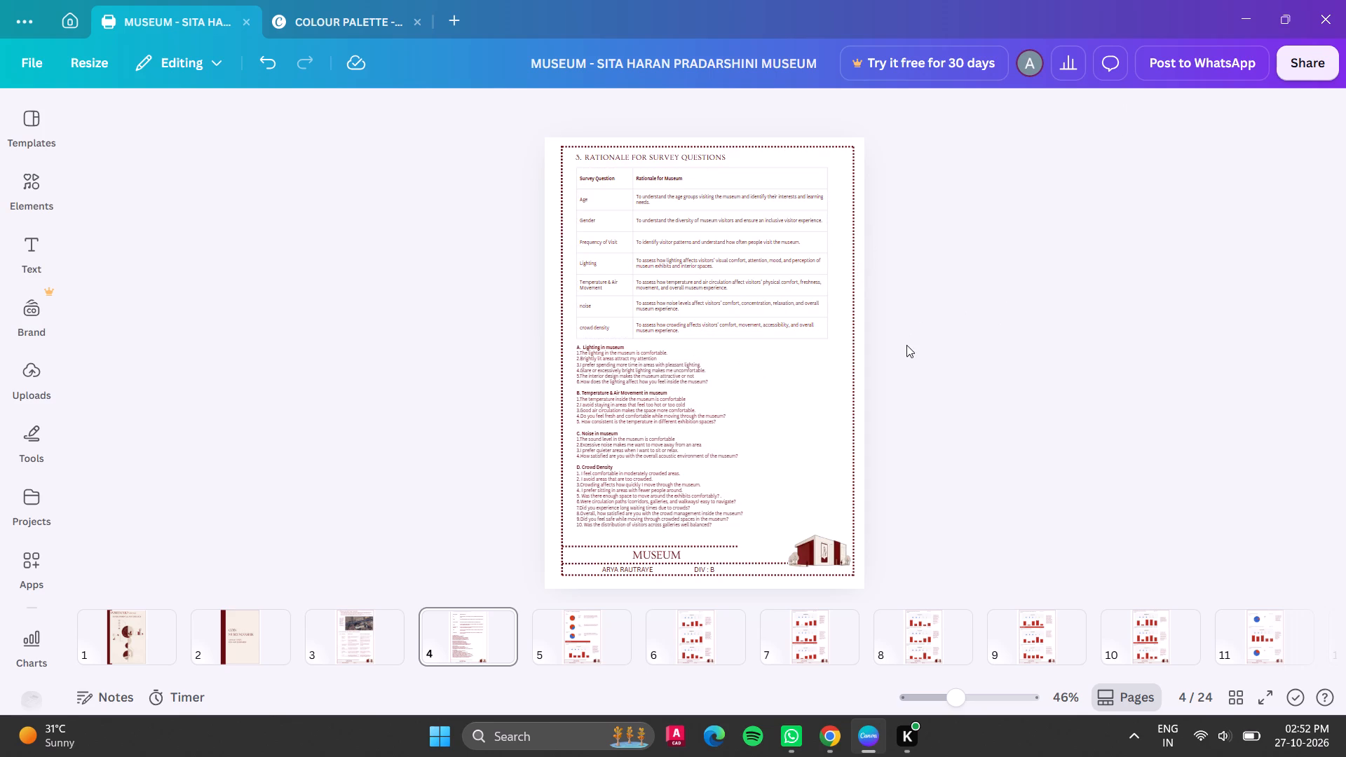
{"action": "left_click", "coordinate": [1136, 701]}
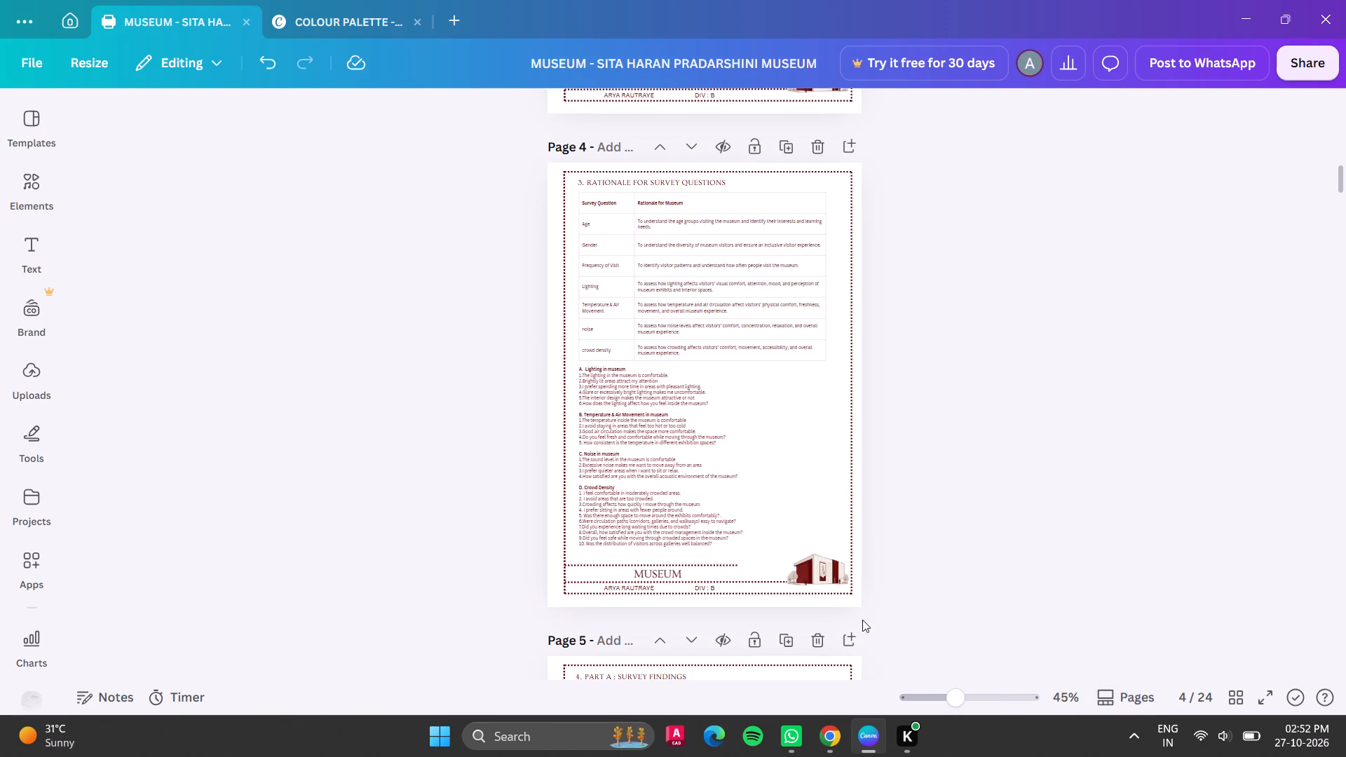
{"action": "scroll", "coordinate": [898, 568], "scroll_direction": "down", "scroll_amount": 20}
{"action": "scroll", "coordinate": [898, 568], "scroll_direction": "down", "scroll_amount": 3}
{"action": "scroll", "coordinate": [909, 496], "scroll_direction": "down", "scroll_amount": 12}
{"action": "scroll", "coordinate": [907, 524], "scroll_direction": "down", "scroll_amount": 17}
{"action": "scroll", "coordinate": [908, 528], "scroll_direction": "down", "scroll_amount": 20}
{"action": "scroll", "coordinate": [908, 528], "scroll_direction": "down", "scroll_amount": 12}
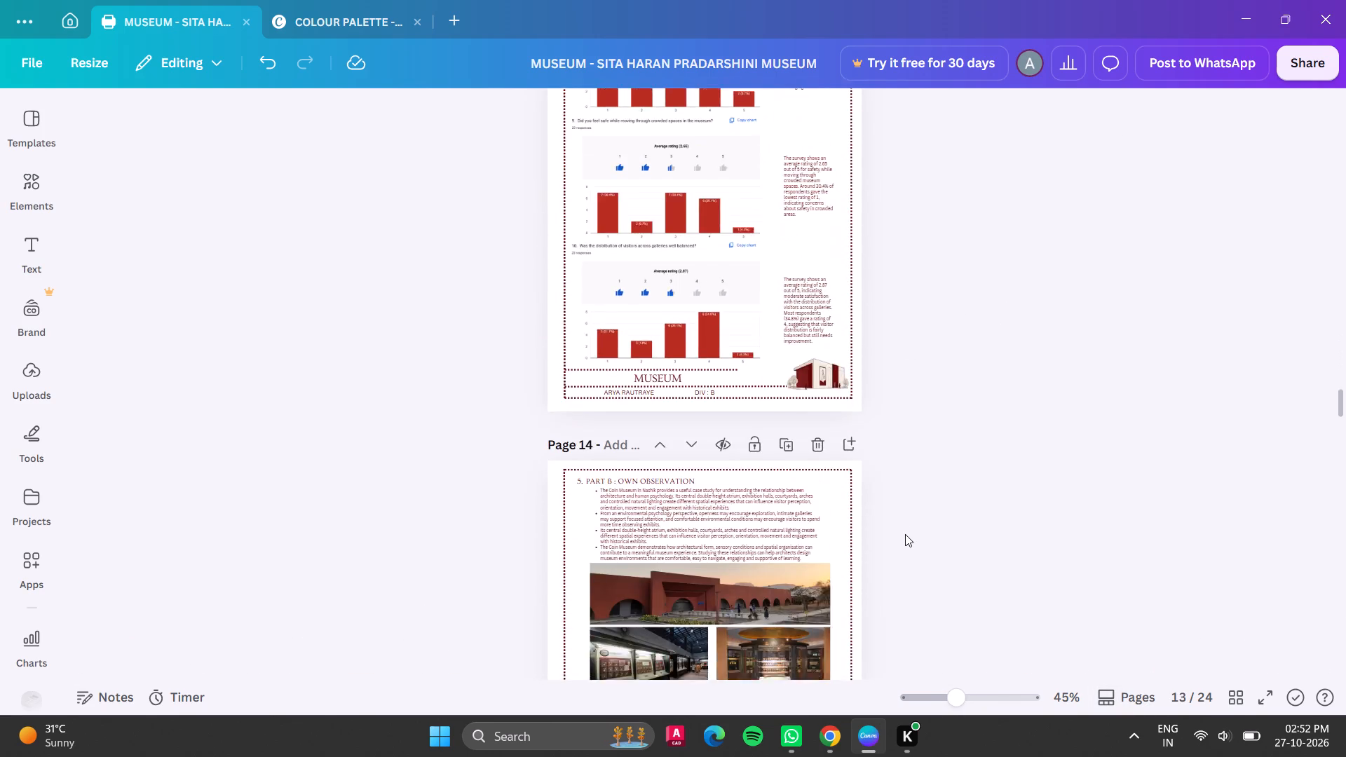
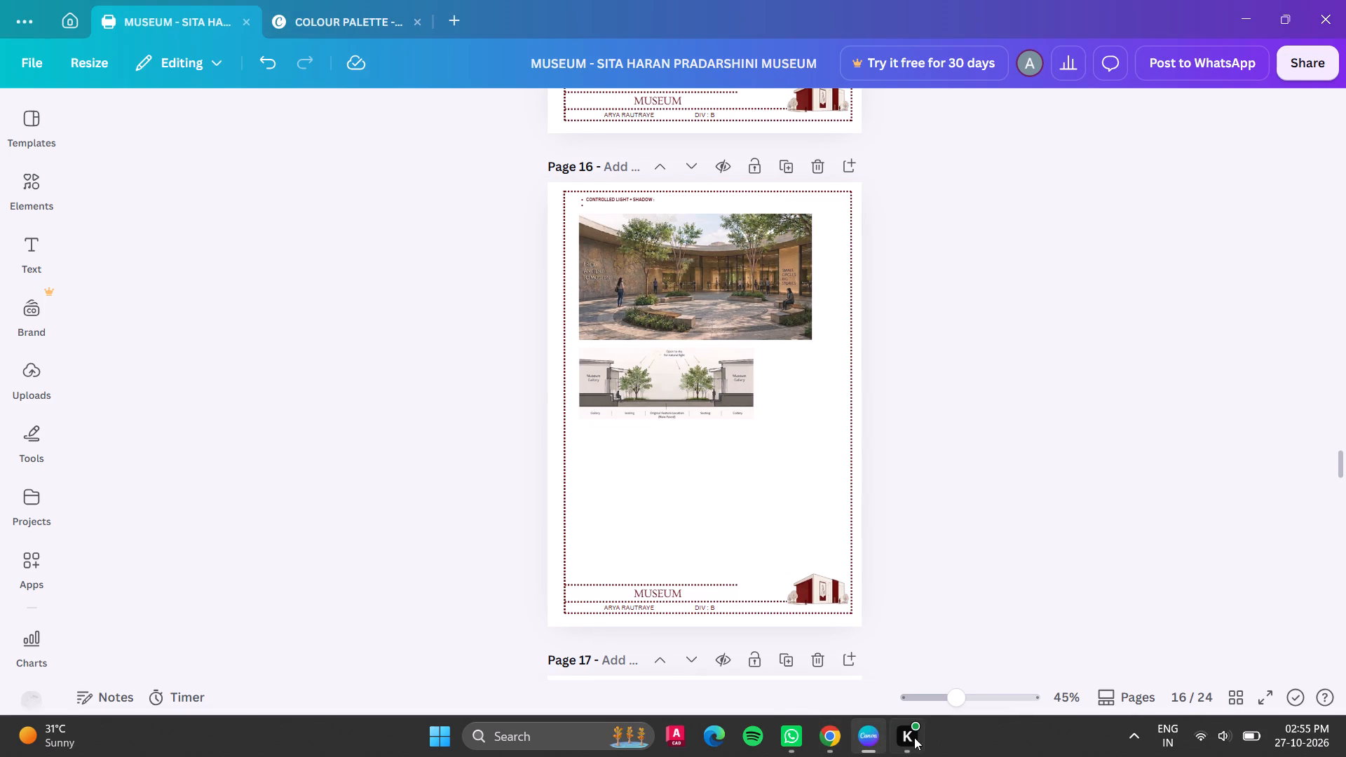
{"action": "left_click", "coordinate": [927, 753]}
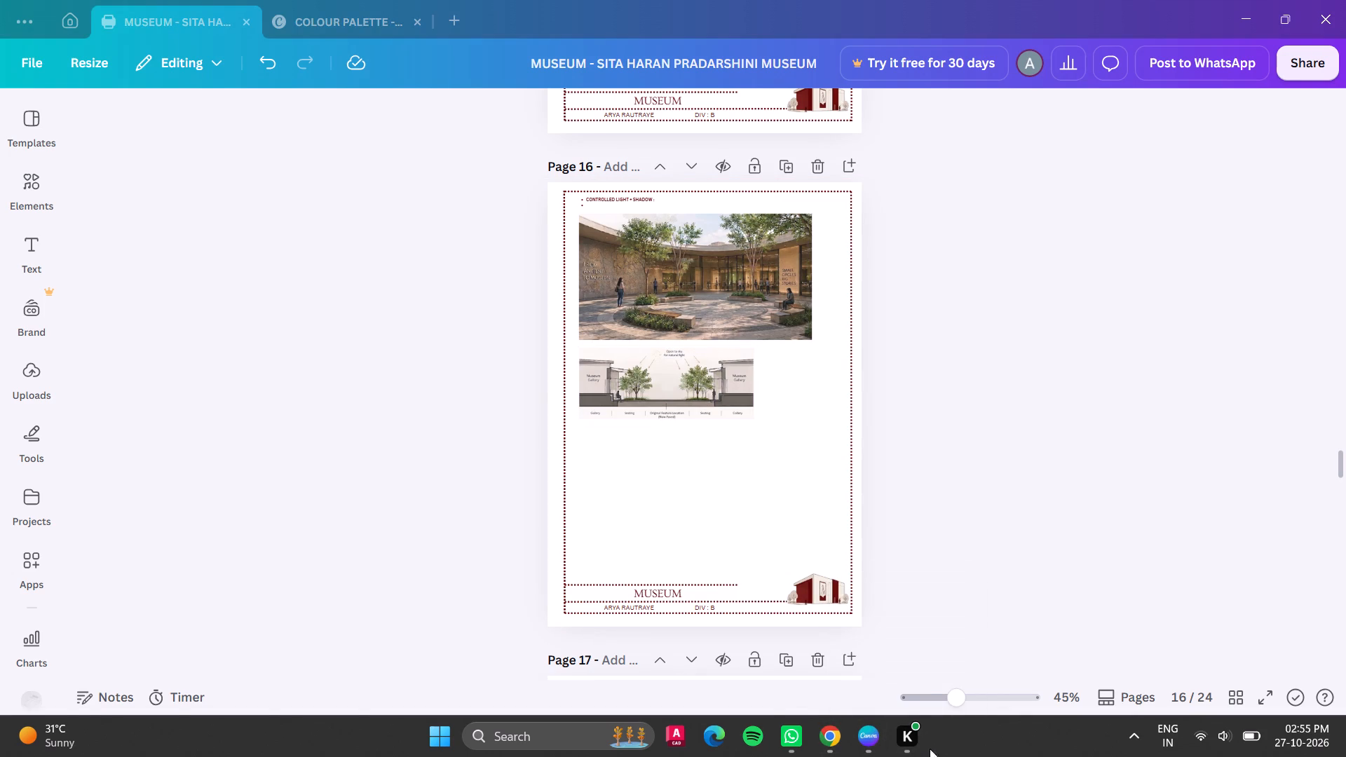